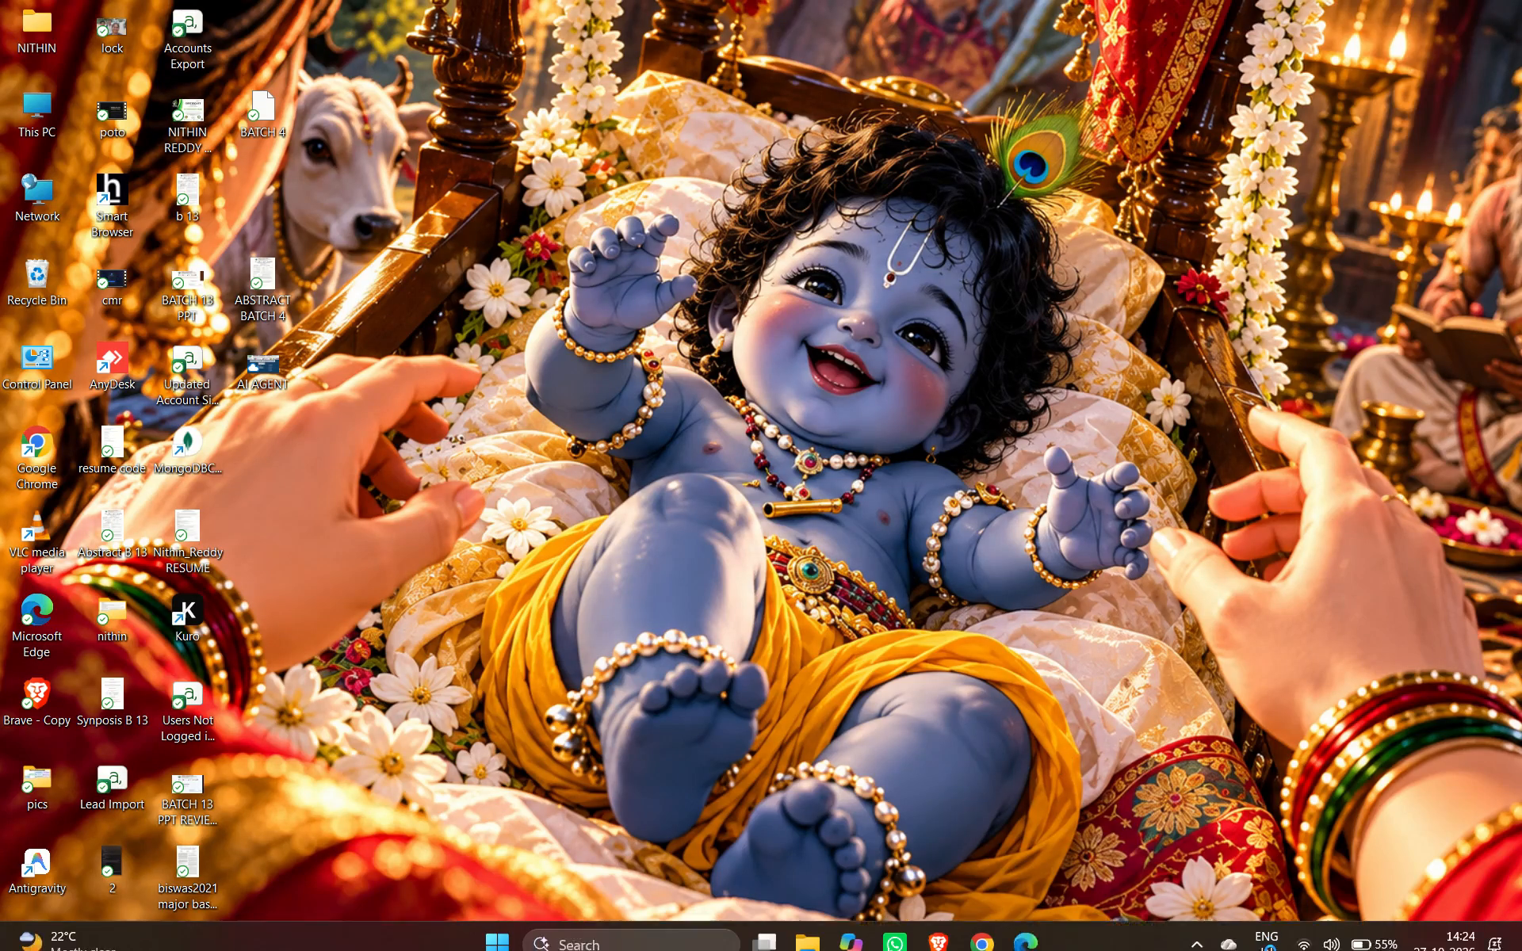
Open Google Chrome and load the MLRITM portal at anvaya.mlritm.ac.in.
left_click(986, 926)
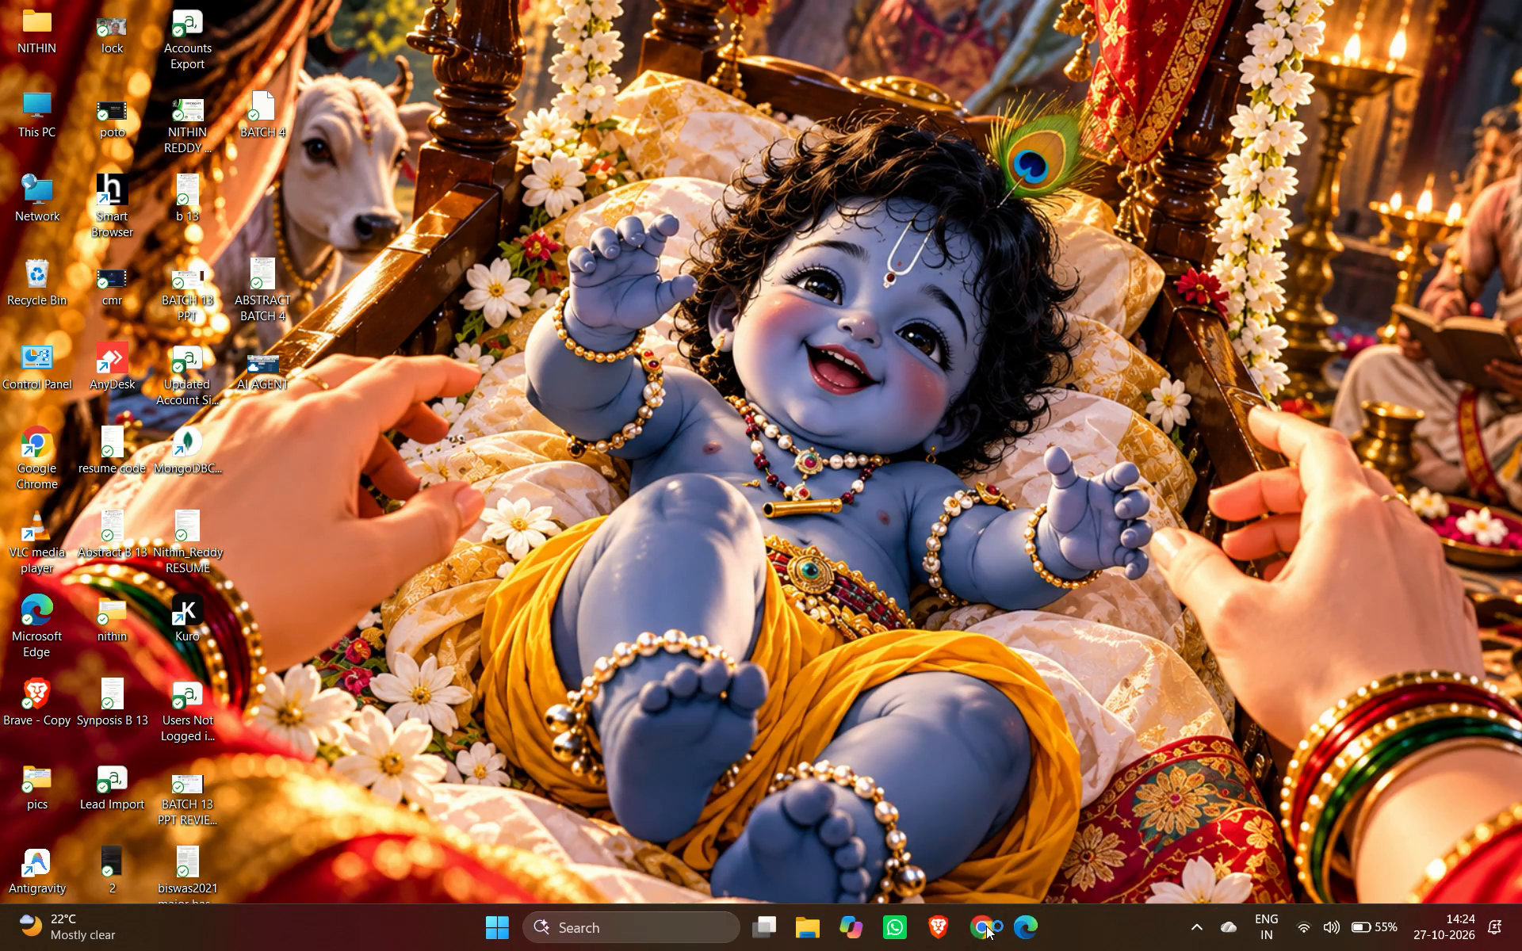
left_click(1031, 455)
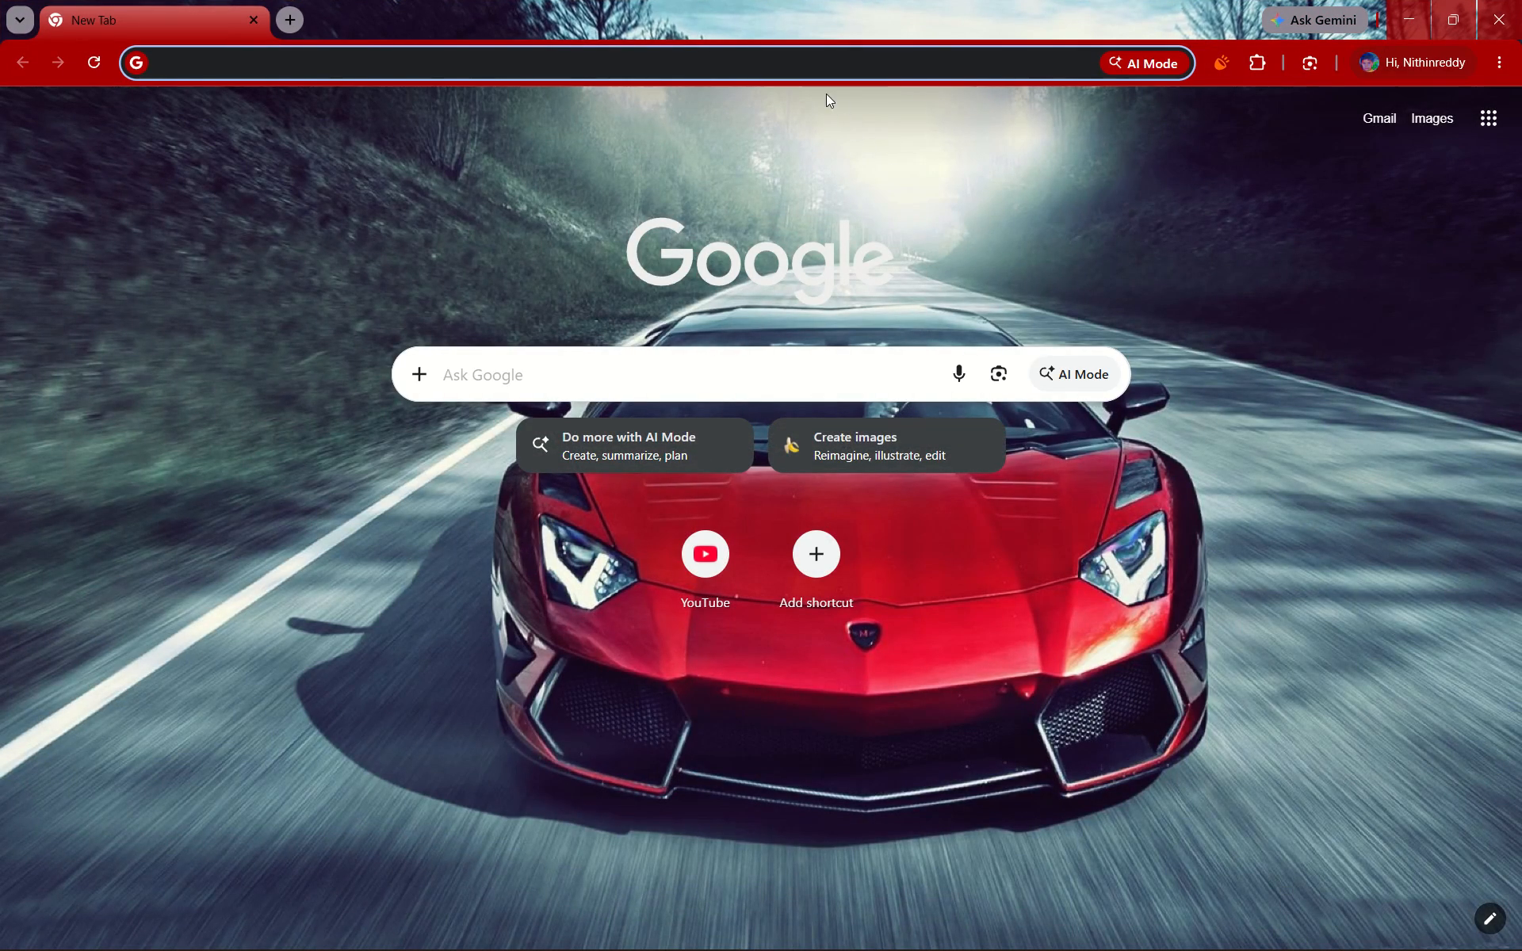
left_click(771, 62)
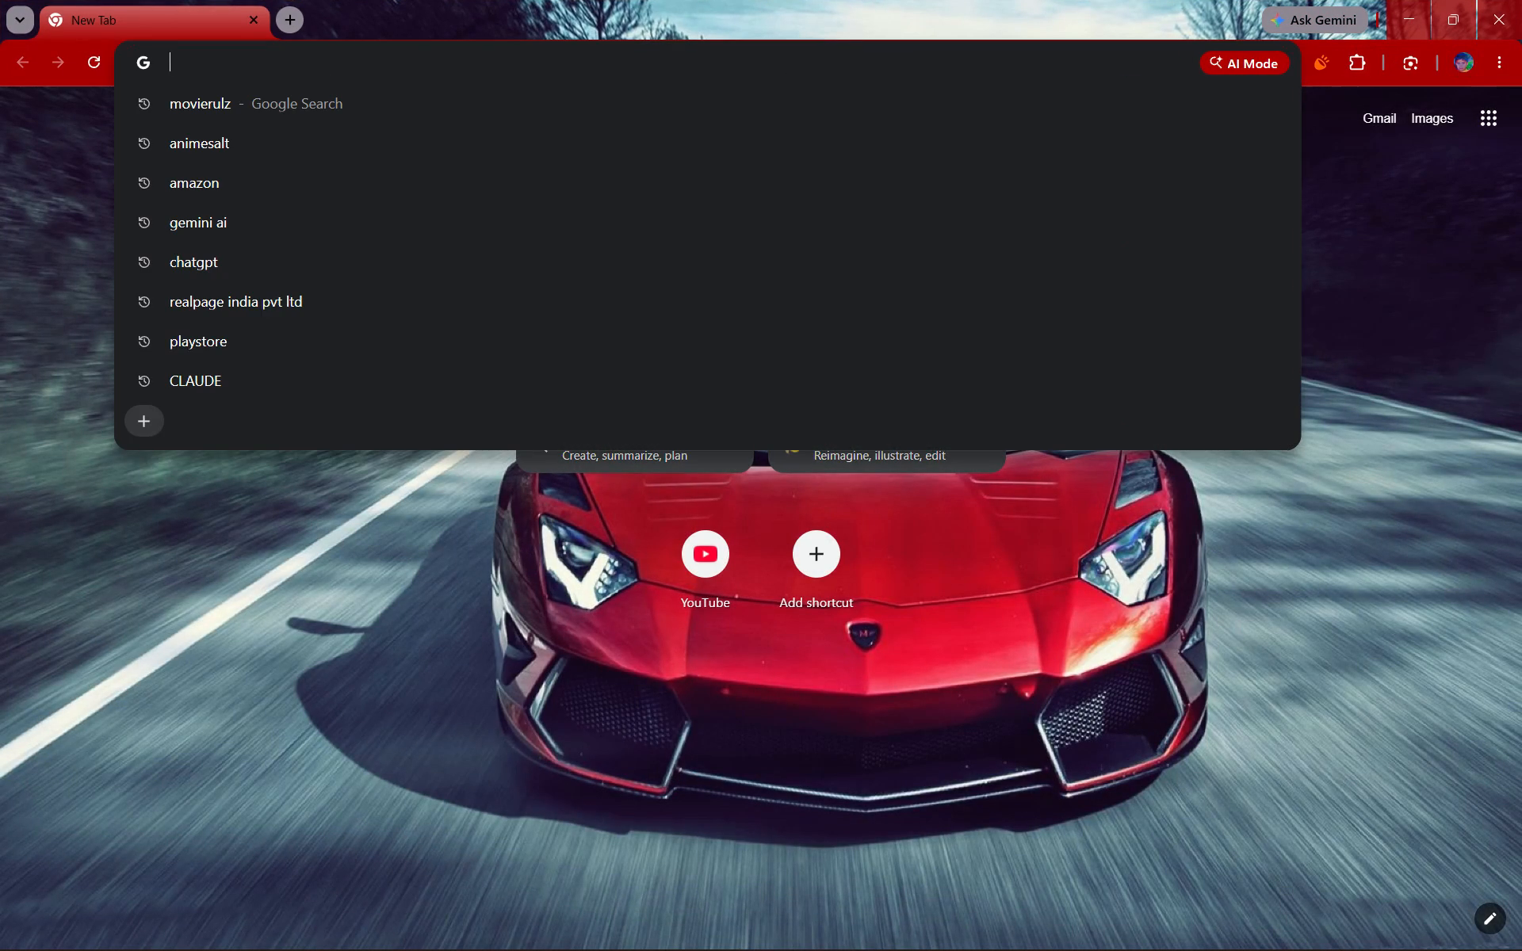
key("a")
key("Right")
key("Return")
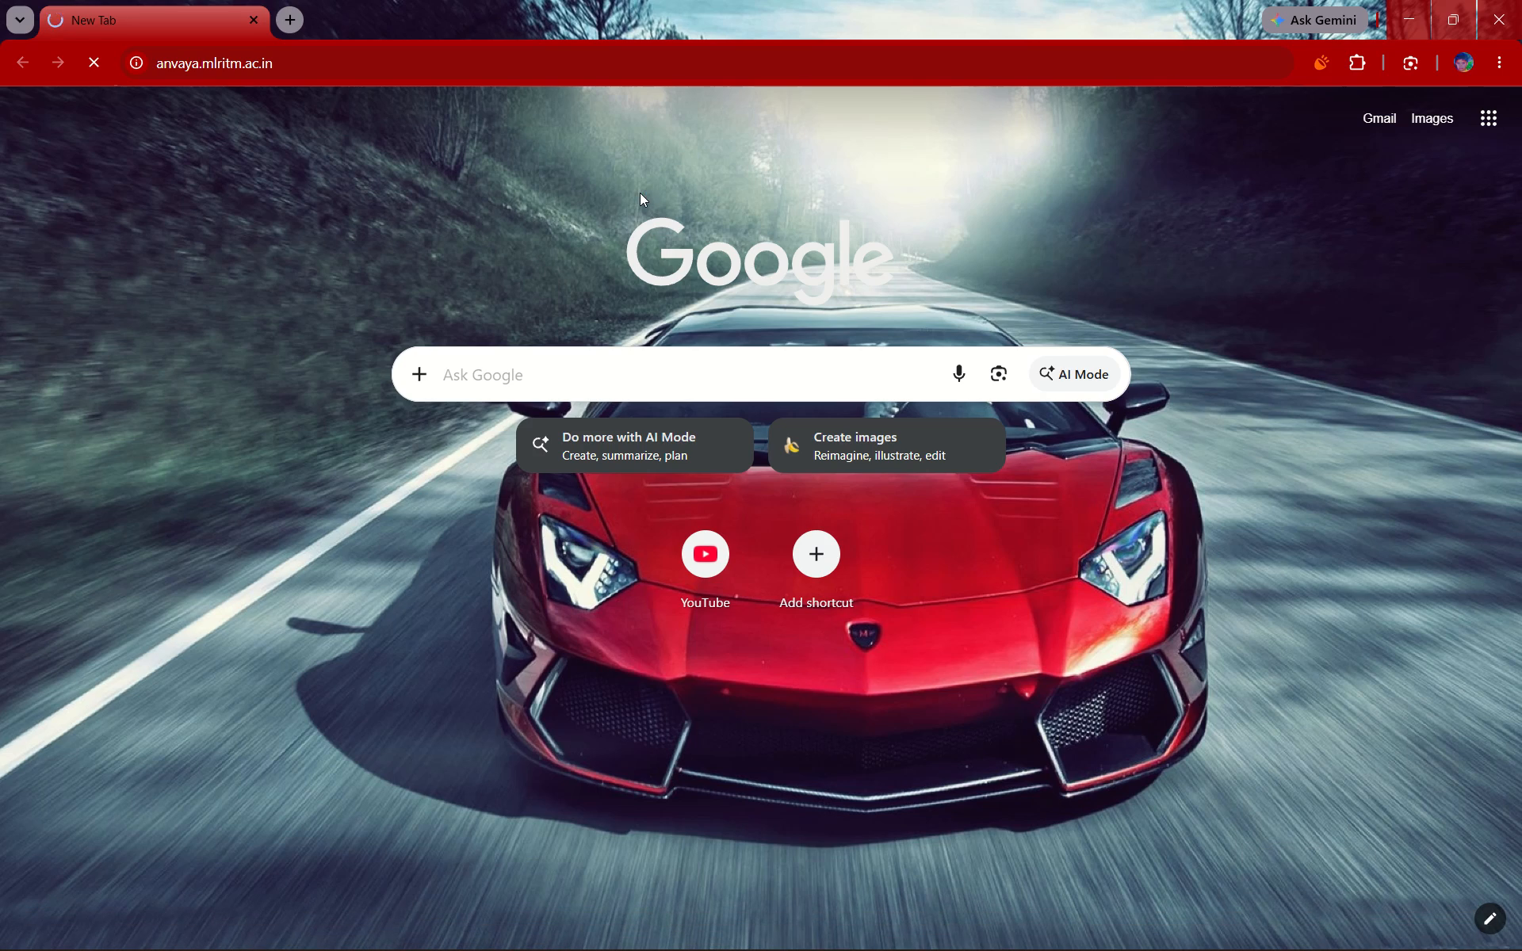
Inspect the Wi-Fi connection and available networks, and start the network speed test.
left_click(1311, 940)
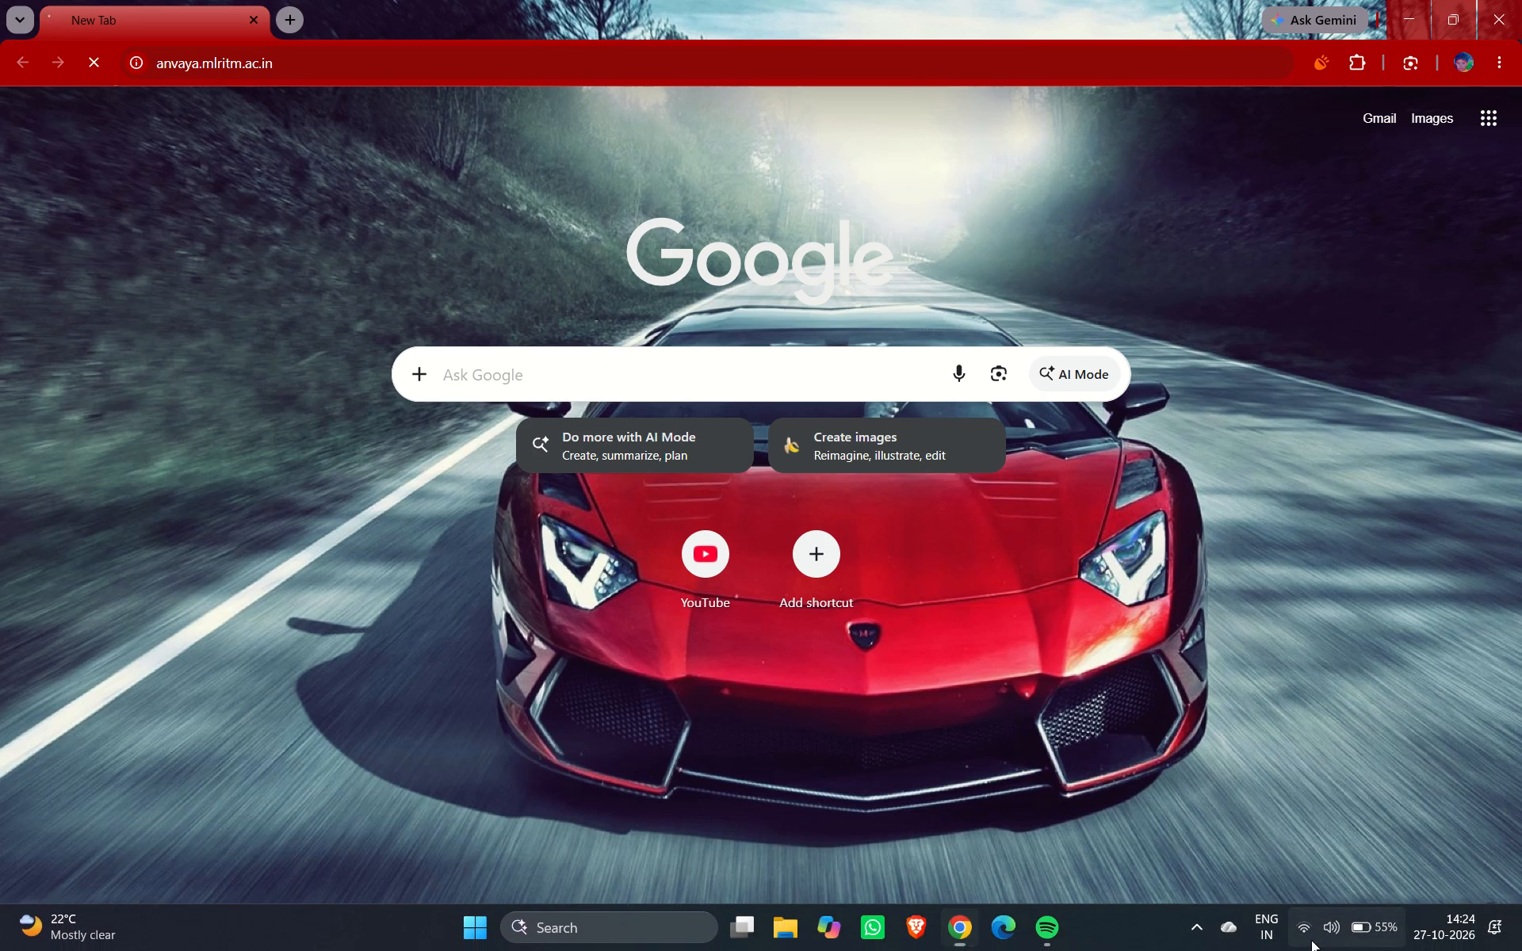
left_click(1256, 560)
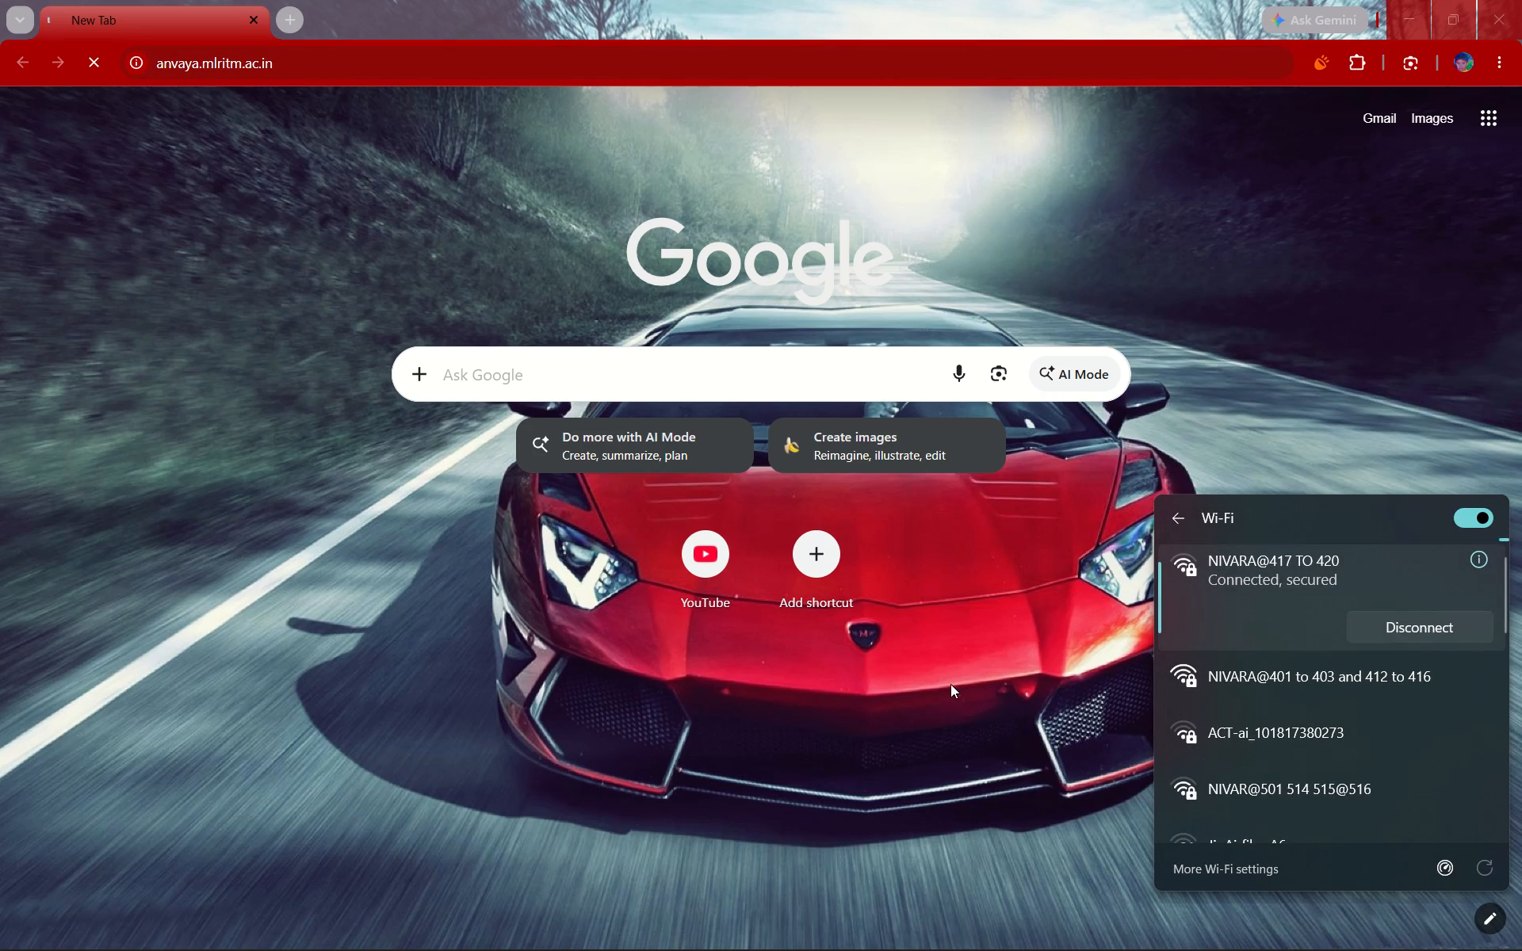
left_click(1447, 879)
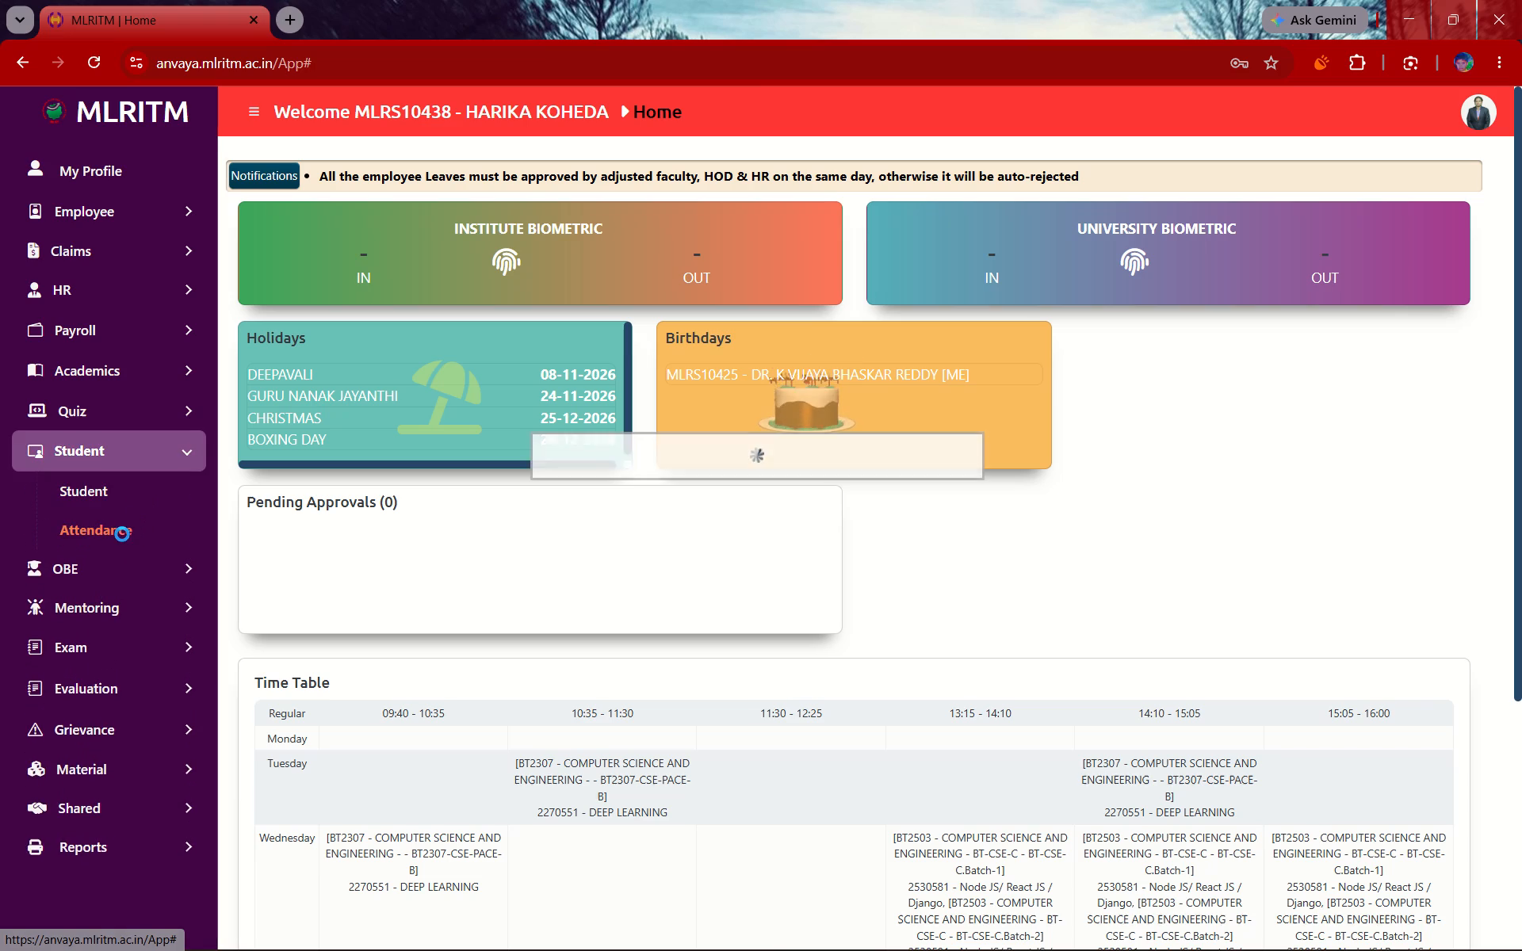
Open the student attendance sheet for the BT2307-CSE-PACE-B Deep Learning class, 27-10-2026 Period 2.
left_click(516, 268)
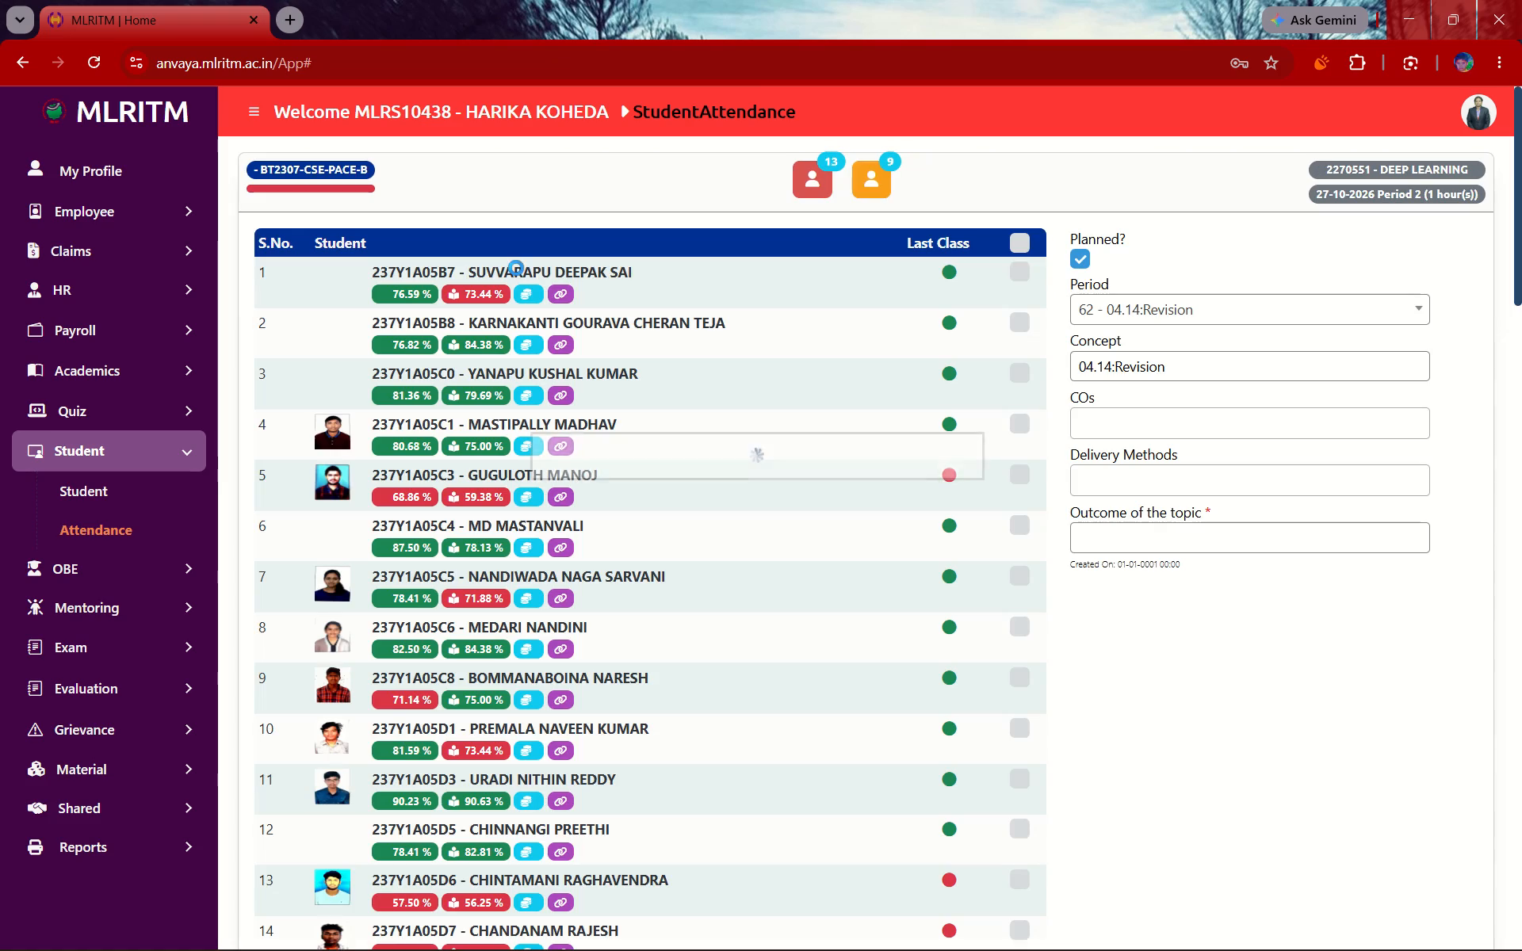
Mark attendance for all students in the class list at once.
left_click(1023, 250)
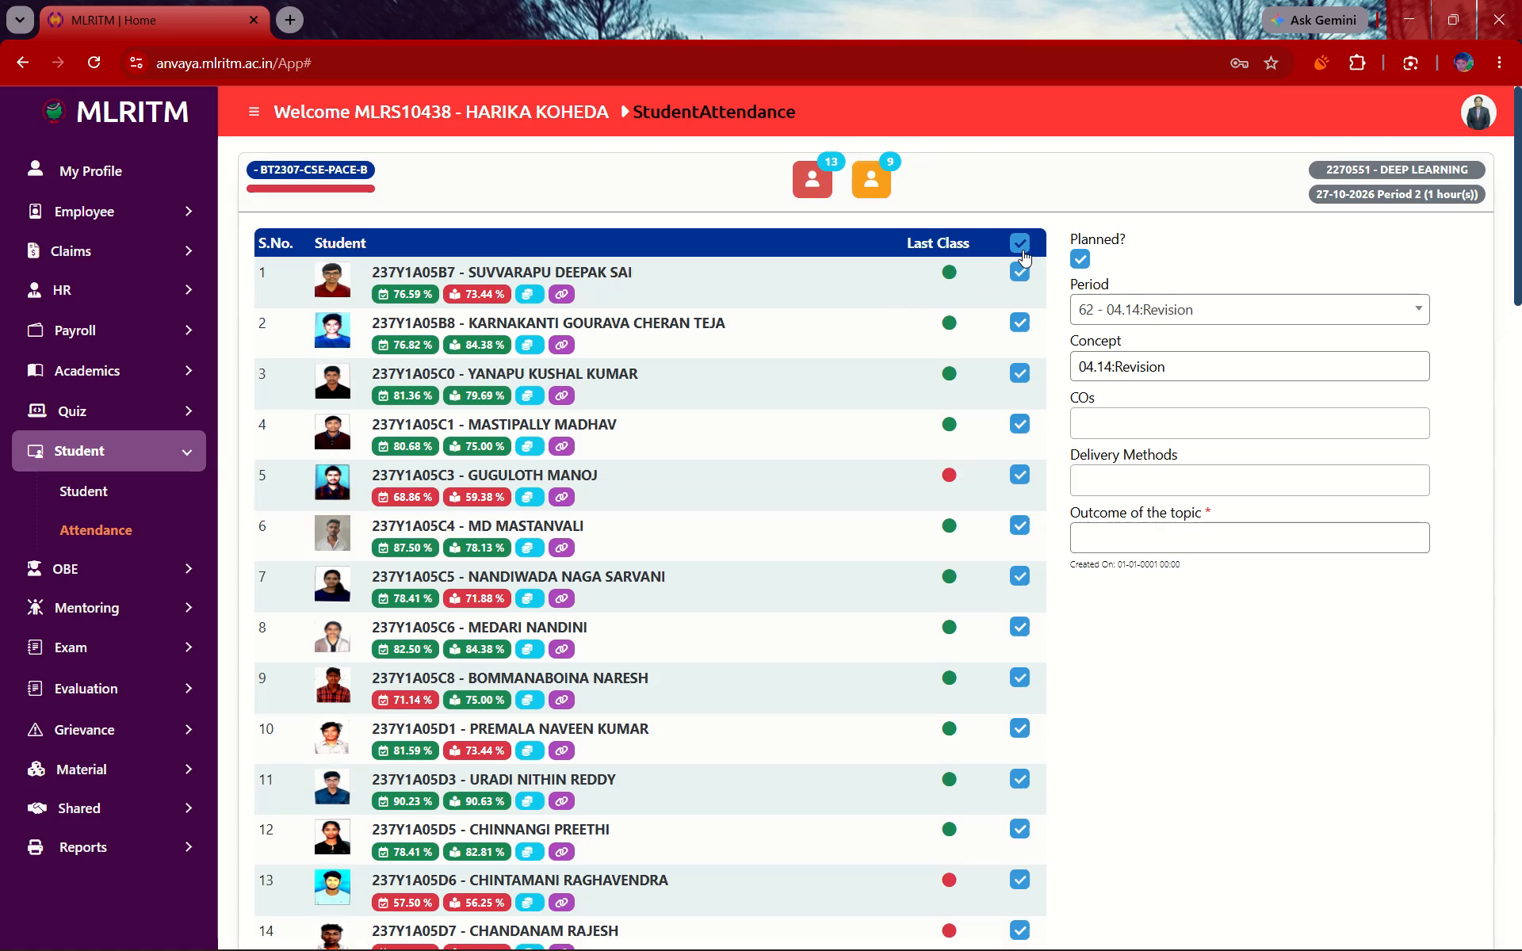
Clear the attendance marks of the students with serial numbers 9, 13, 14 and 15.
scroll(891, 401, "down", 1)
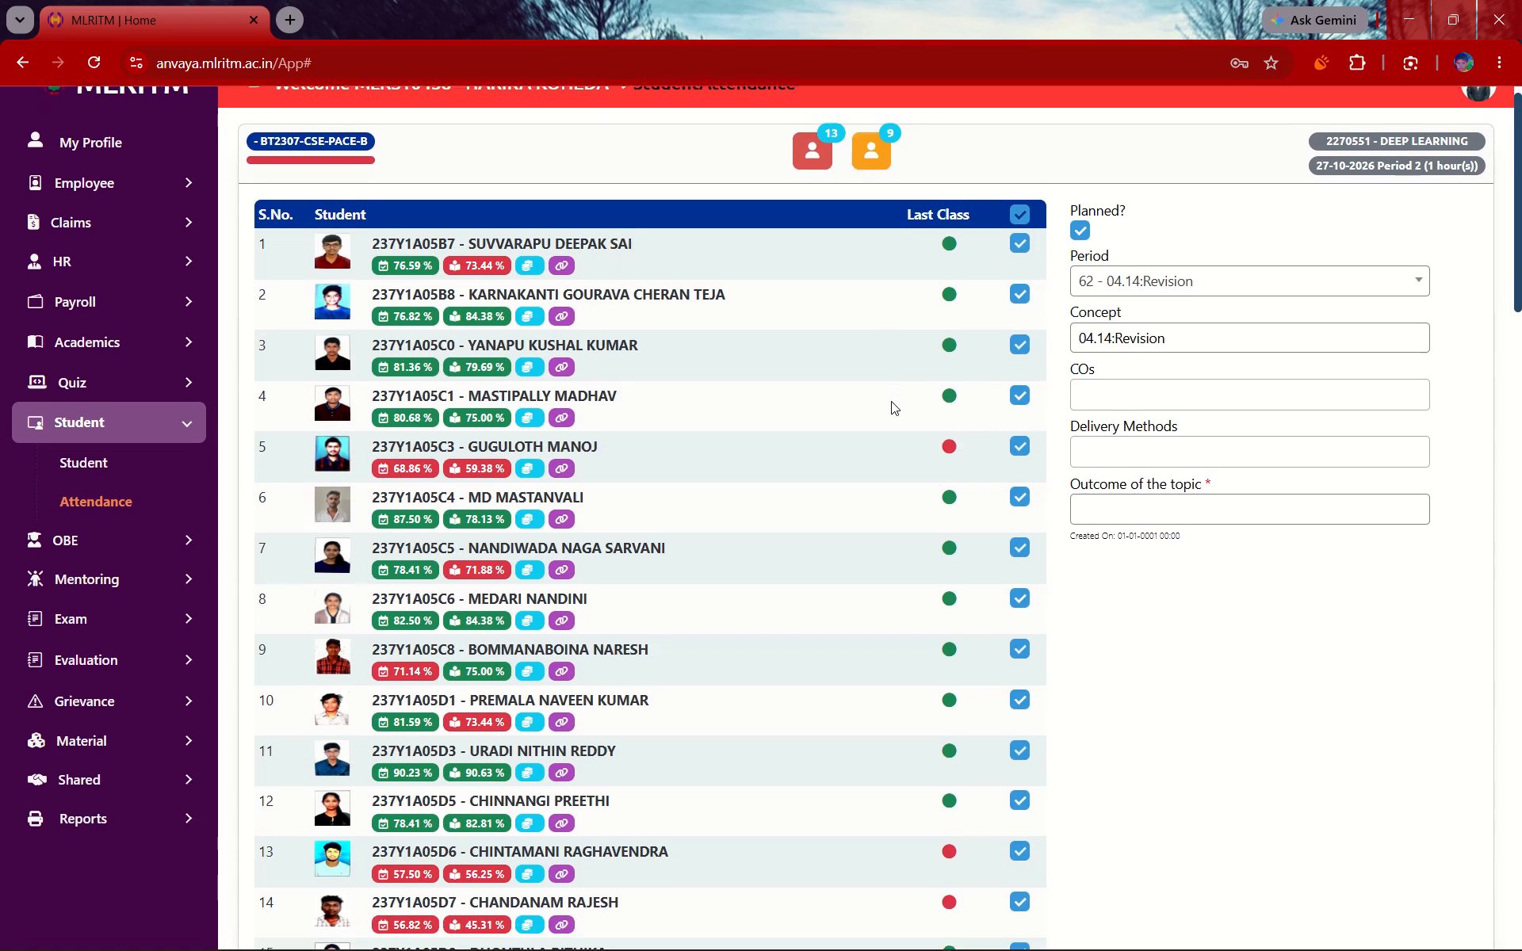
scroll(891, 401, "down", 1)
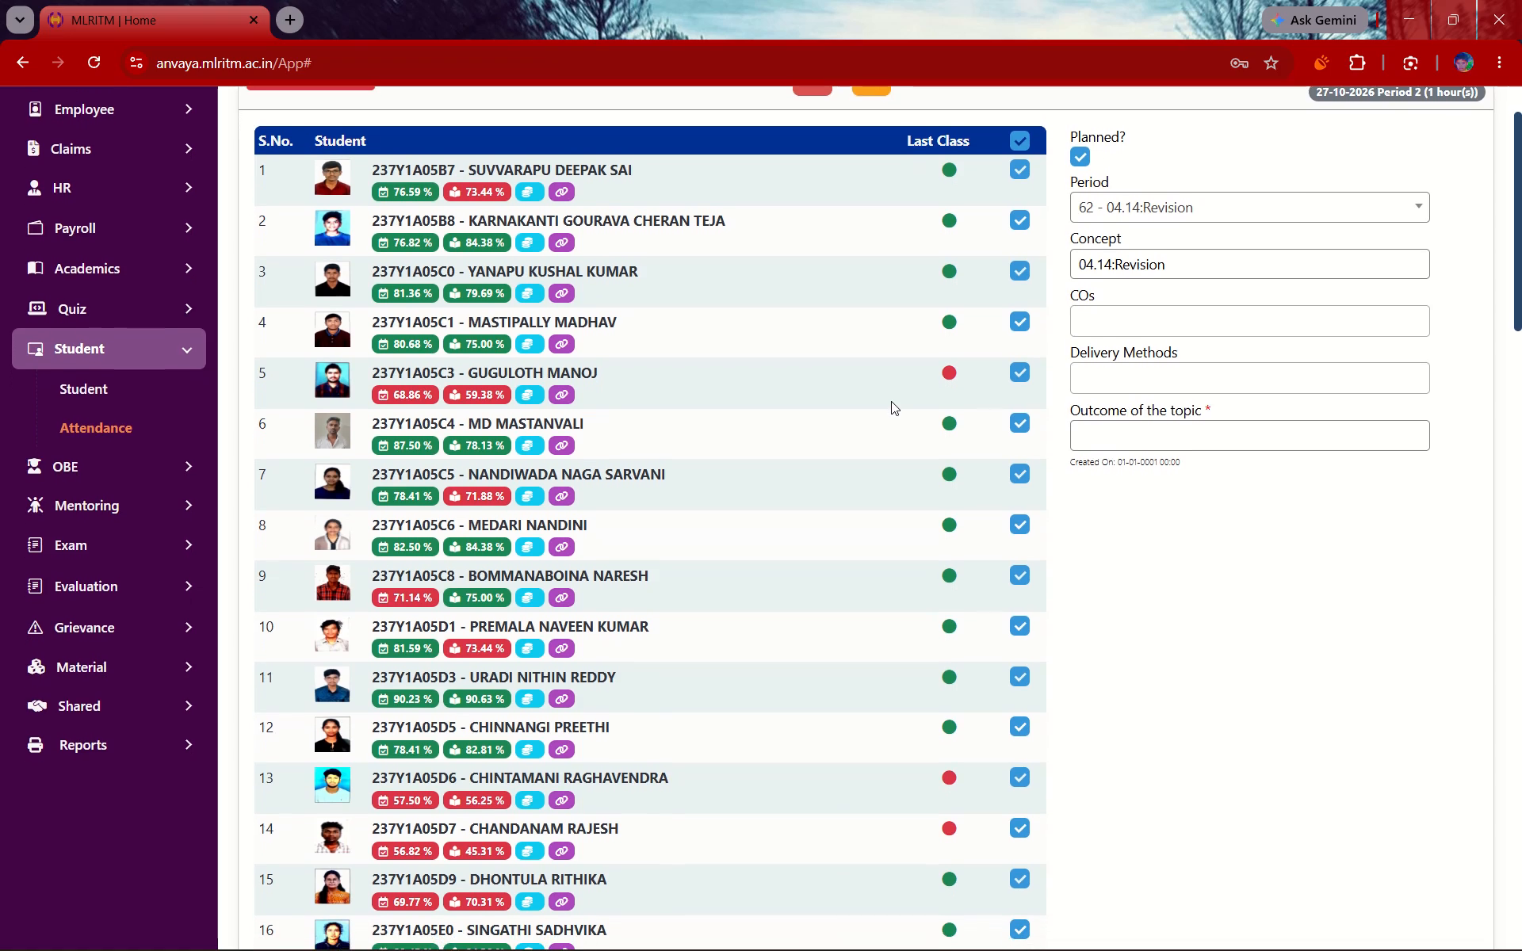
scroll(891, 401, "down", 2)
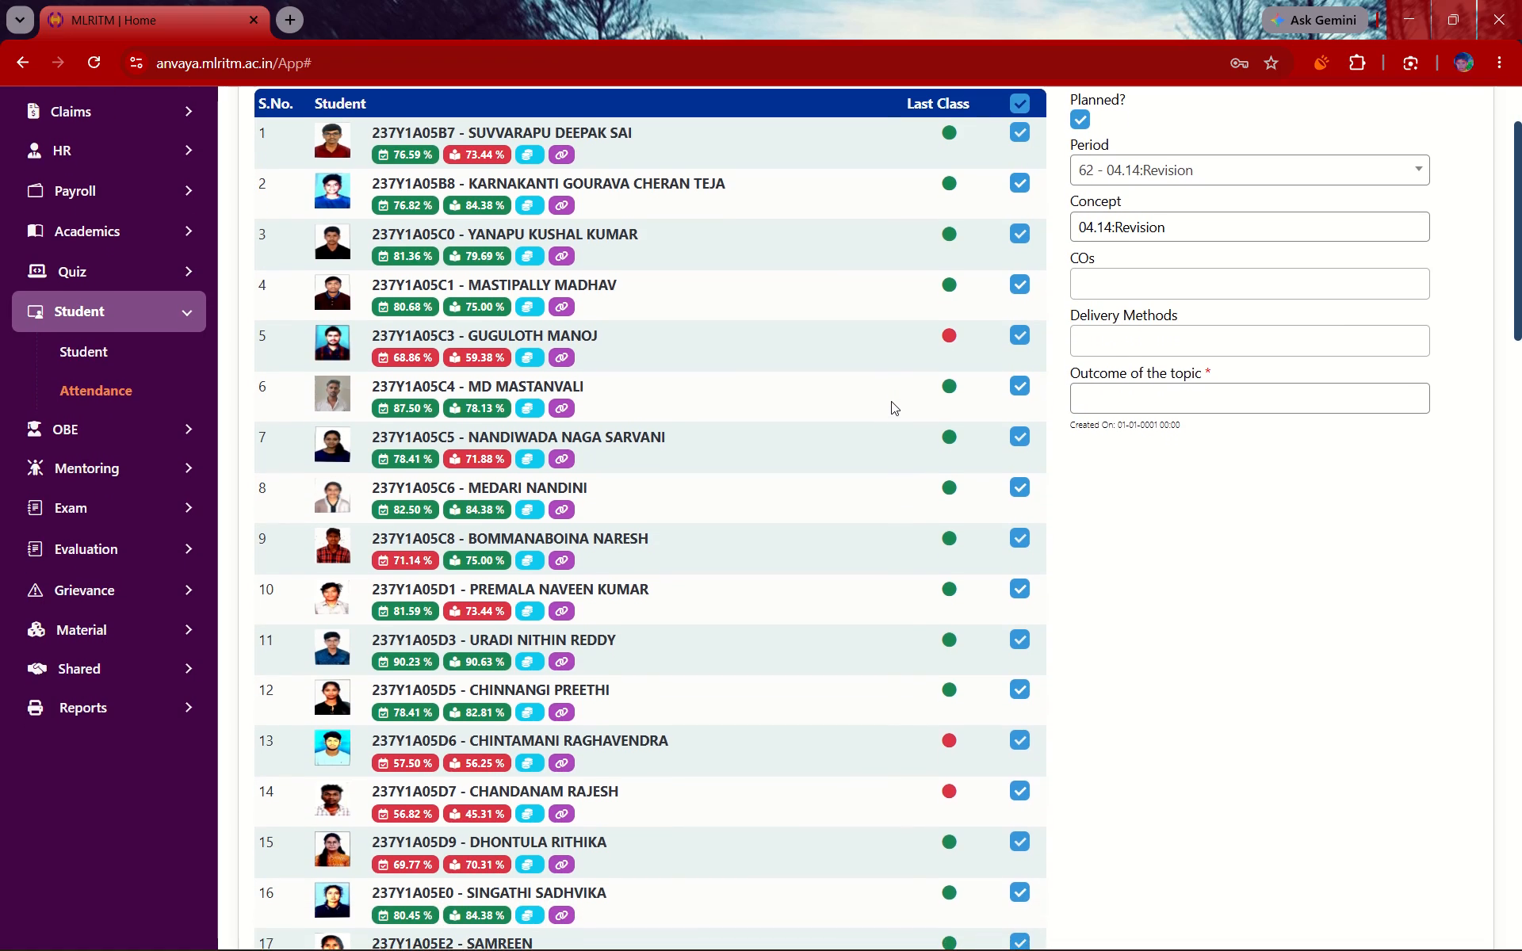
scroll(891, 401, "down", 1)
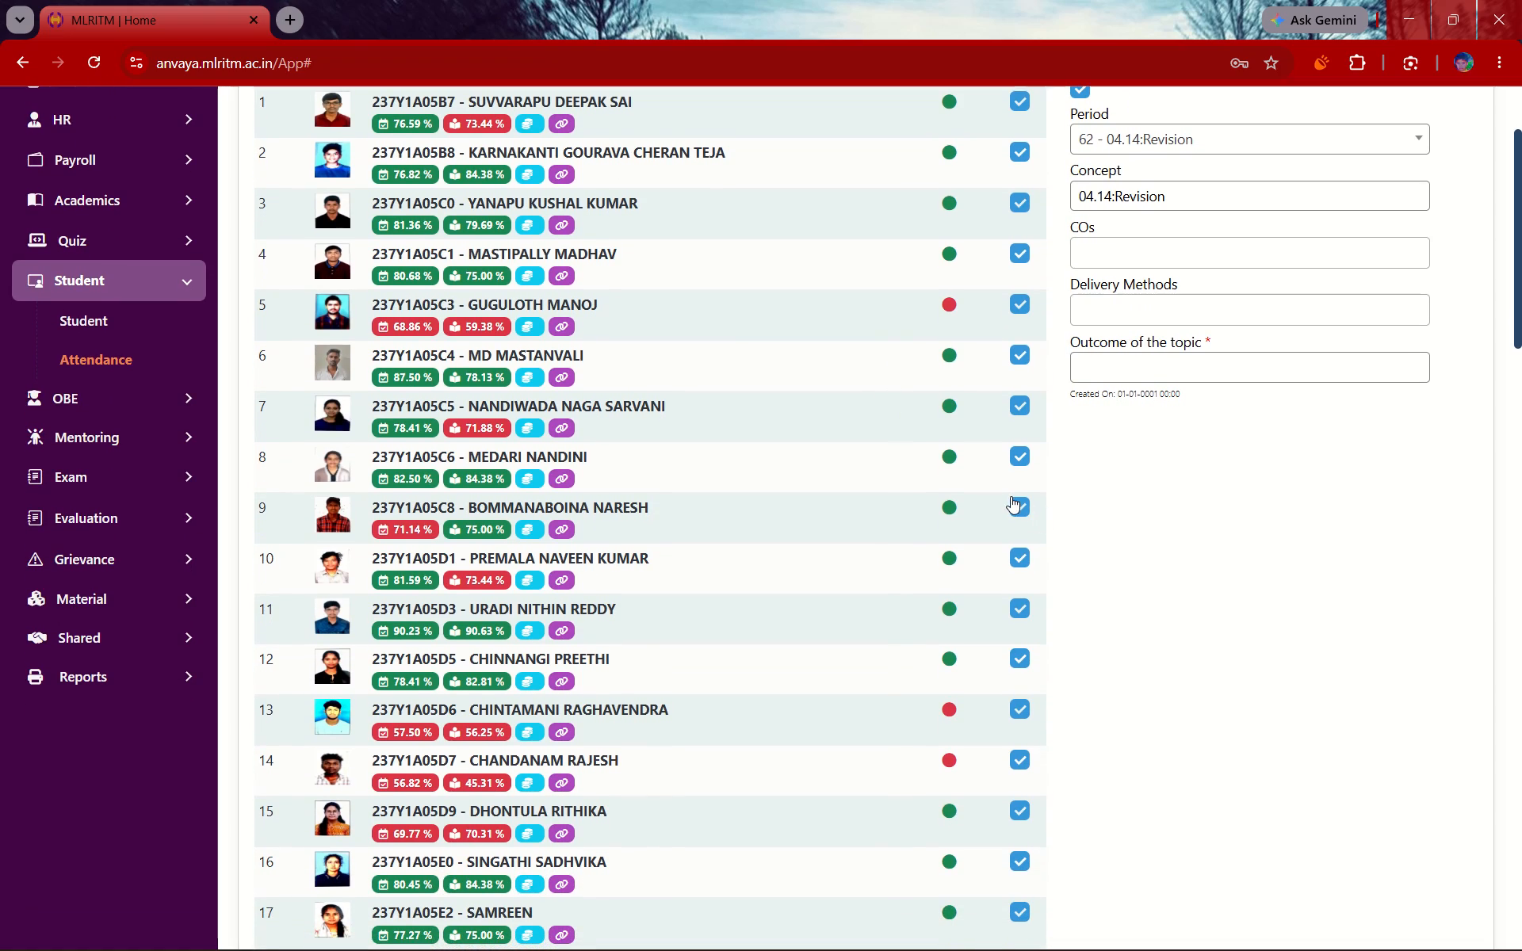
left_click(1015, 499)
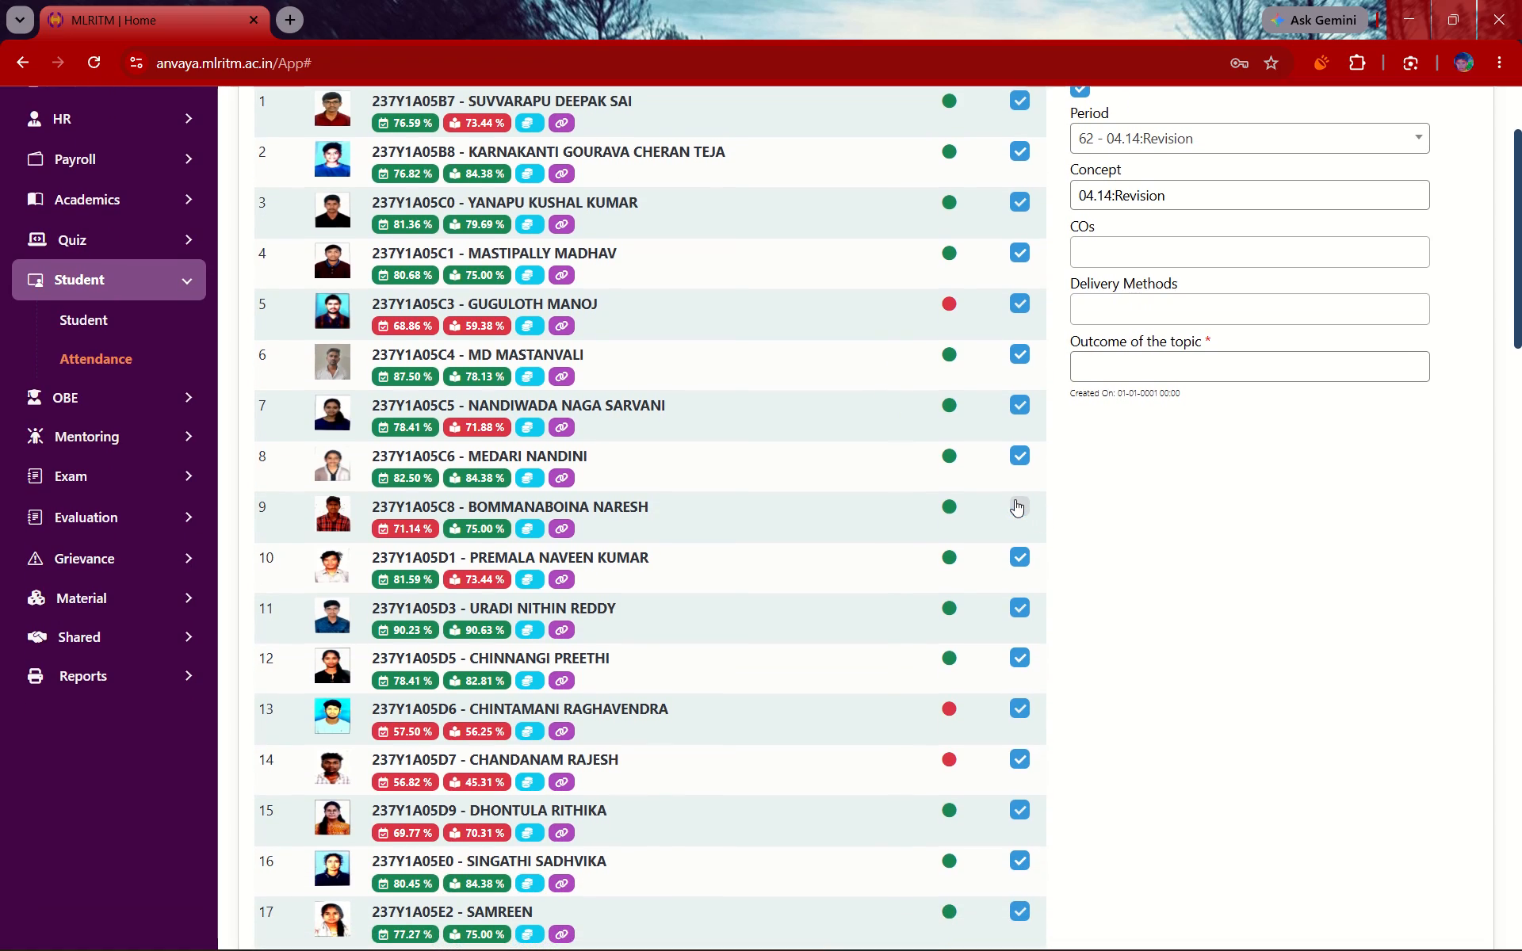
scroll(1015, 499, "down", 1)
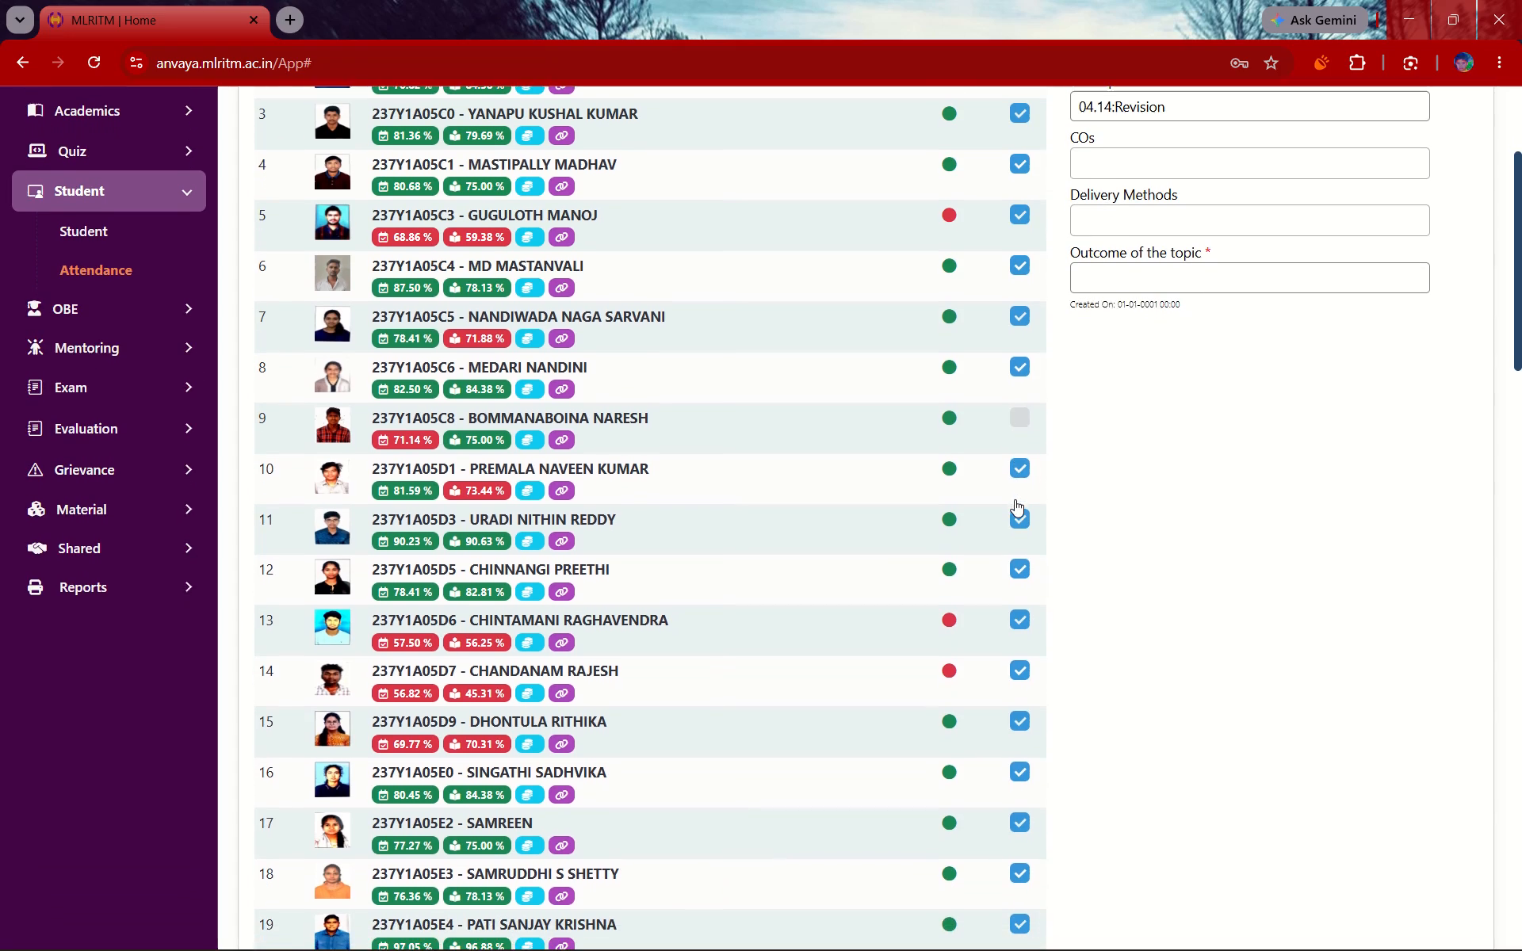
scroll(1015, 499, "down", 2)
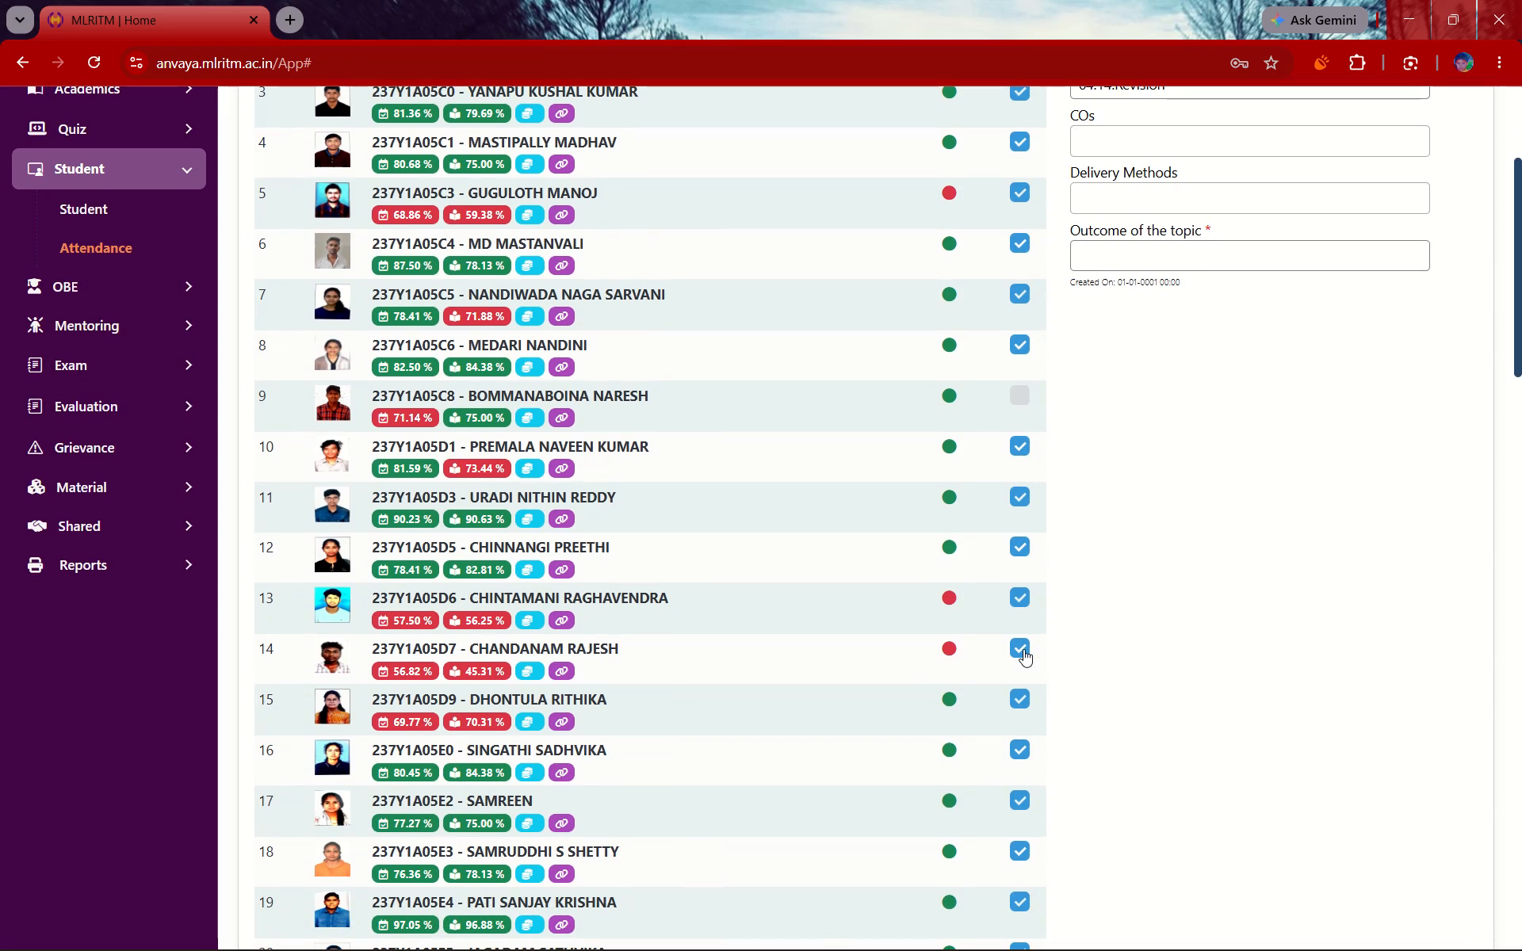
left_click(1021, 648)
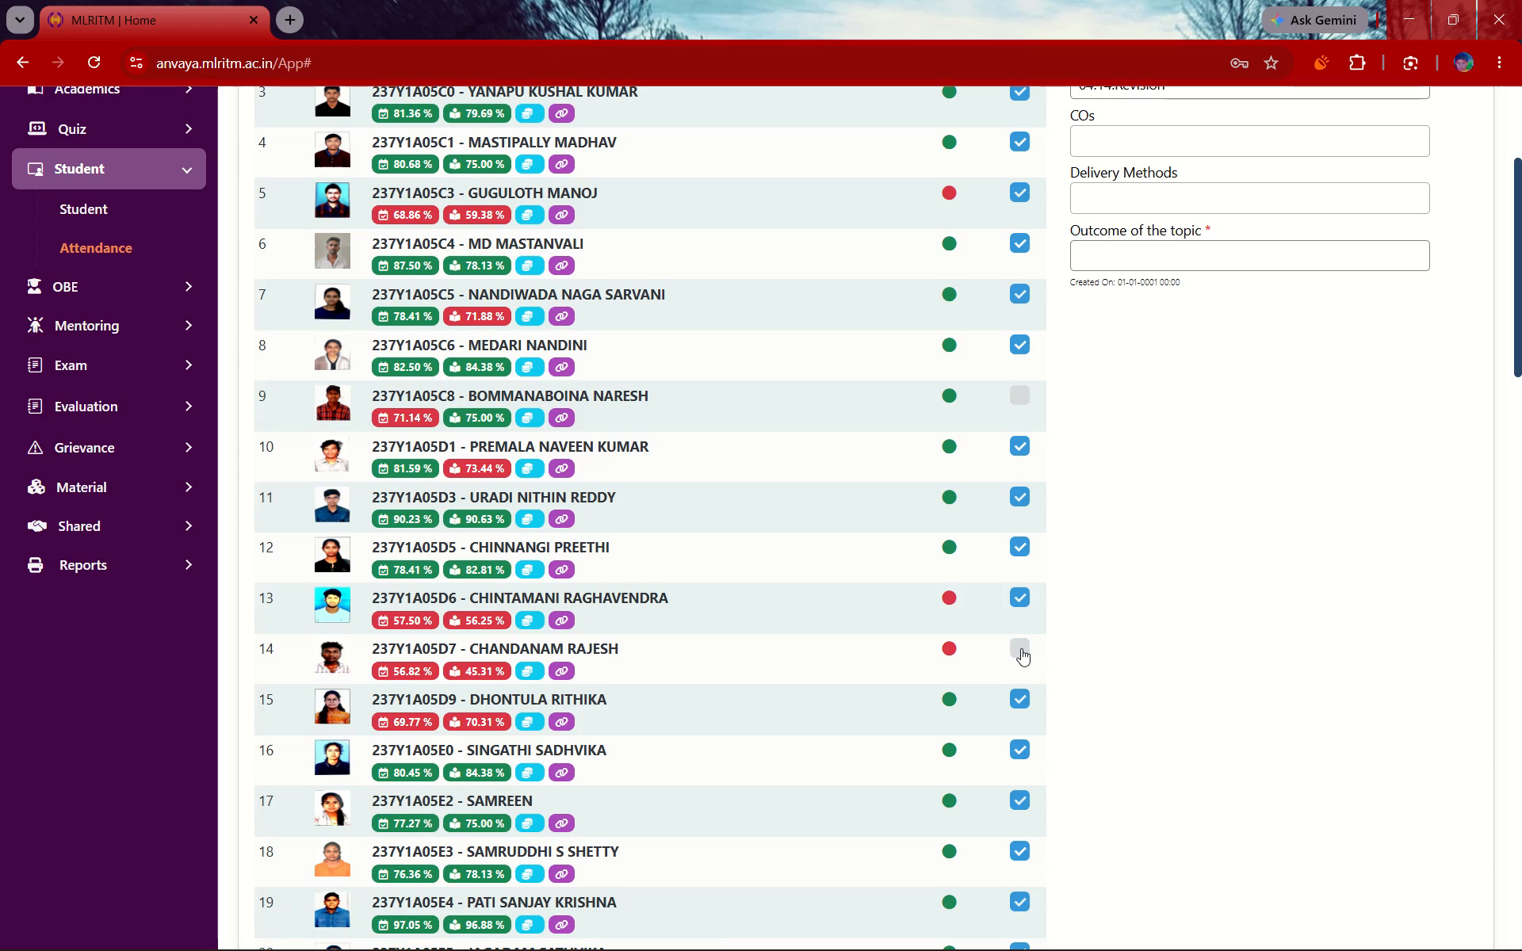
left_click(1014, 598)
left_click(1020, 705)
Clear the attendance marks of the students with serial numbers 28, 29 and 30.
scroll(1020, 705, "down", 3)
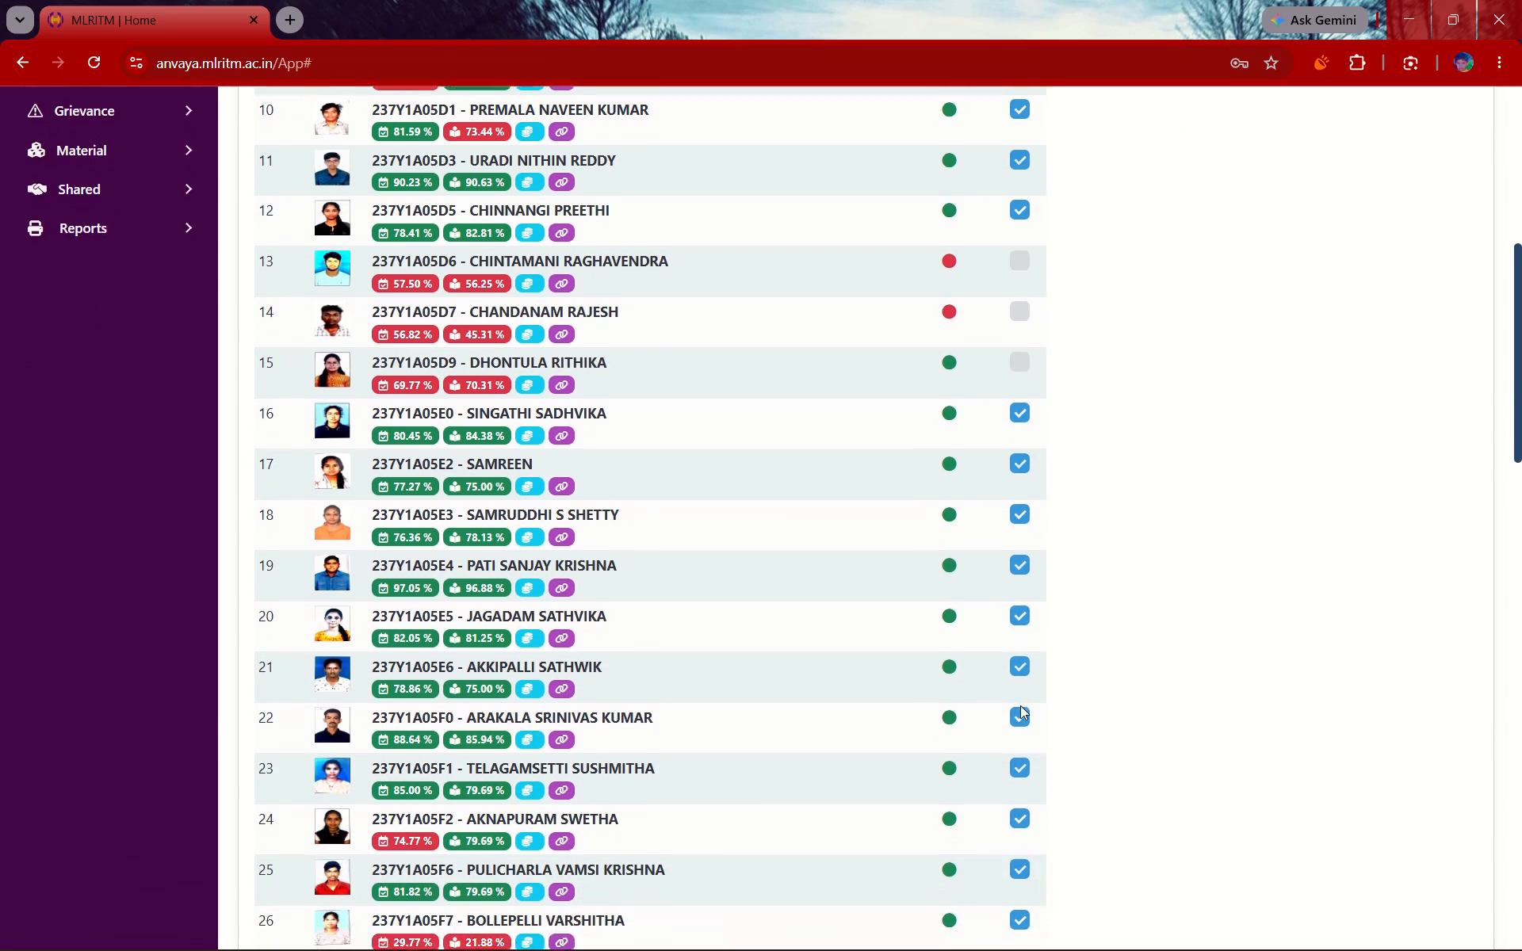
scroll(1020, 705, "down", 2)
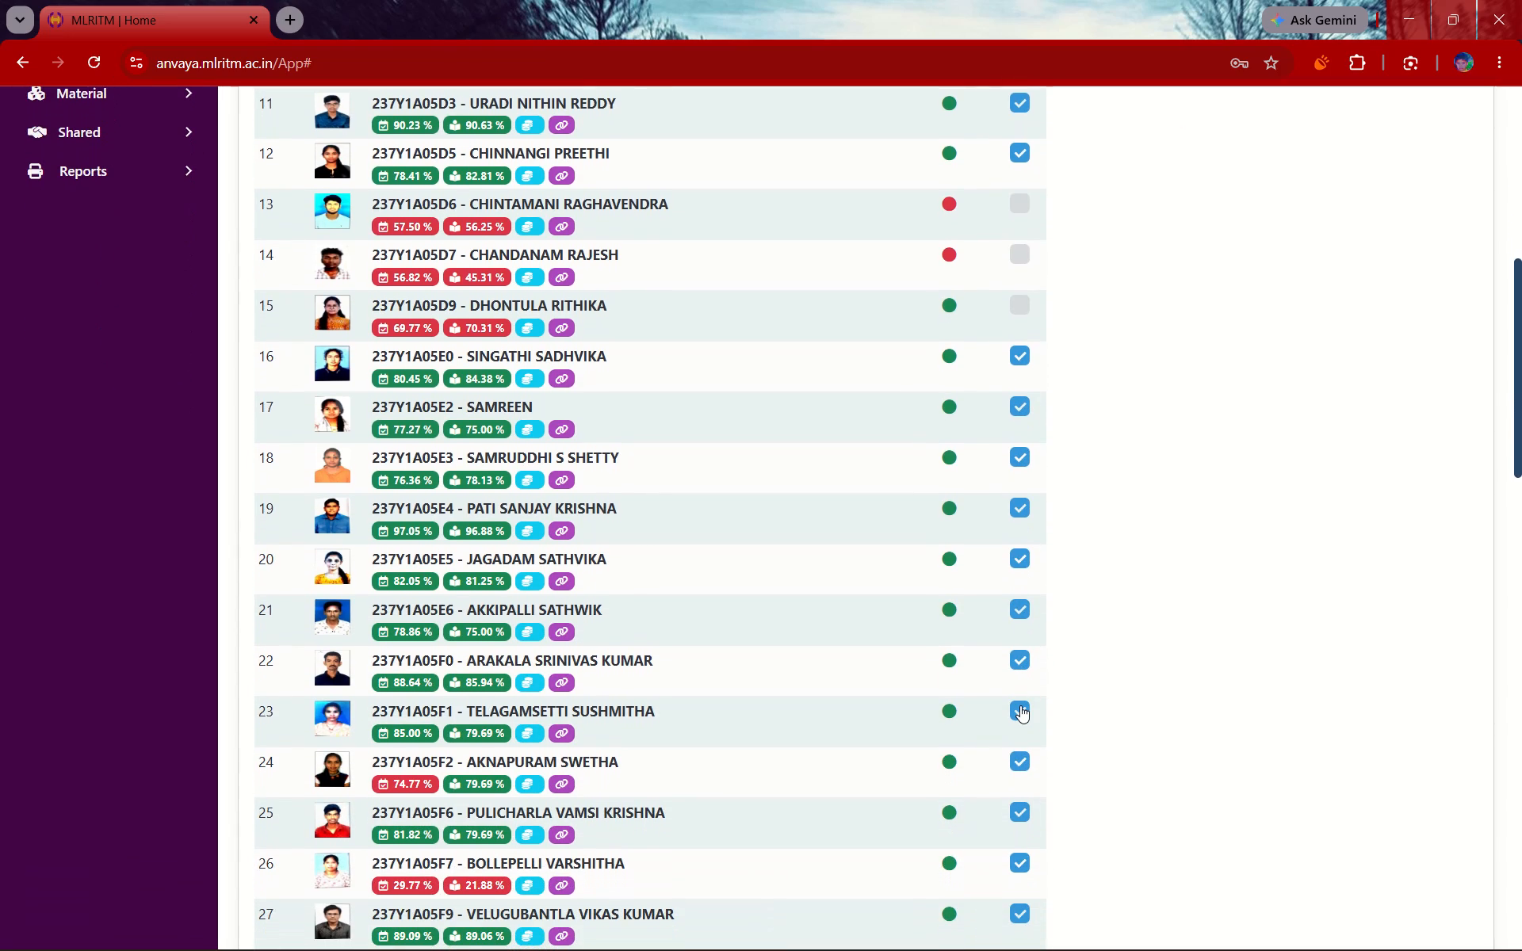
scroll(1020, 705, "down", 1)
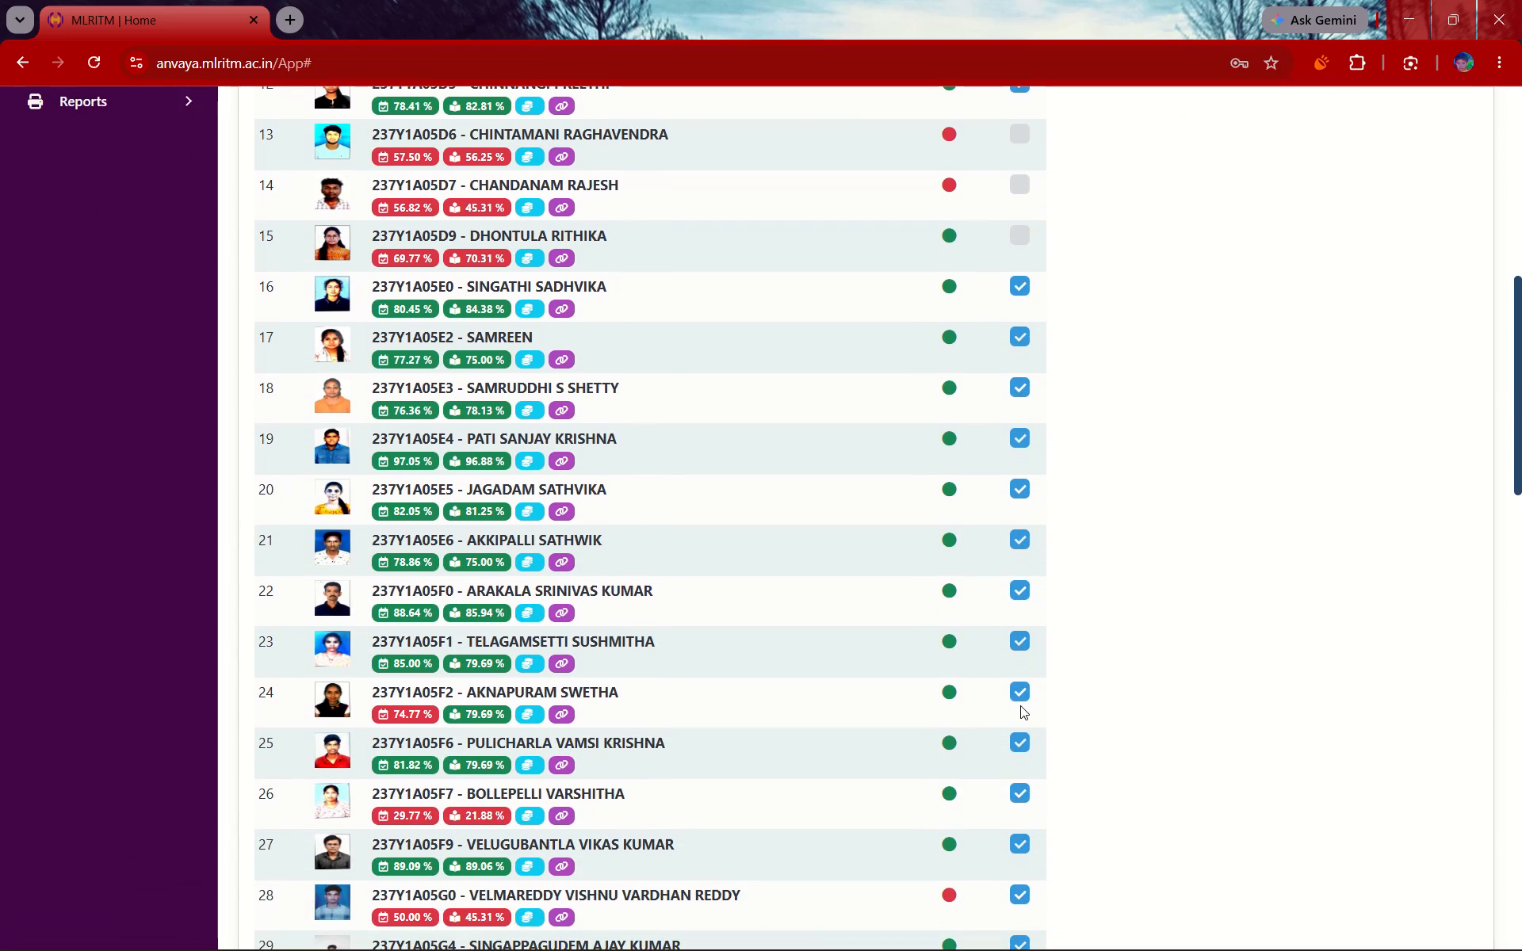
scroll(1020, 705, "down", 2)
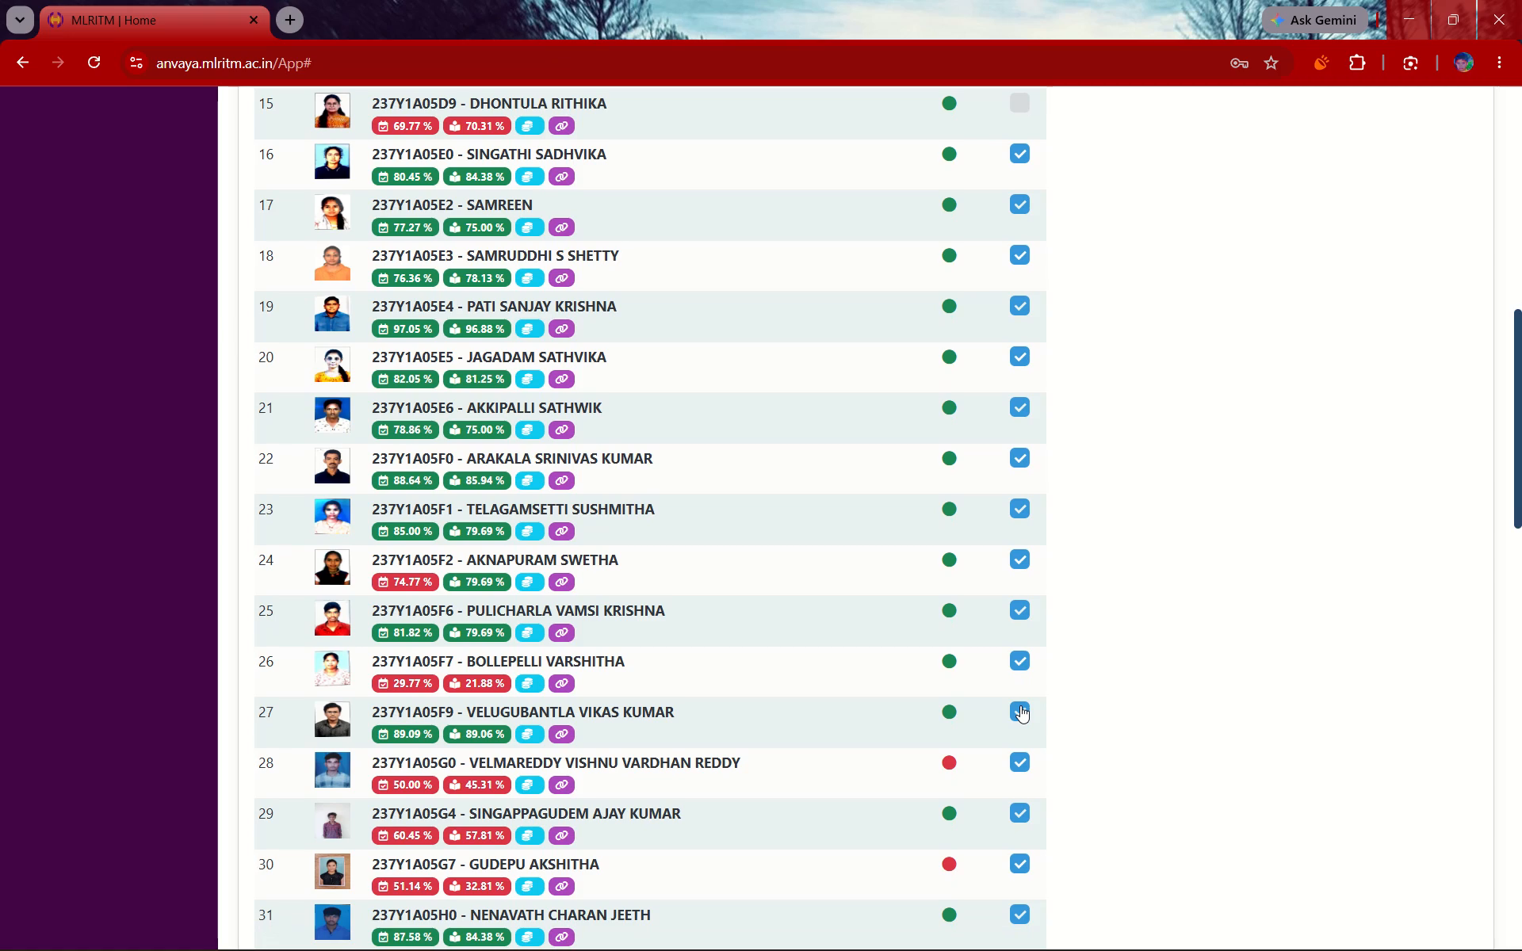
scroll(1020, 705, "down", 1)
left_click(1019, 686)
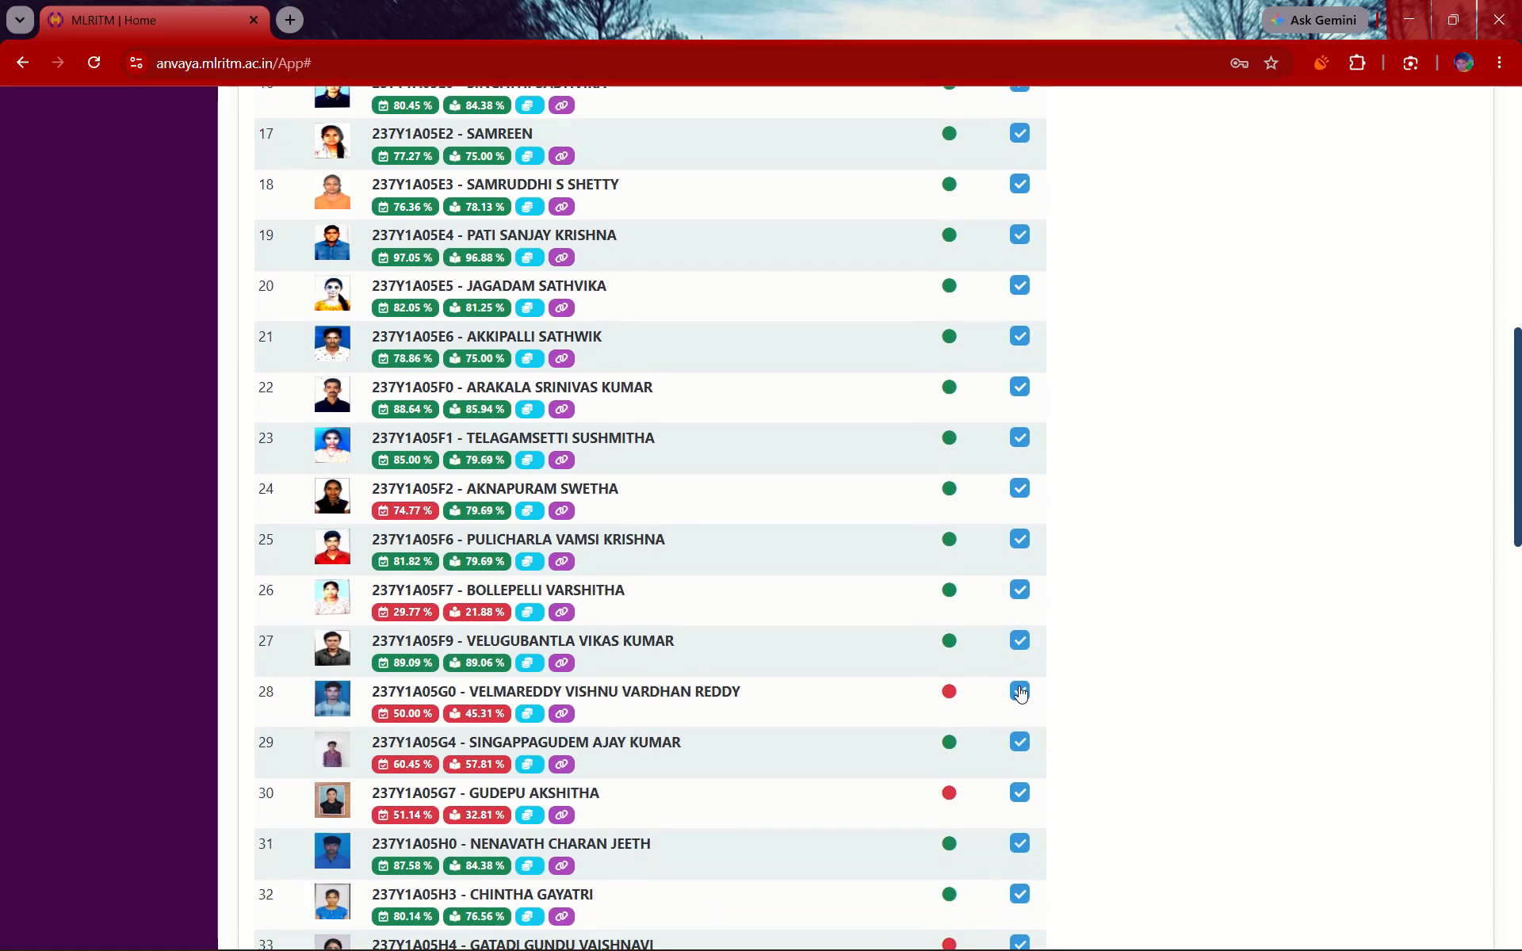
left_click(1019, 686)
left_click(1019, 686)
left_click(1021, 792)
scroll(1021, 792, "down", 1)
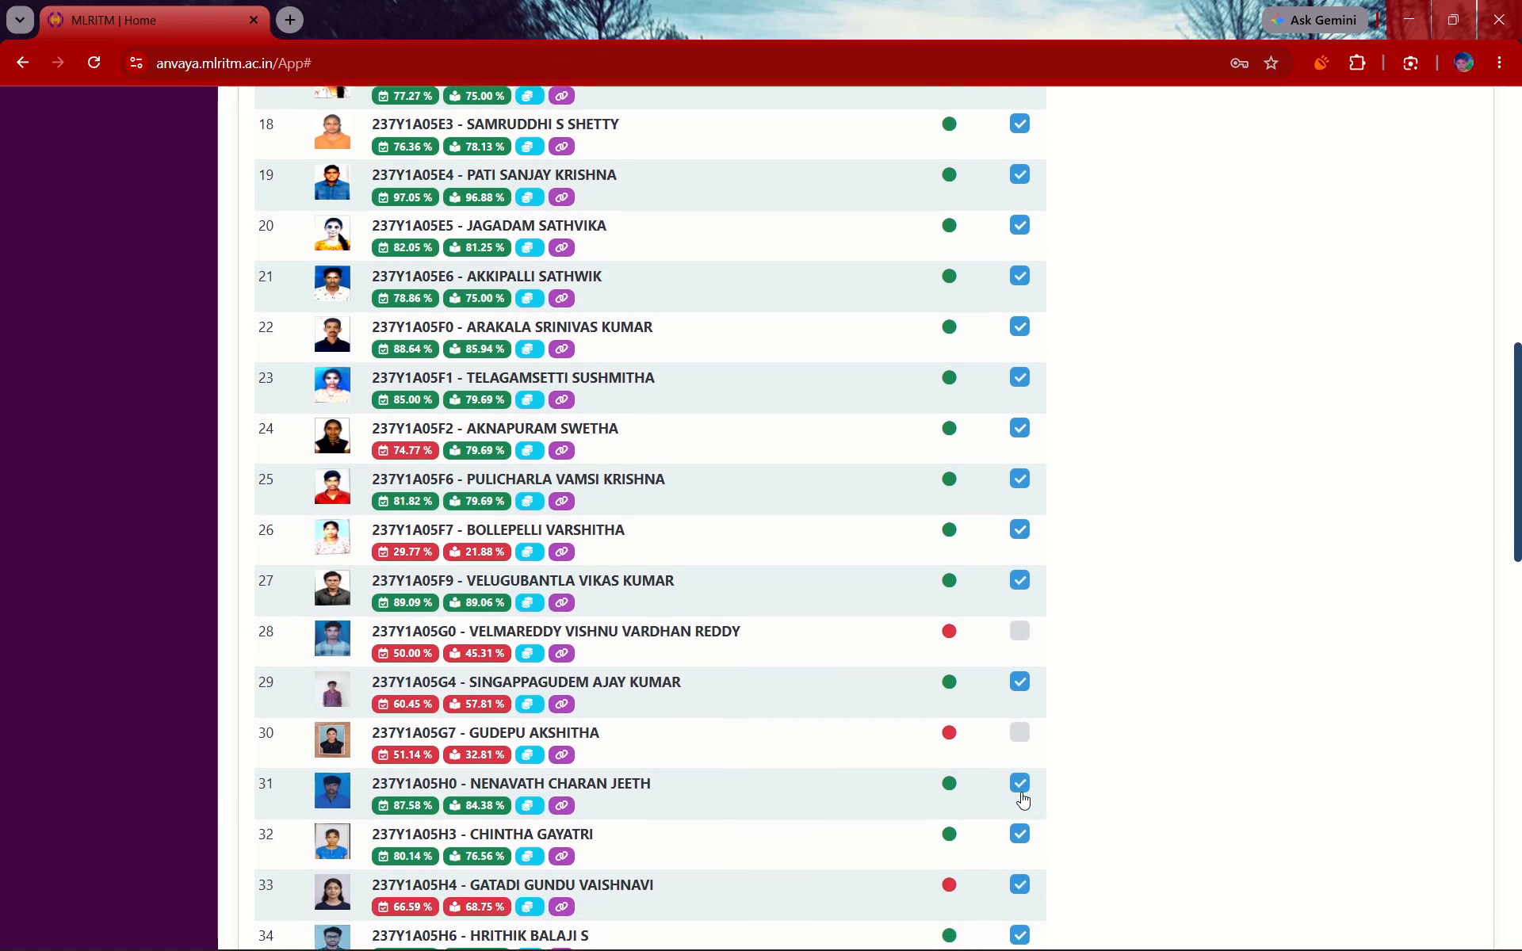
scroll(1021, 792, "down", 2)
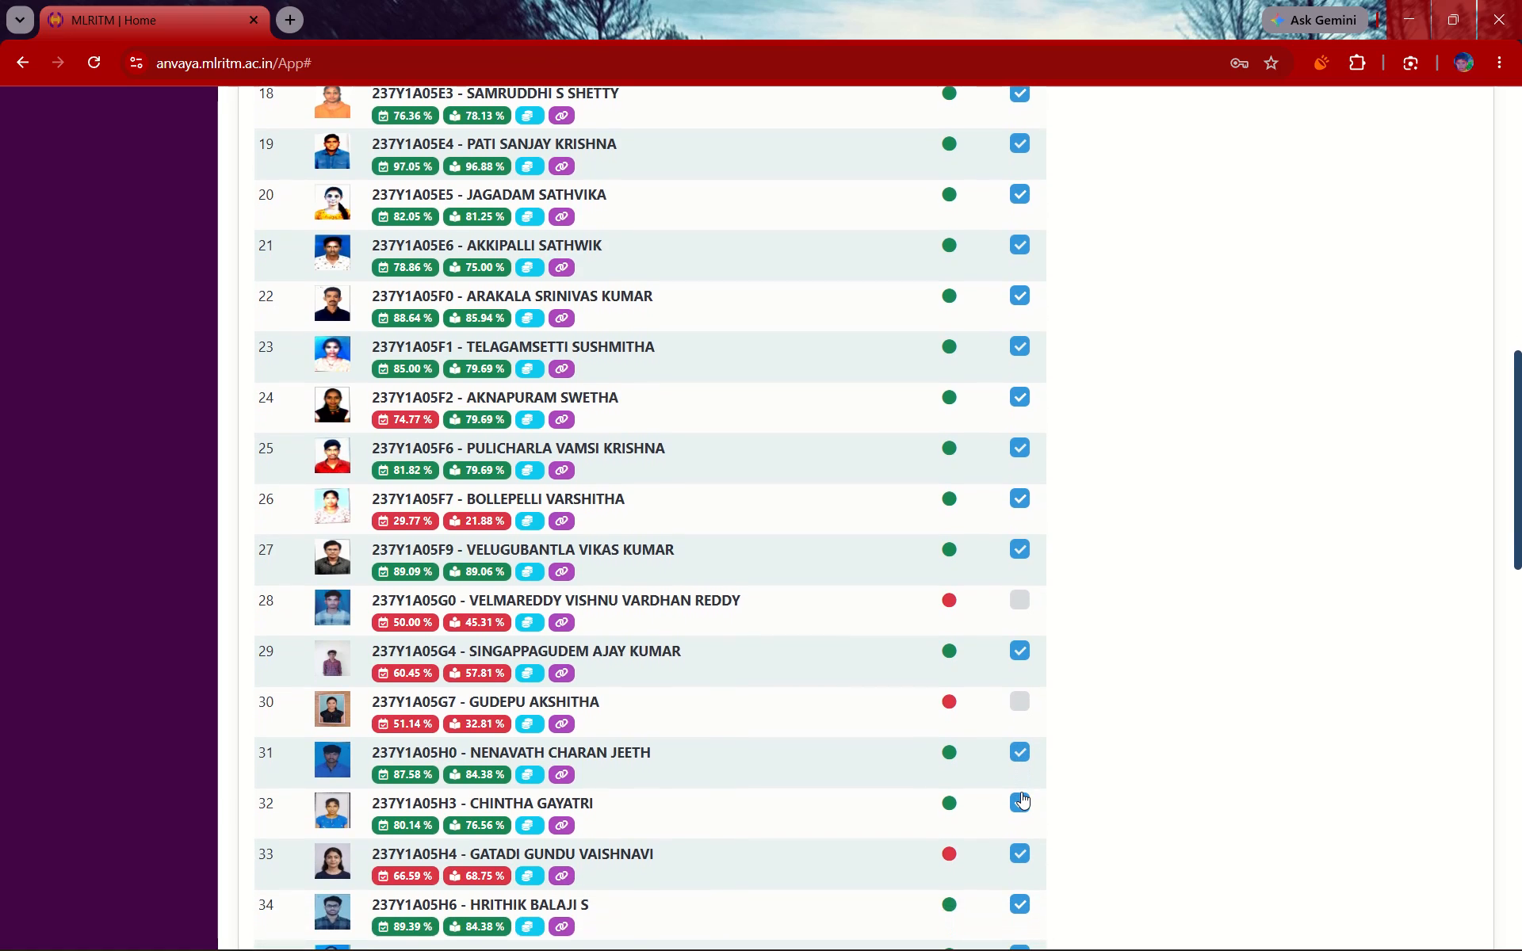
scroll(1021, 792, "down", 1)
left_click(1015, 638)
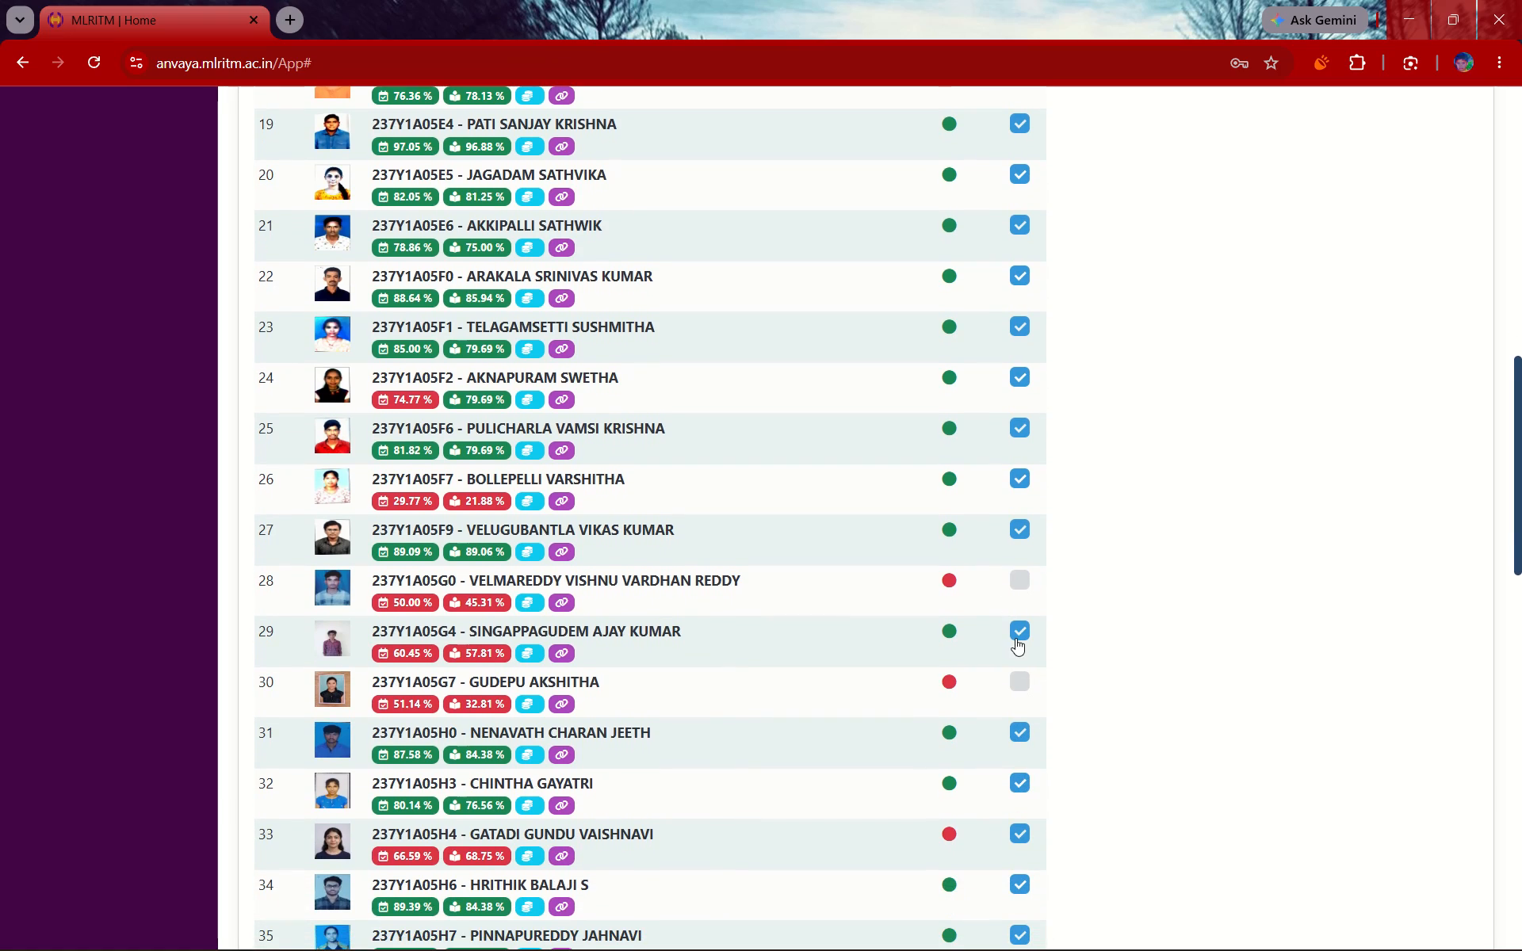
Clear the attendance marks of the students with serial numbers 33 and 38.
scroll(957, 749, "down", 2)
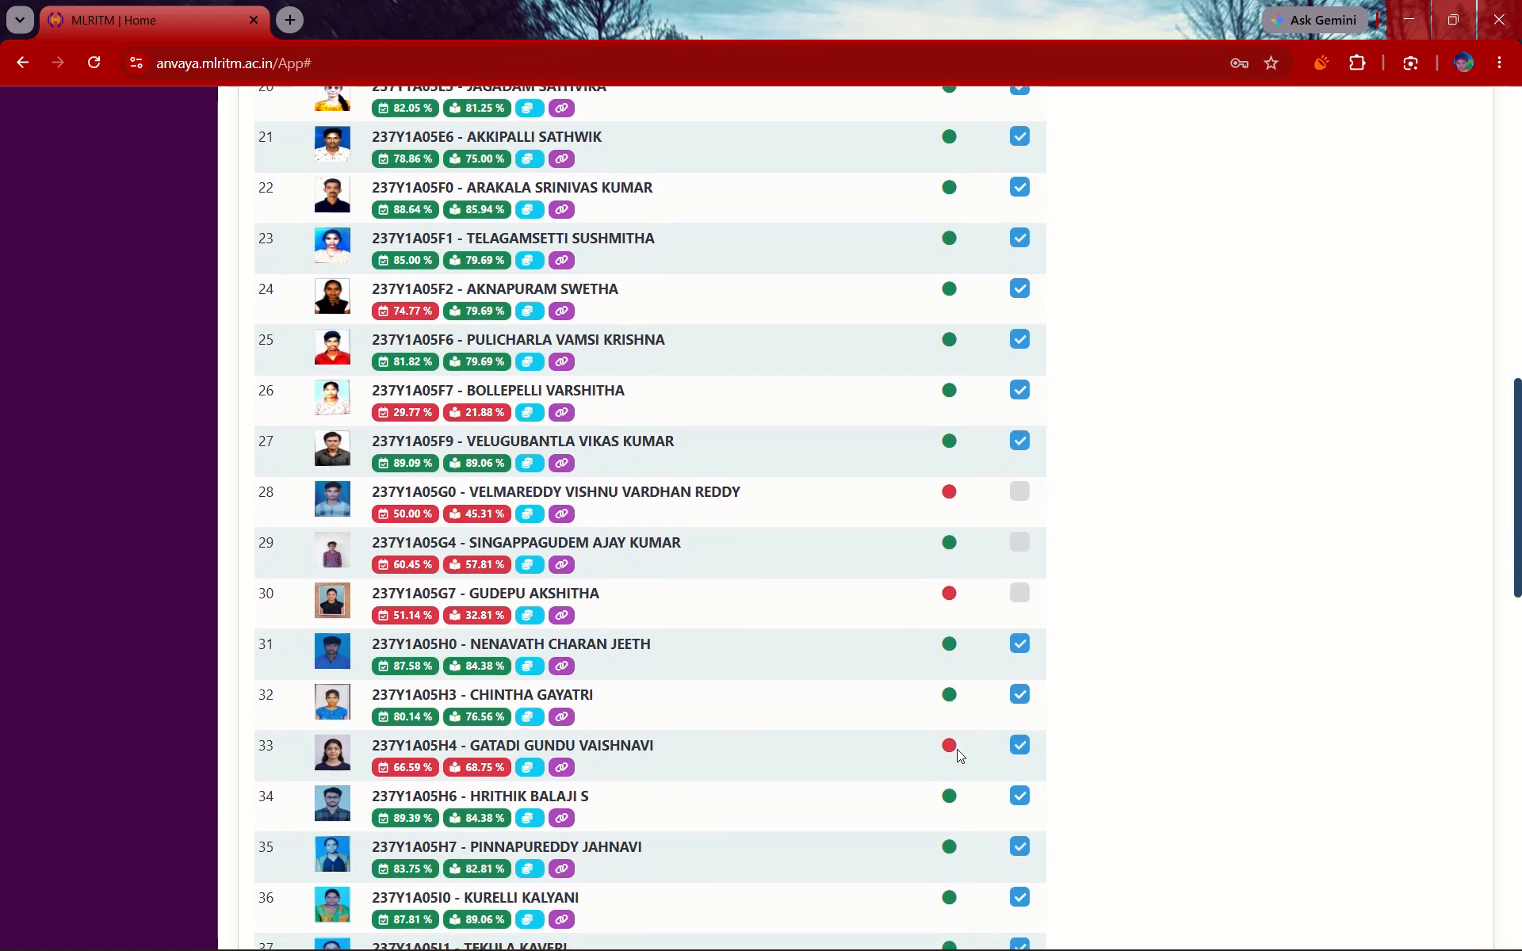
scroll(957, 749, "down", 3)
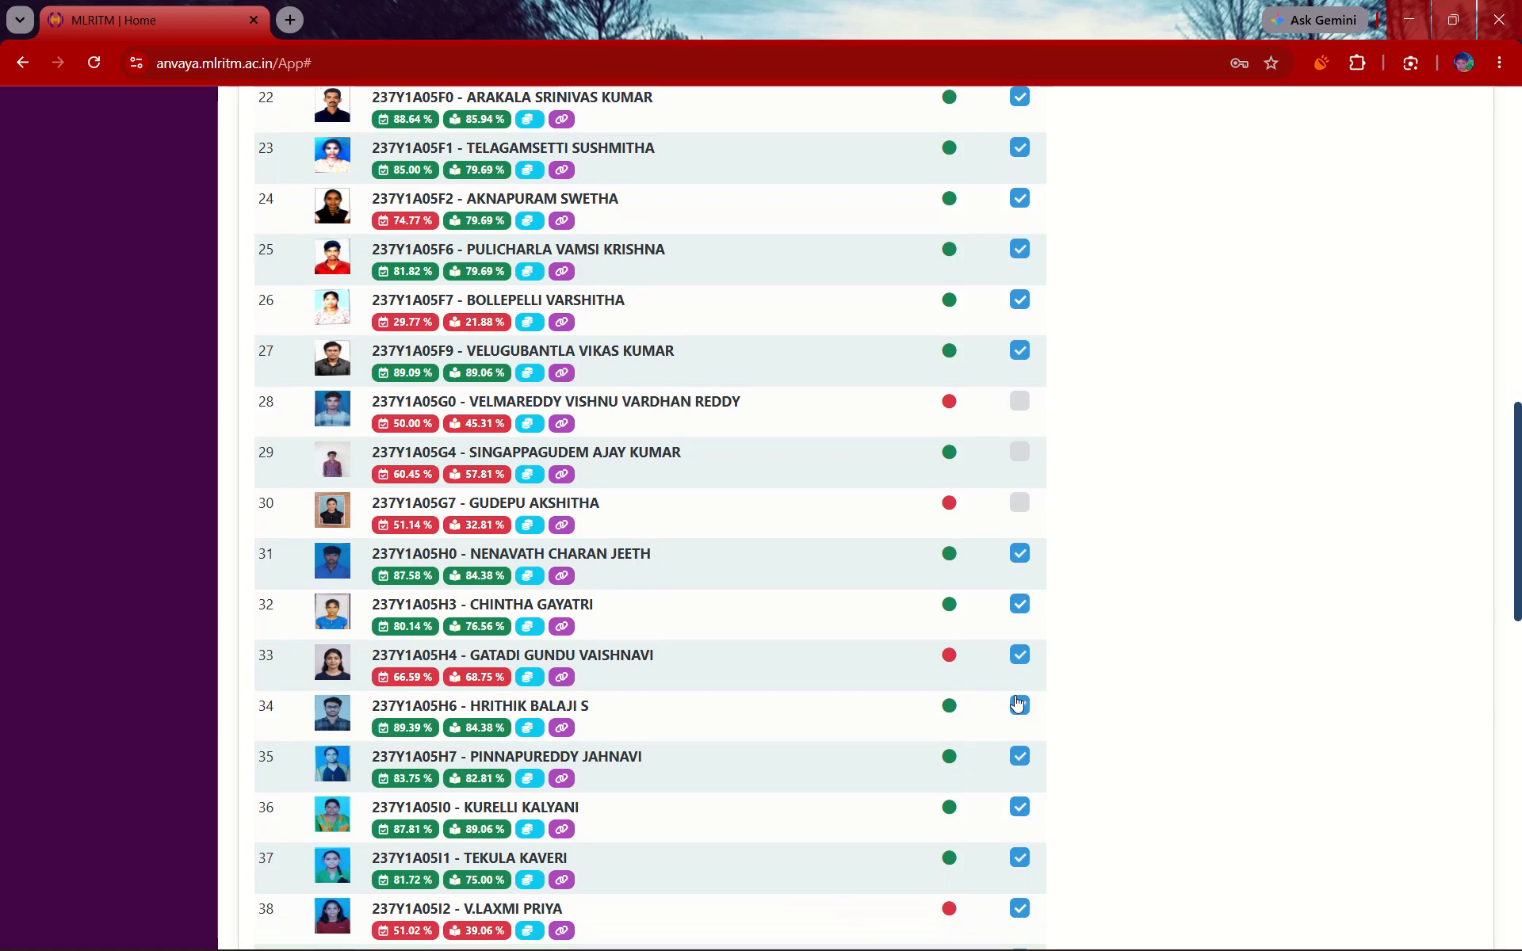
left_click(1022, 651)
scroll(1022, 651, "down", 2)
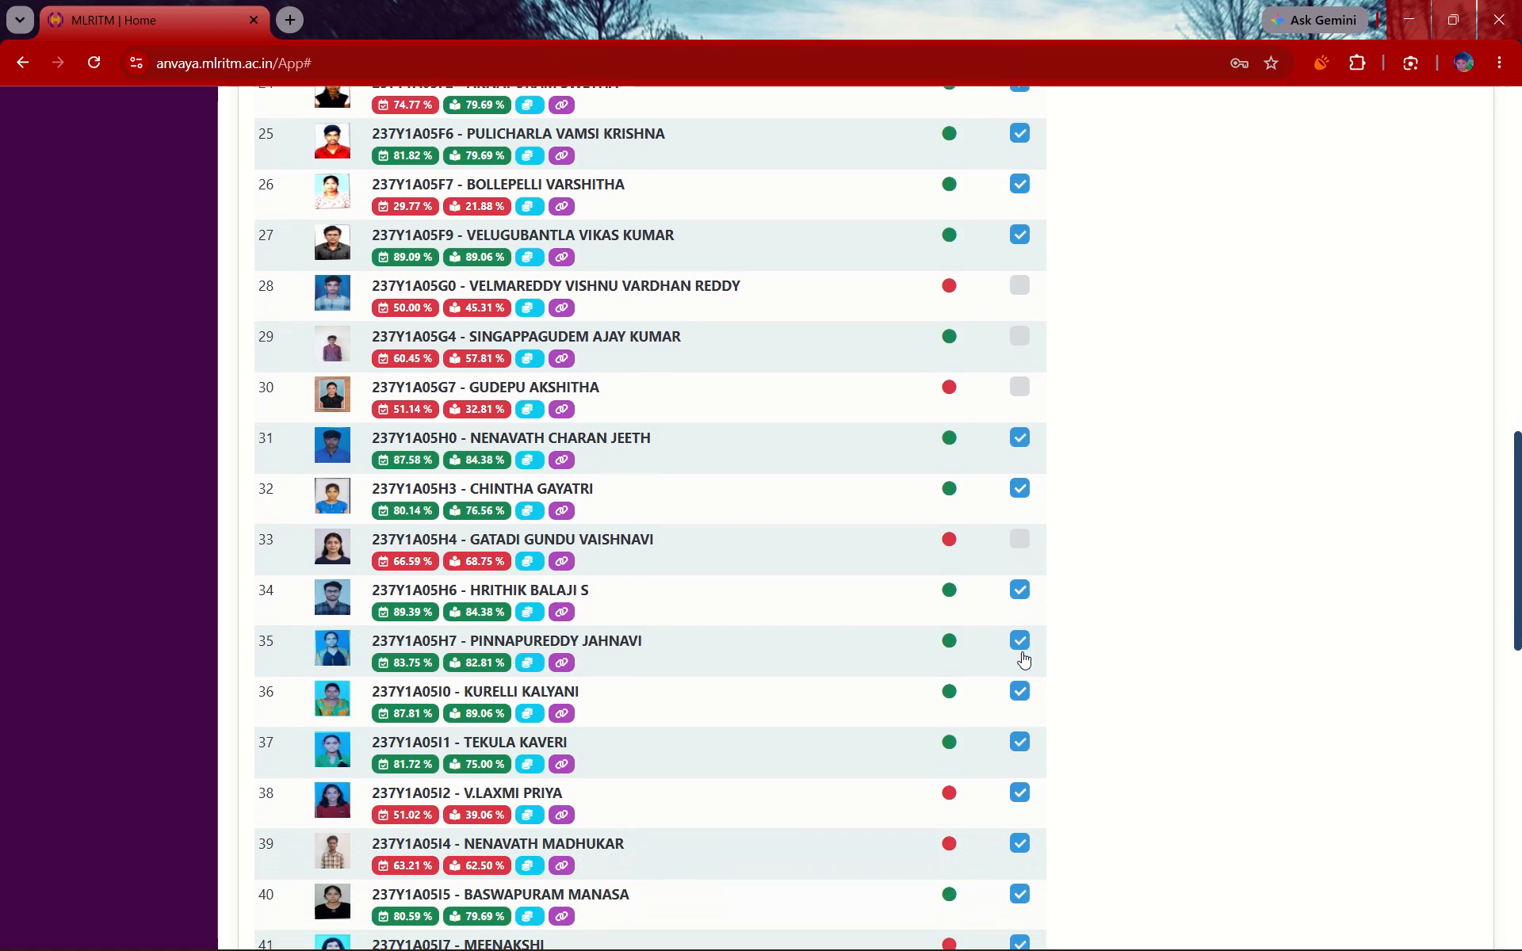
scroll(1022, 651, "down", 1)
left_click(1023, 758)
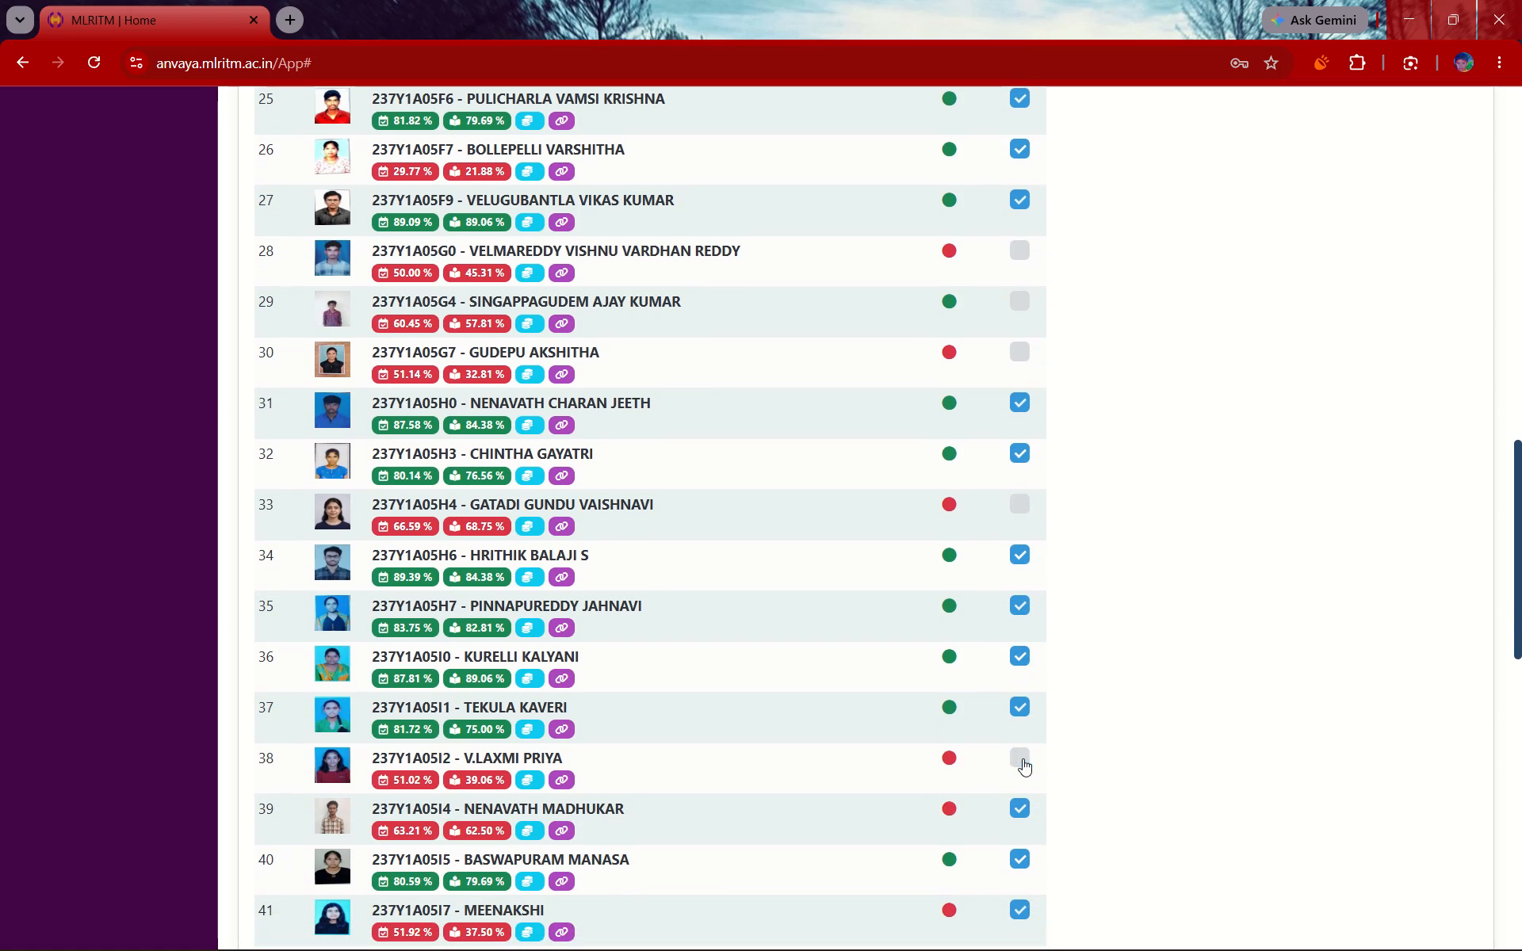
Clear the attendance marks of the students with serial numbers 42, 44 and 46.
scroll(1039, 799, "down", 1)
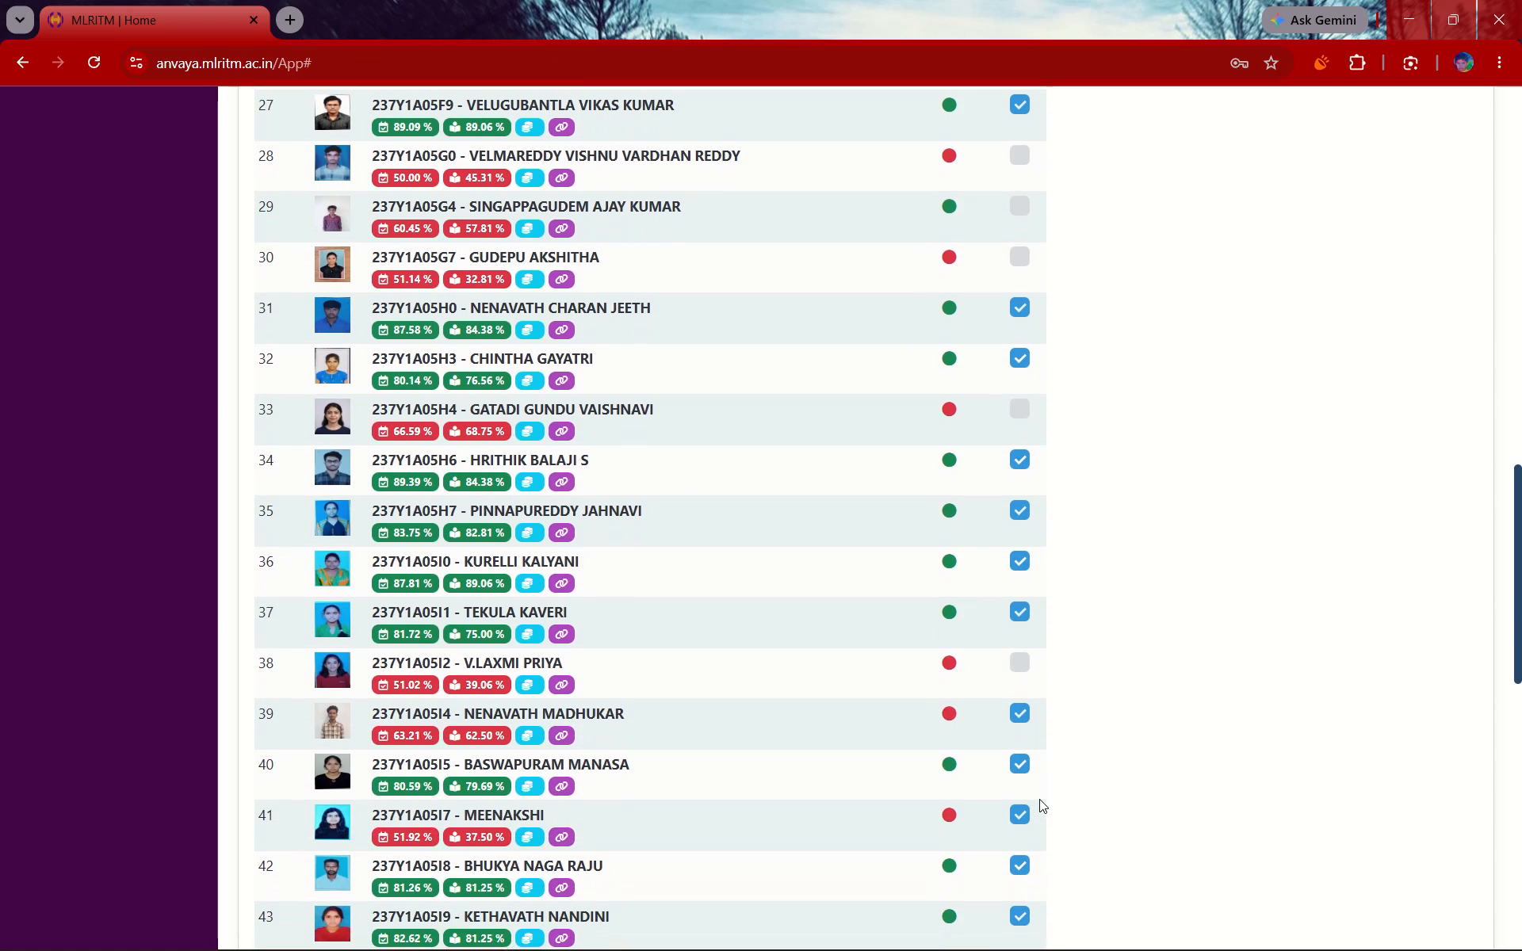
scroll(1039, 799, "down", 1)
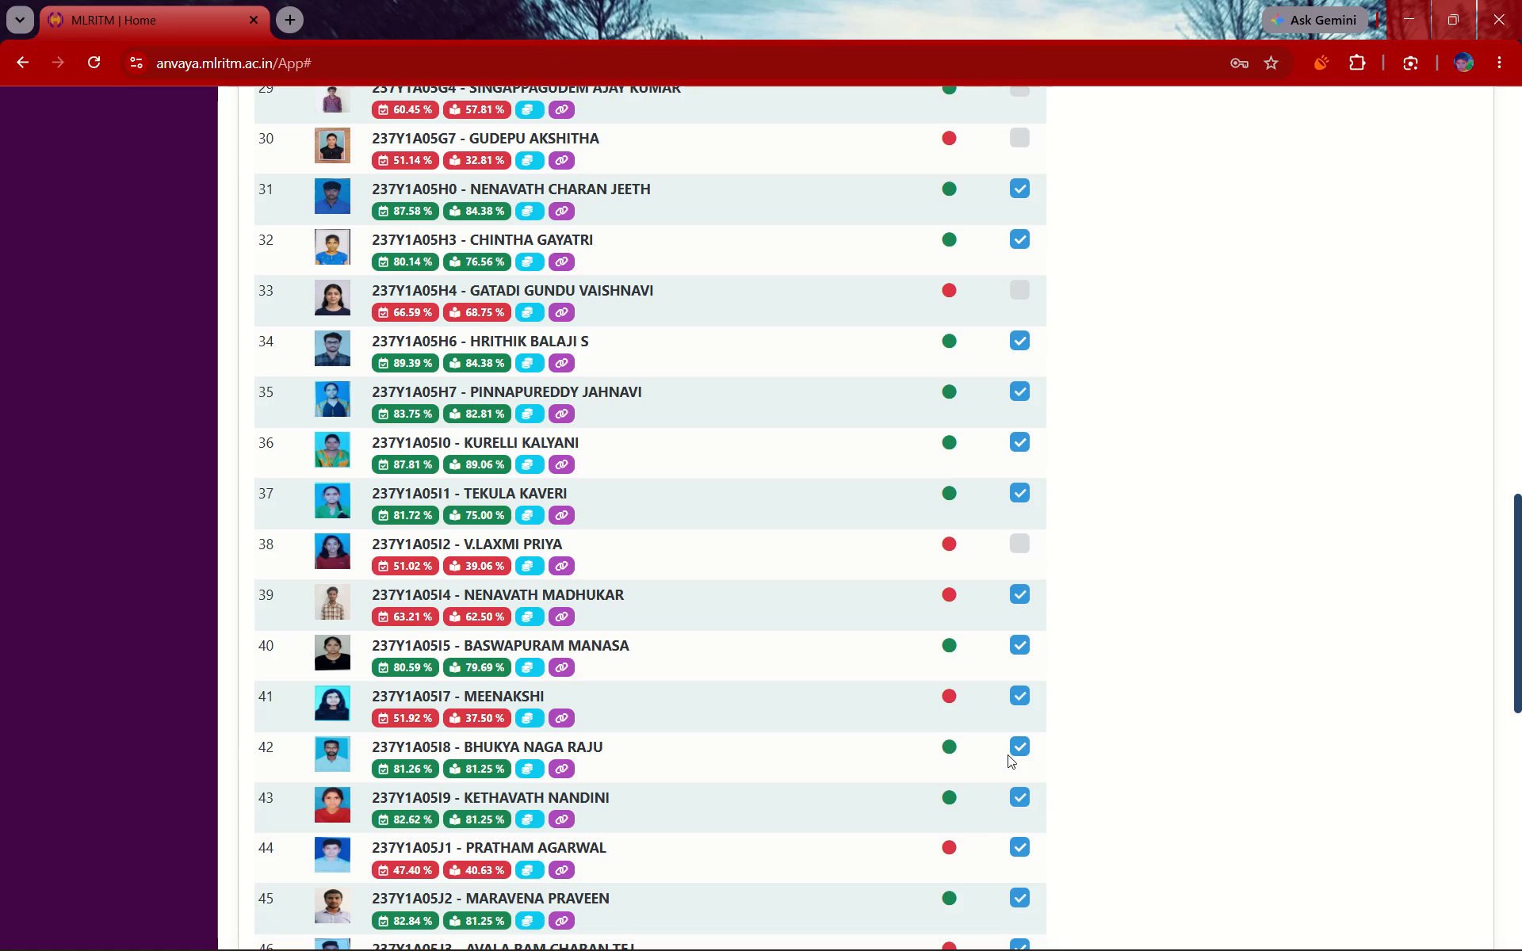
left_click(1026, 740)
scroll(1026, 740, "down", 1)
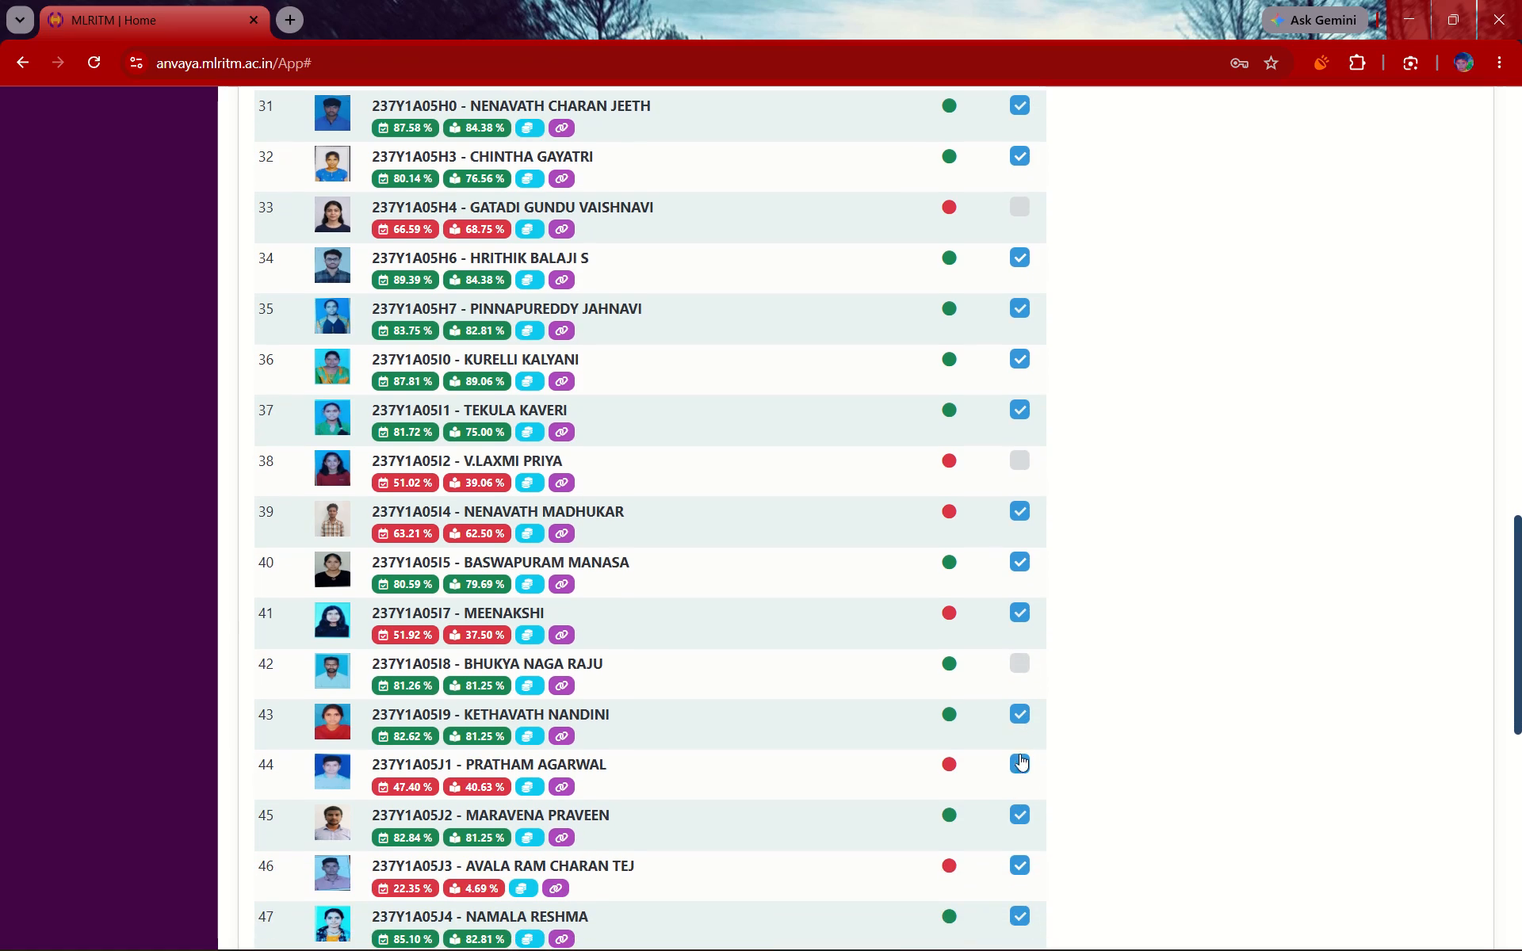
left_click(1021, 757)
scroll(1021, 757, "down", 1)
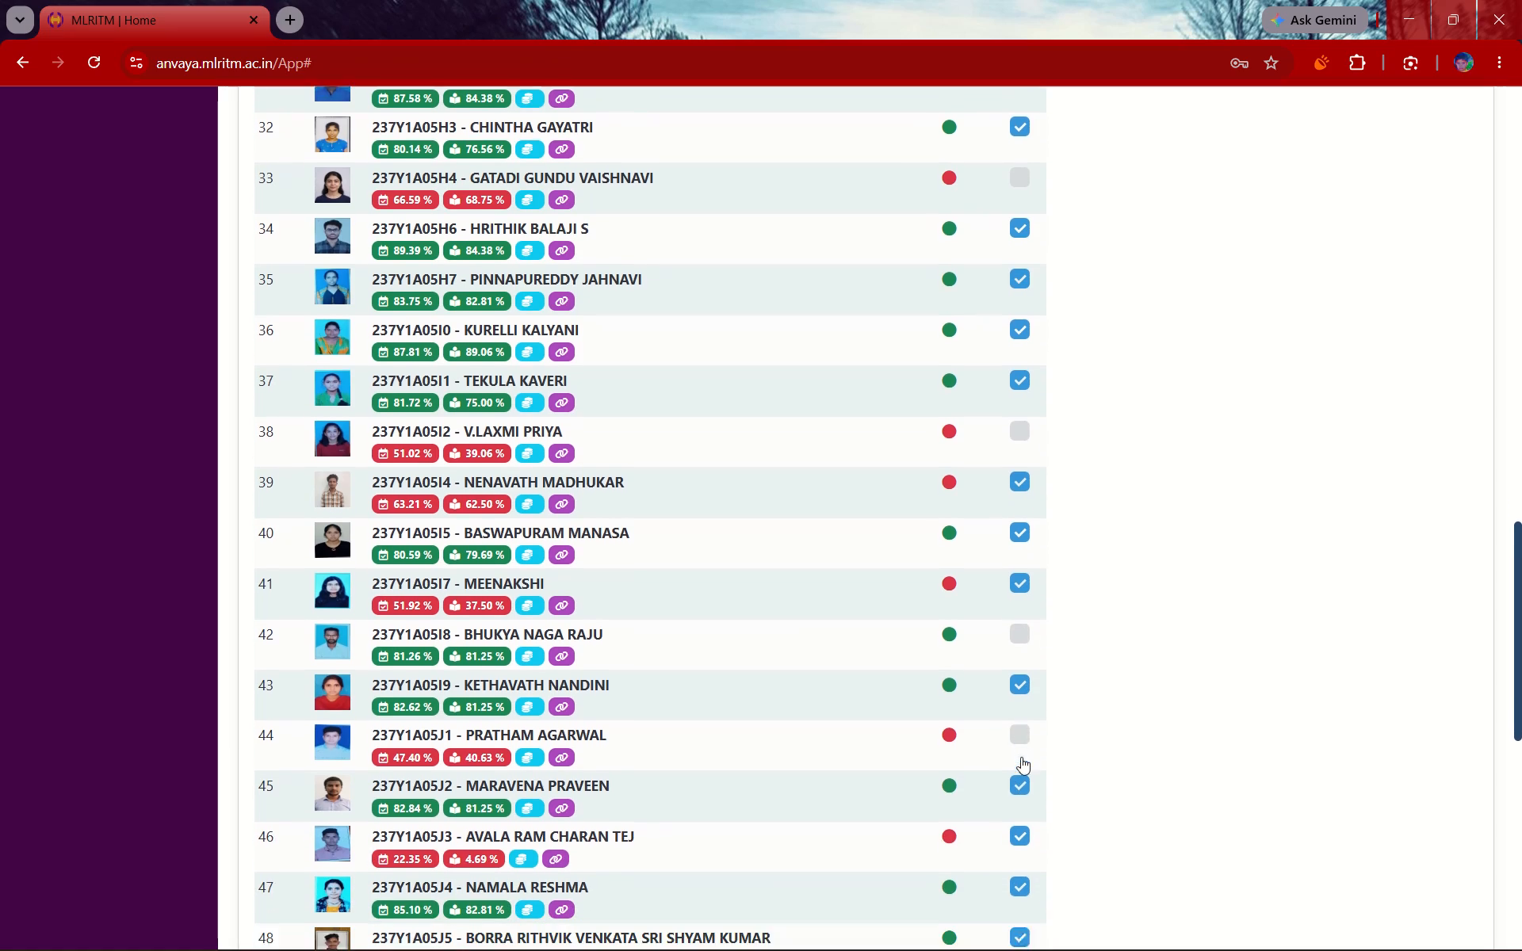
scroll(1021, 757, "down", 1)
left_click(1022, 778)
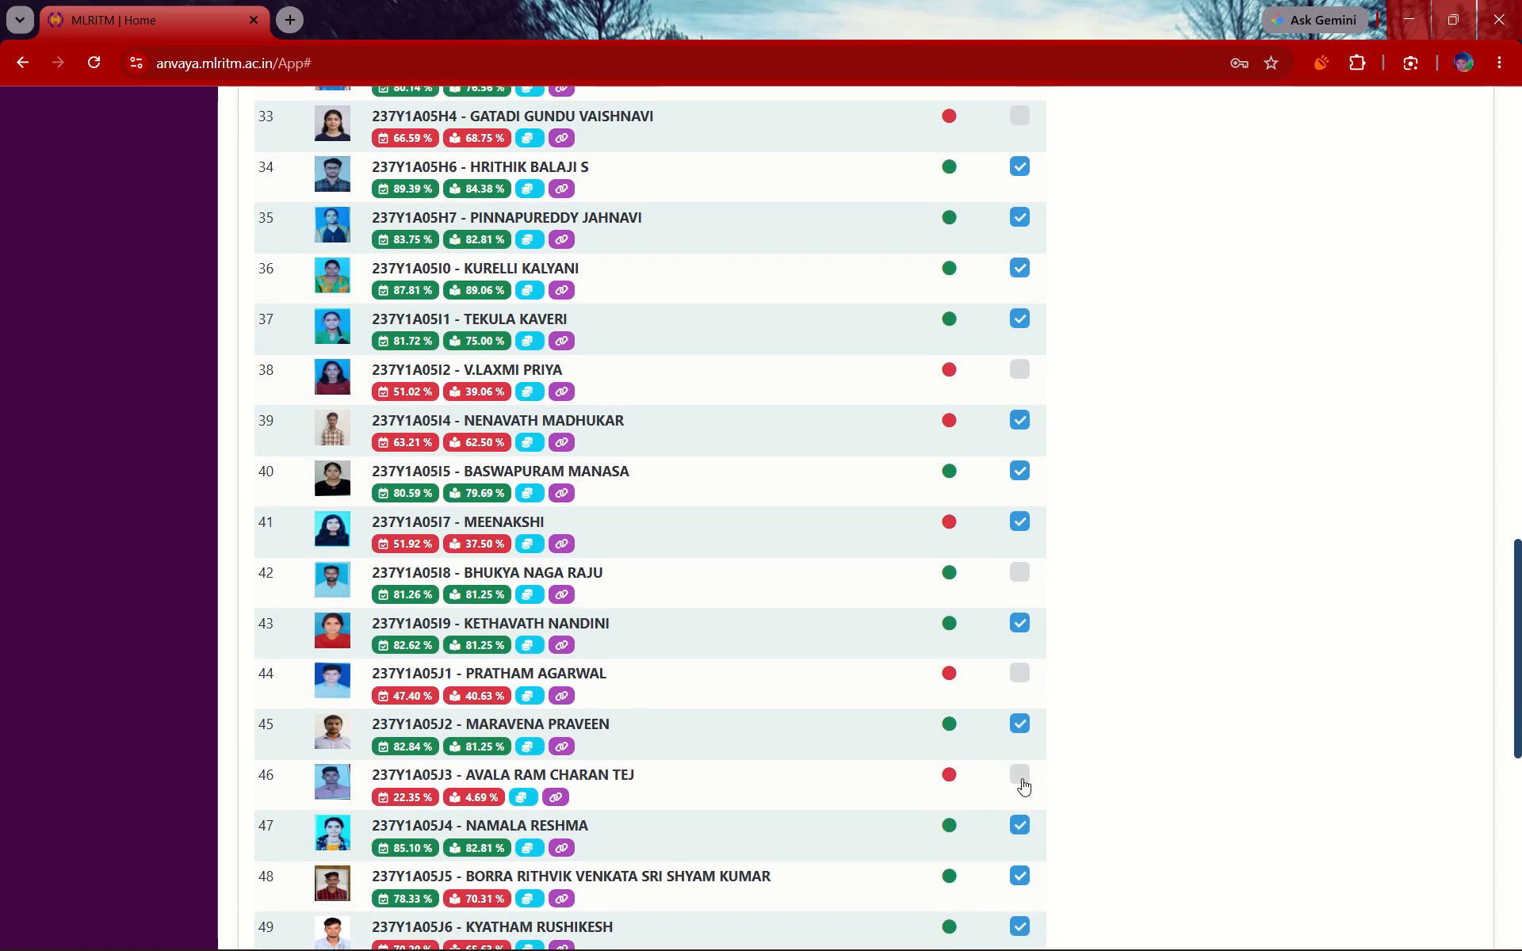
Clear the attendance marks of the students with serial numbers 49 and 51.
scroll(1022, 778, "down", 3)
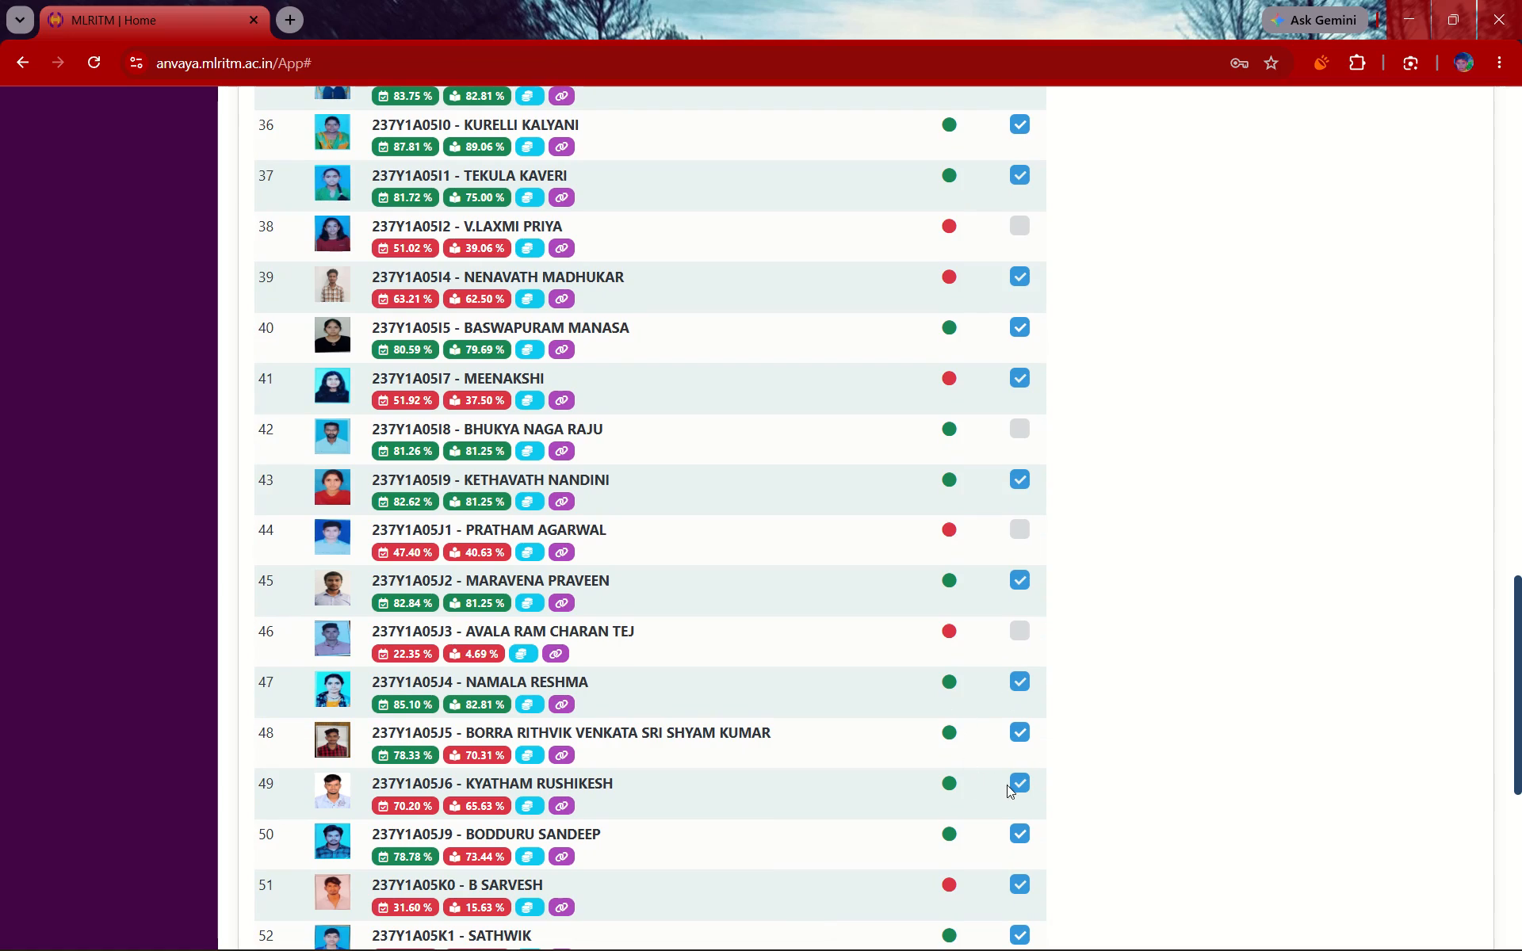
left_click(1016, 792)
scroll(1016, 792, "down", 1)
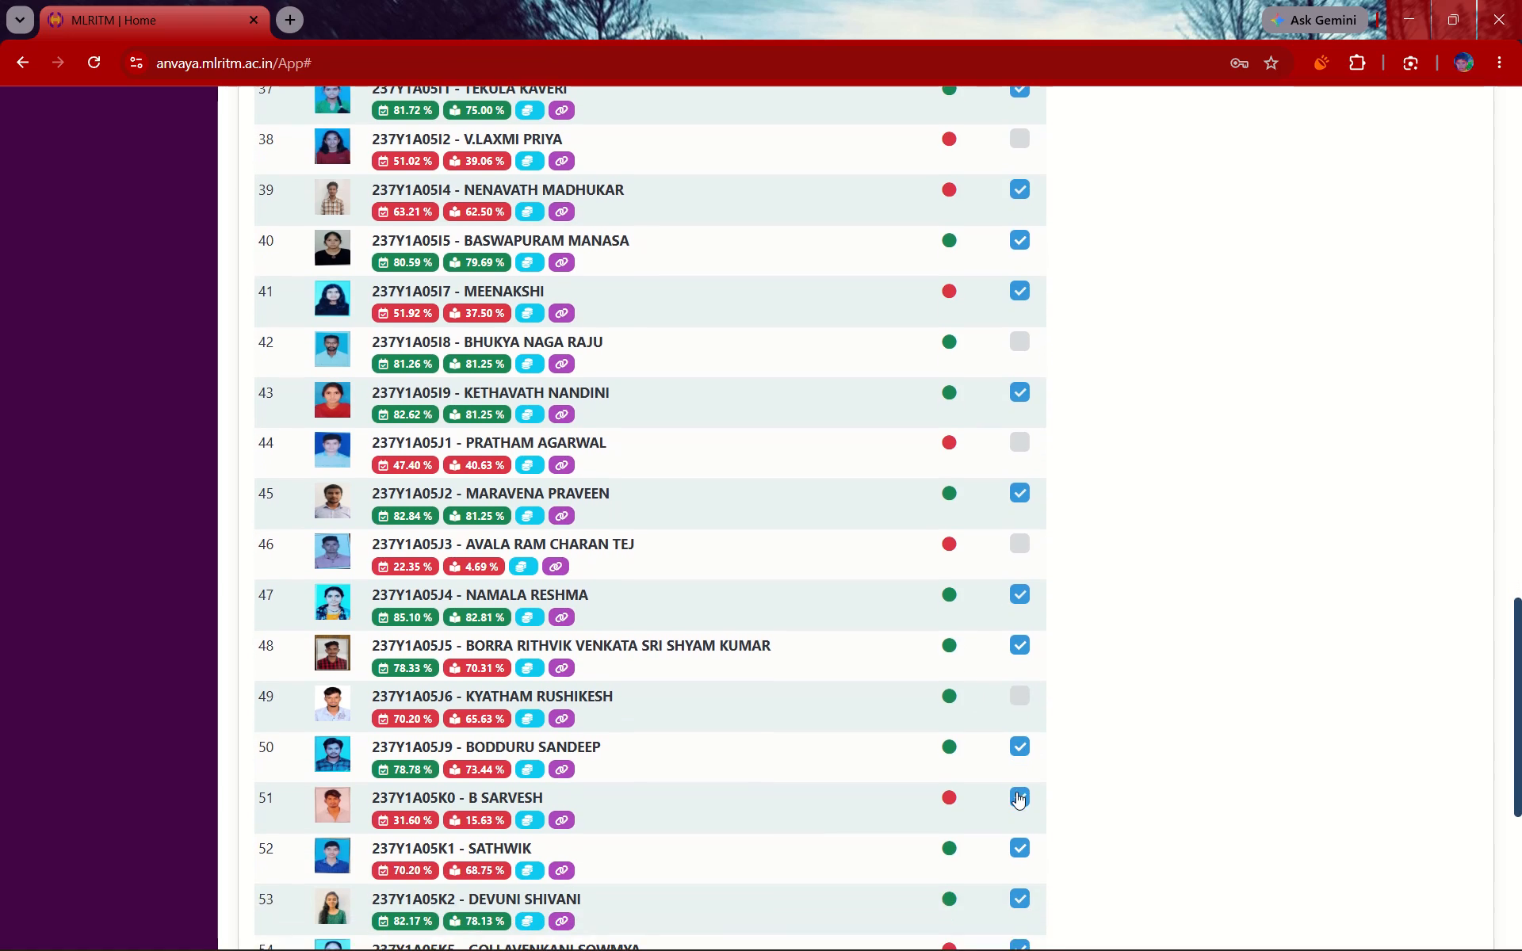
left_click(1019, 800)
Mark the student with serial number 49 as present again.
scroll(1019, 800, "down", 1)
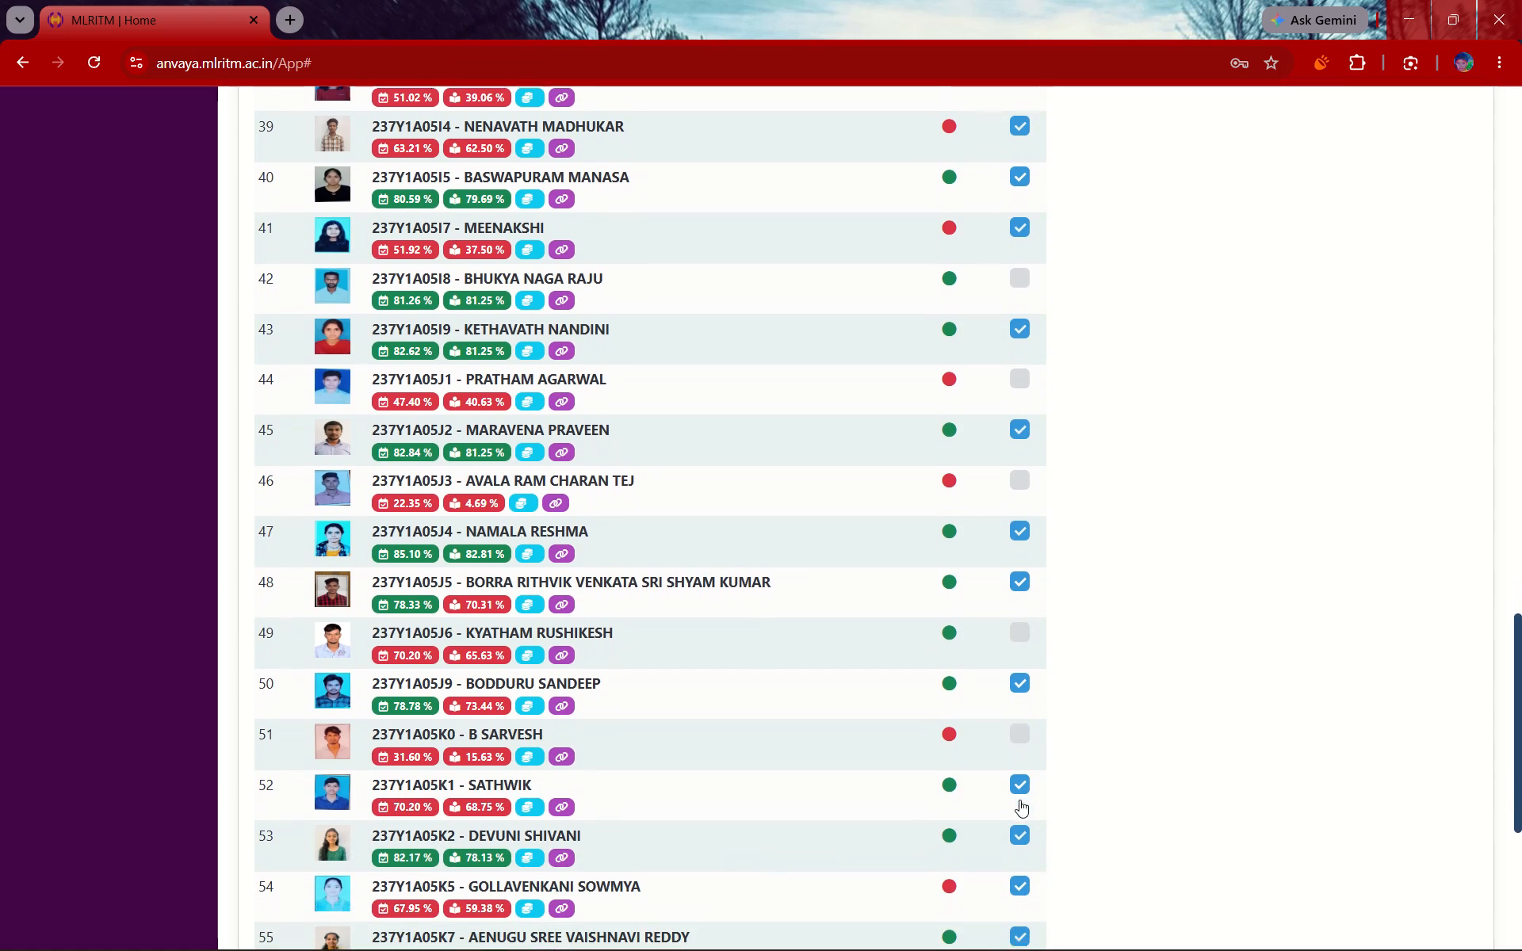
scroll(1019, 800, "down", 2)
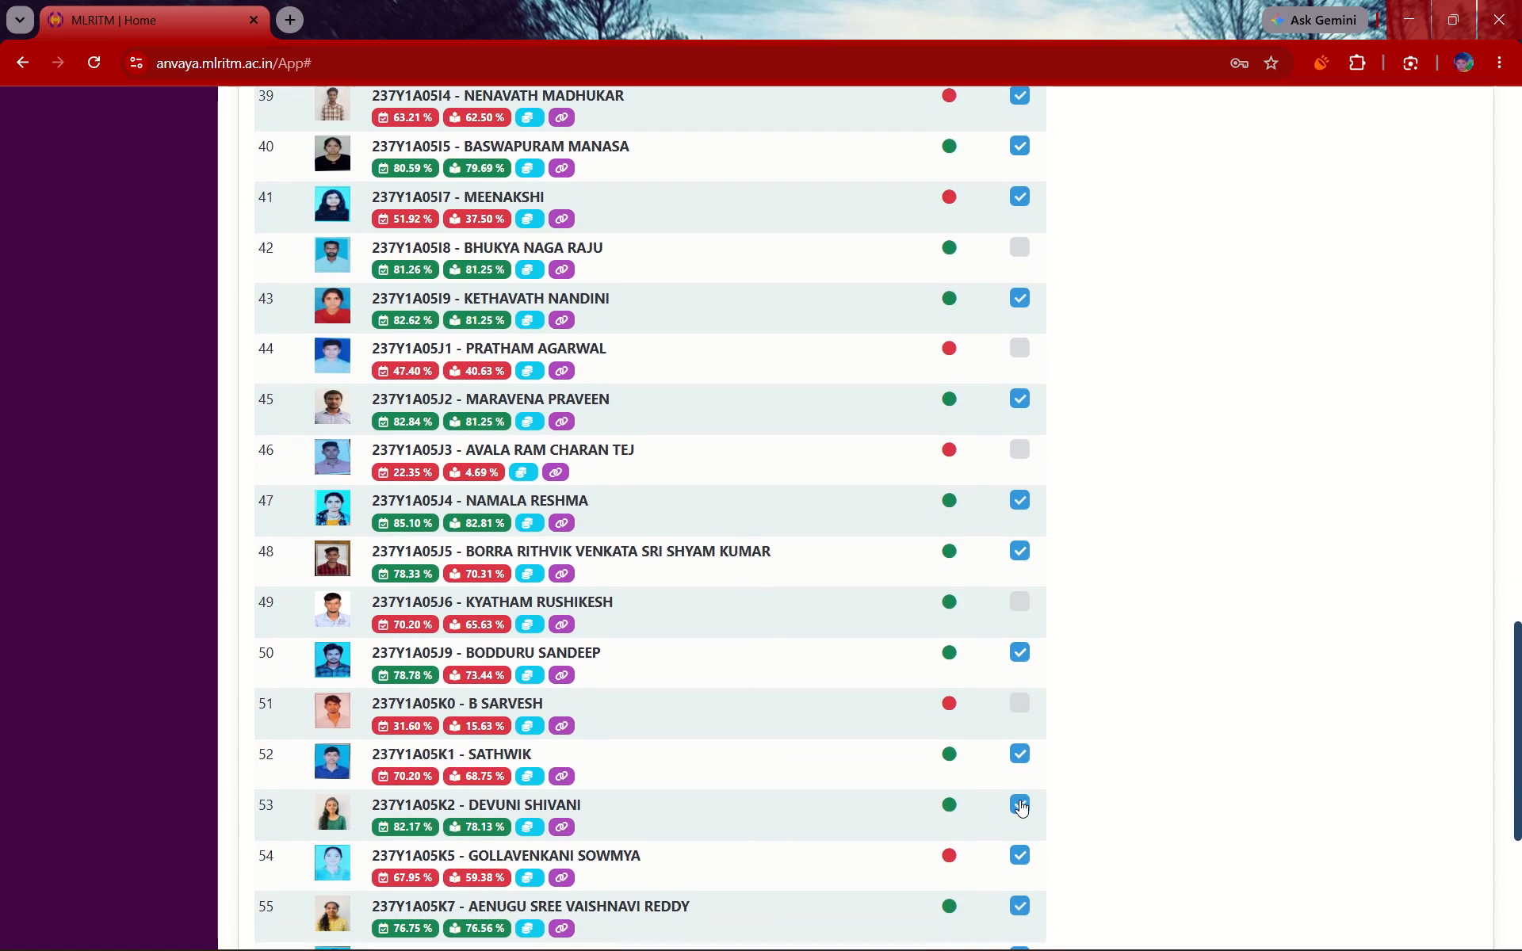
left_click(1024, 608)
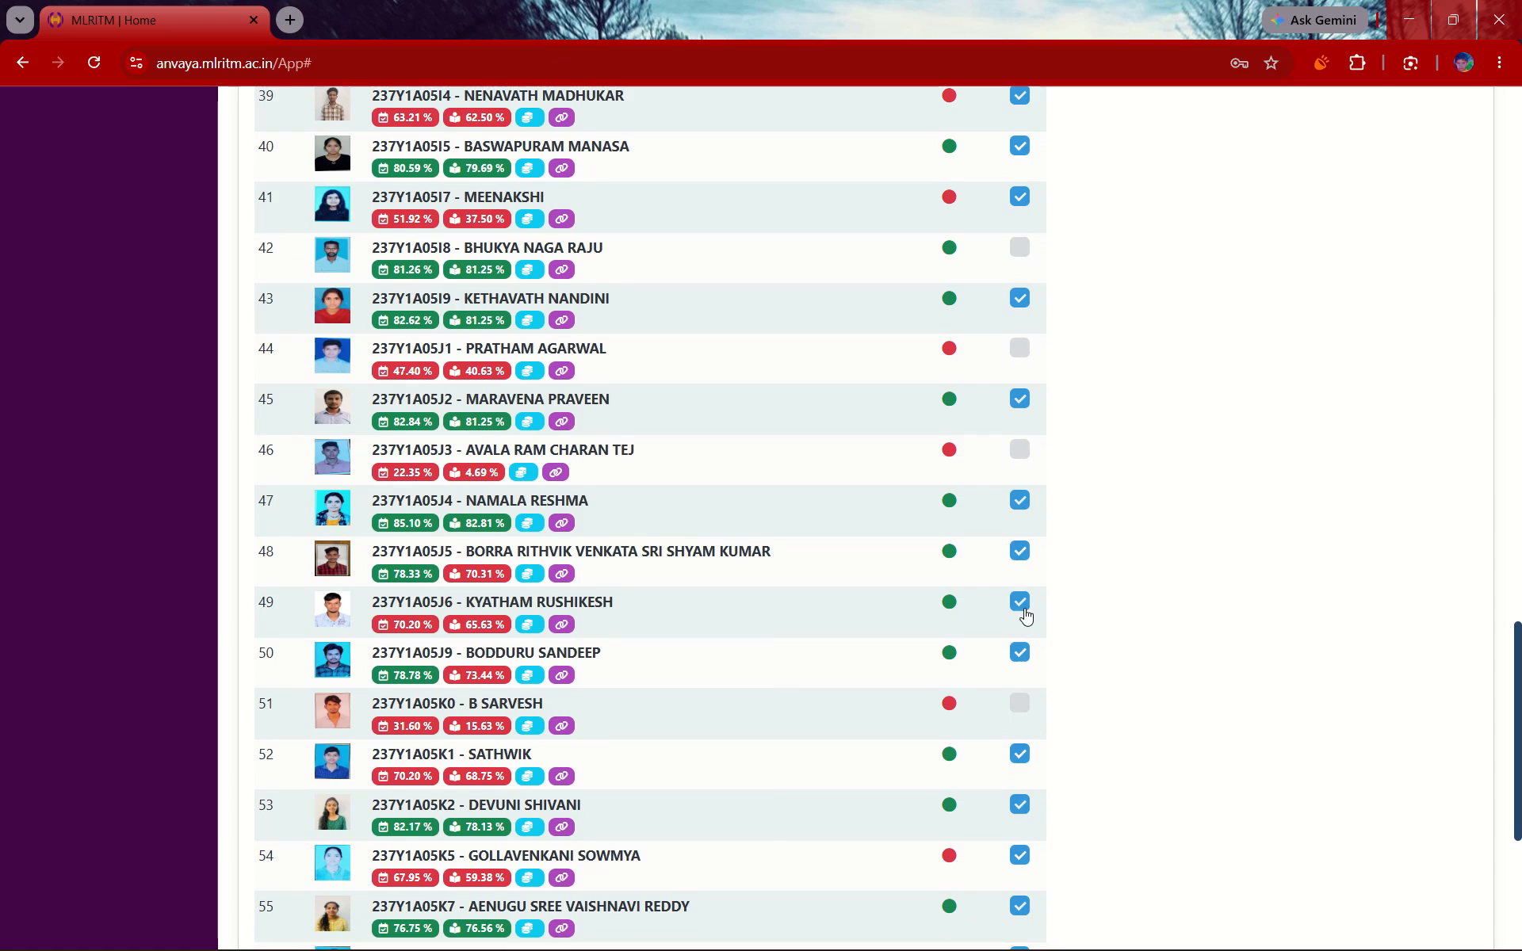
Clear the attendance marks of the students with serial numbers 59, 58 and 54.
scroll(1004, 717, "down", 1)
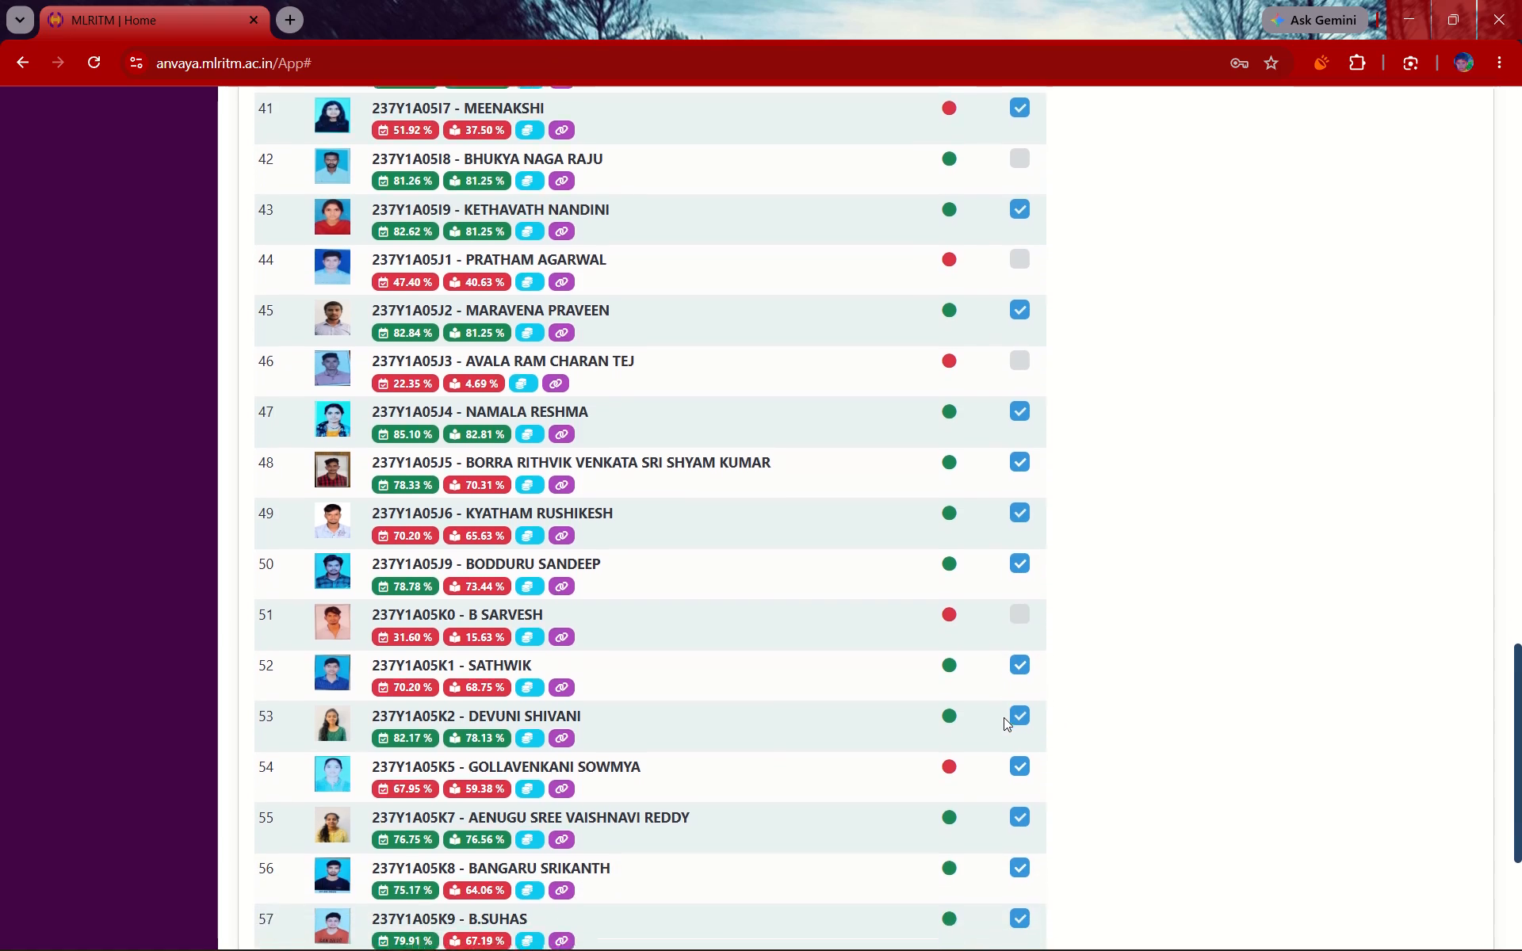
scroll(1004, 717, "down", 4)
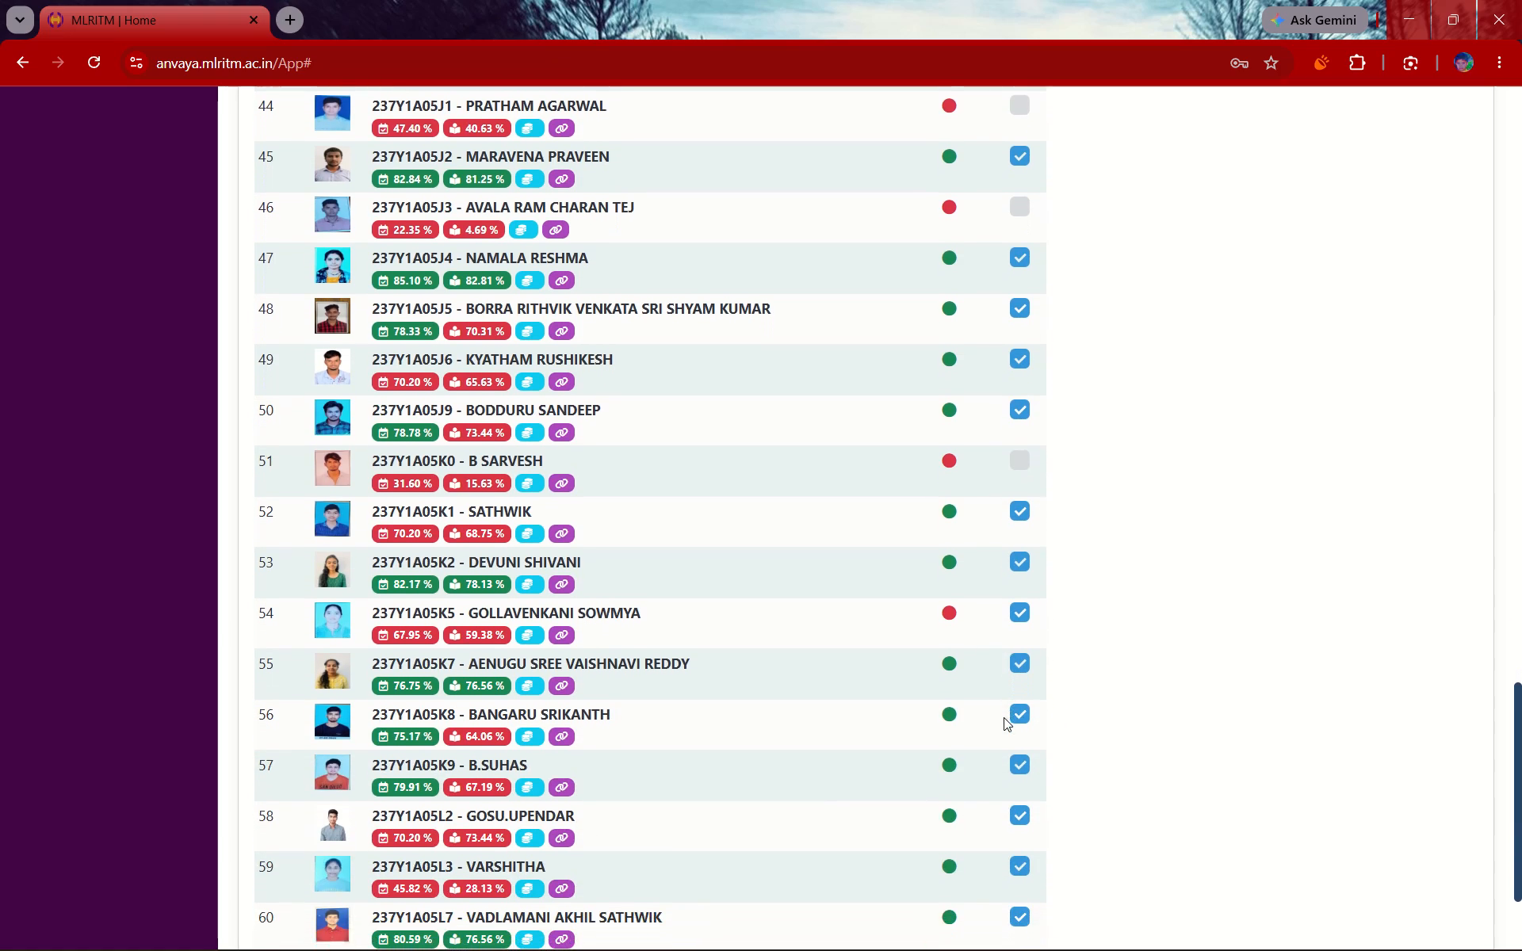
scroll(1004, 717, "down", 2)
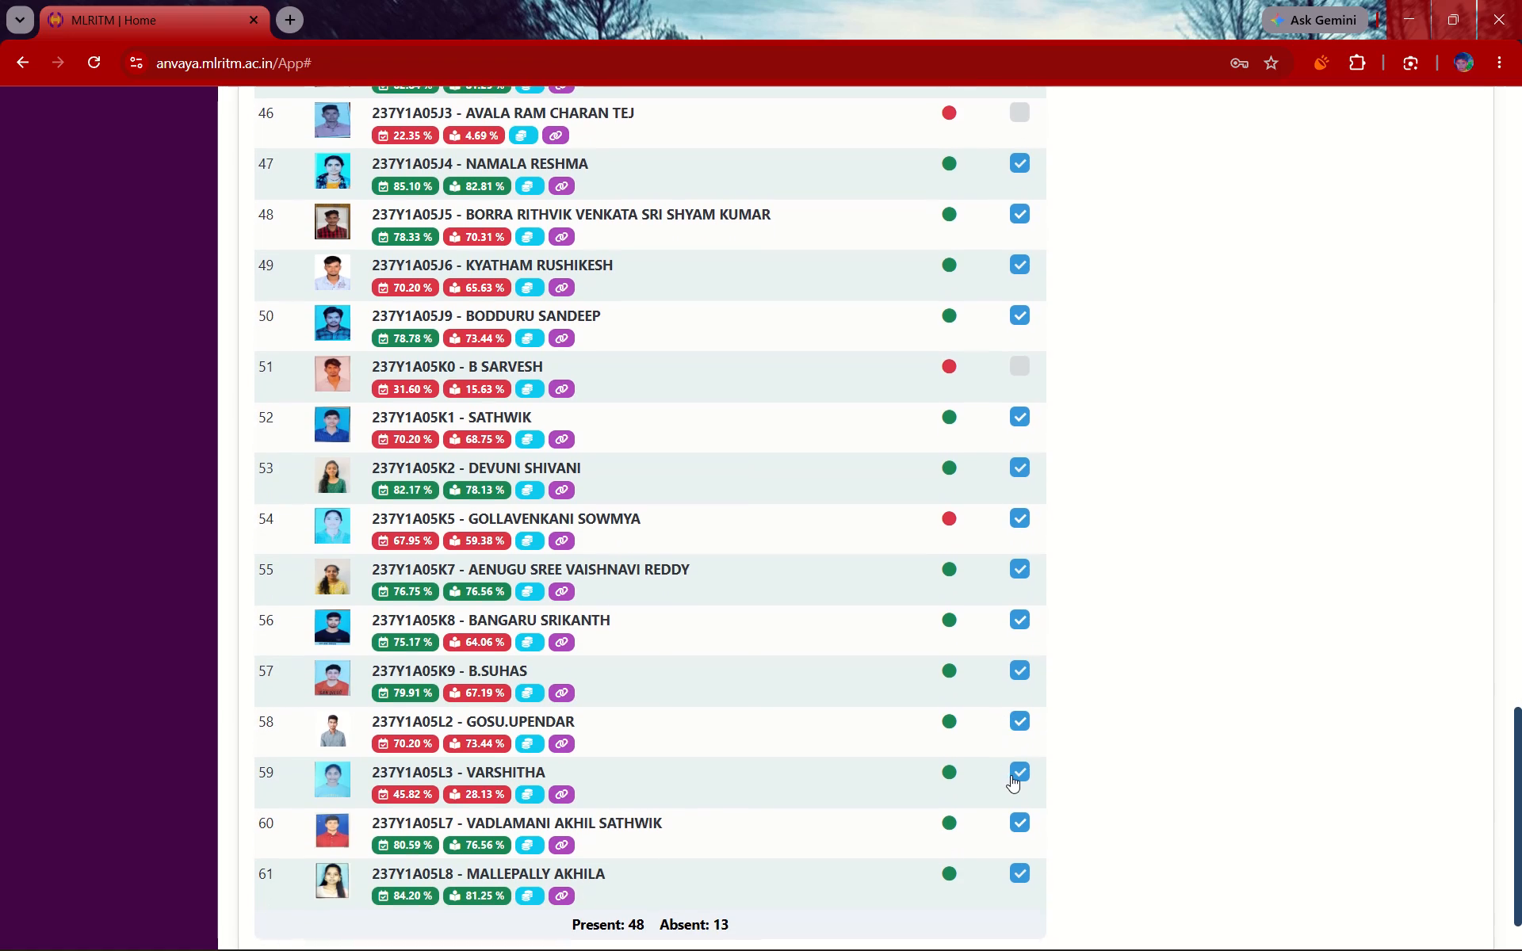
left_click(1013, 775)
left_click(1019, 728)
scroll(1019, 728, "up", 1)
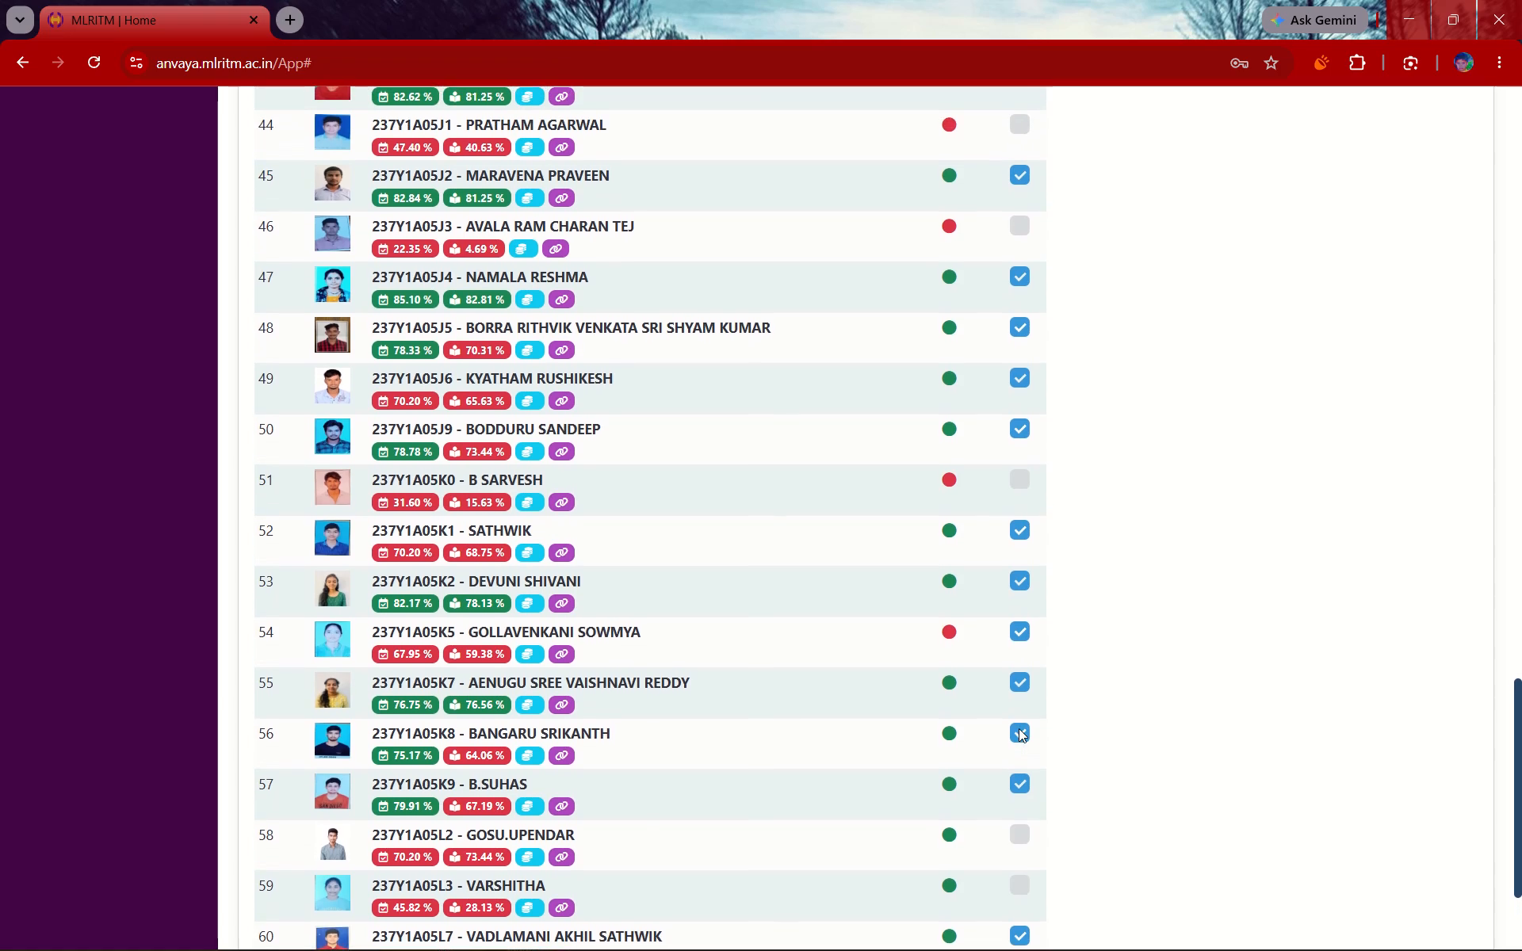
scroll(1019, 728, "up", 1)
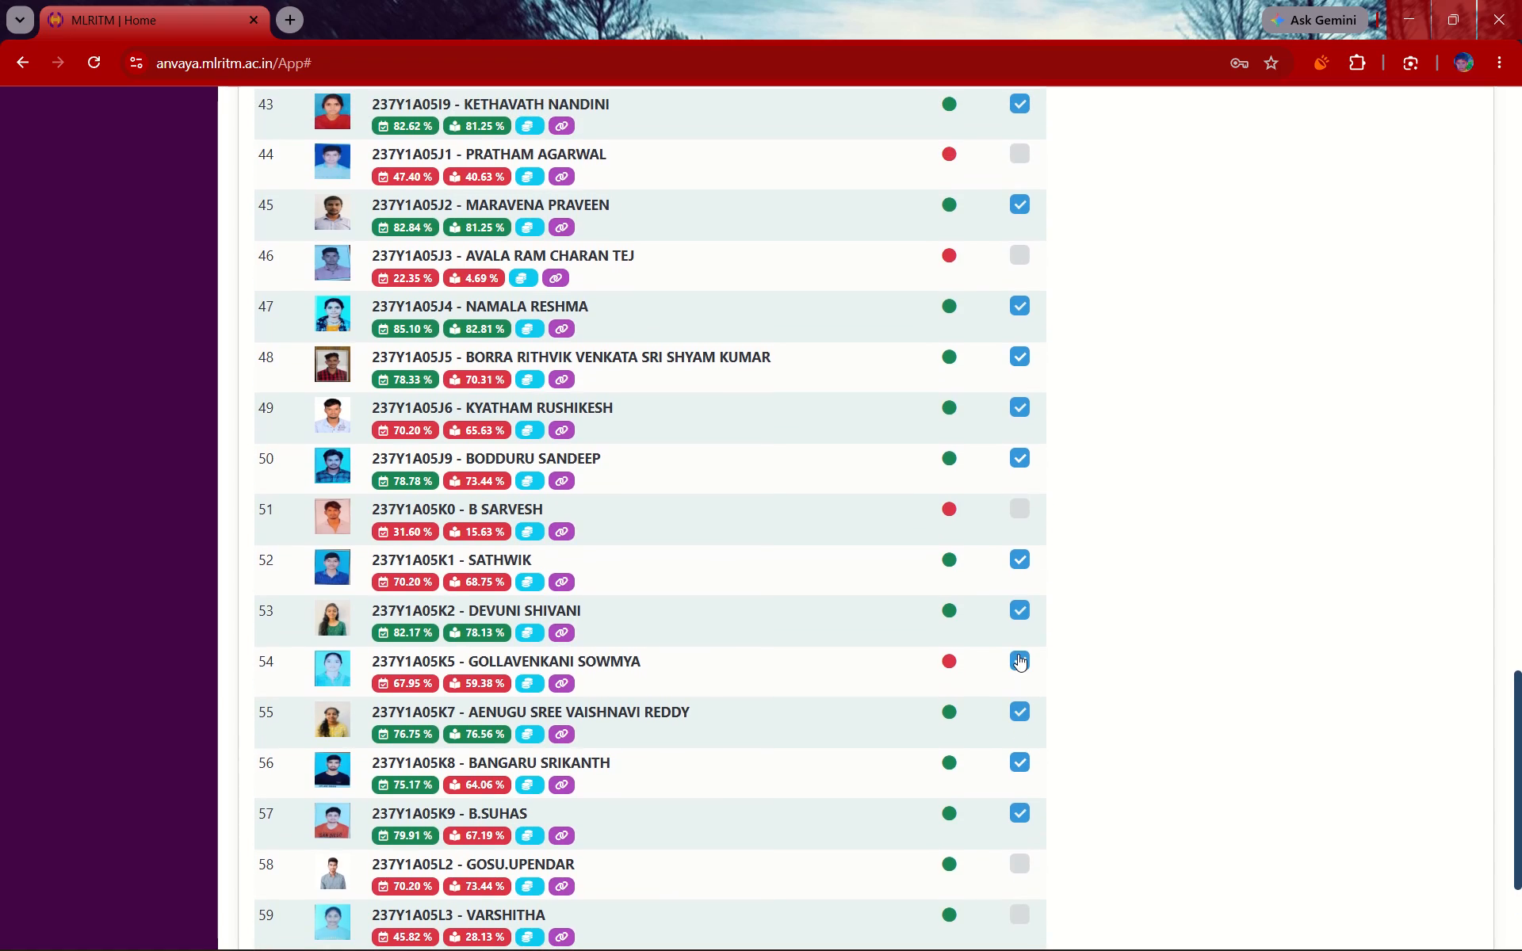
left_click(1018, 654)
Review the attendance marks across the whole student list, down to the present and absent totals.
scroll(912, 542, "up", 3)
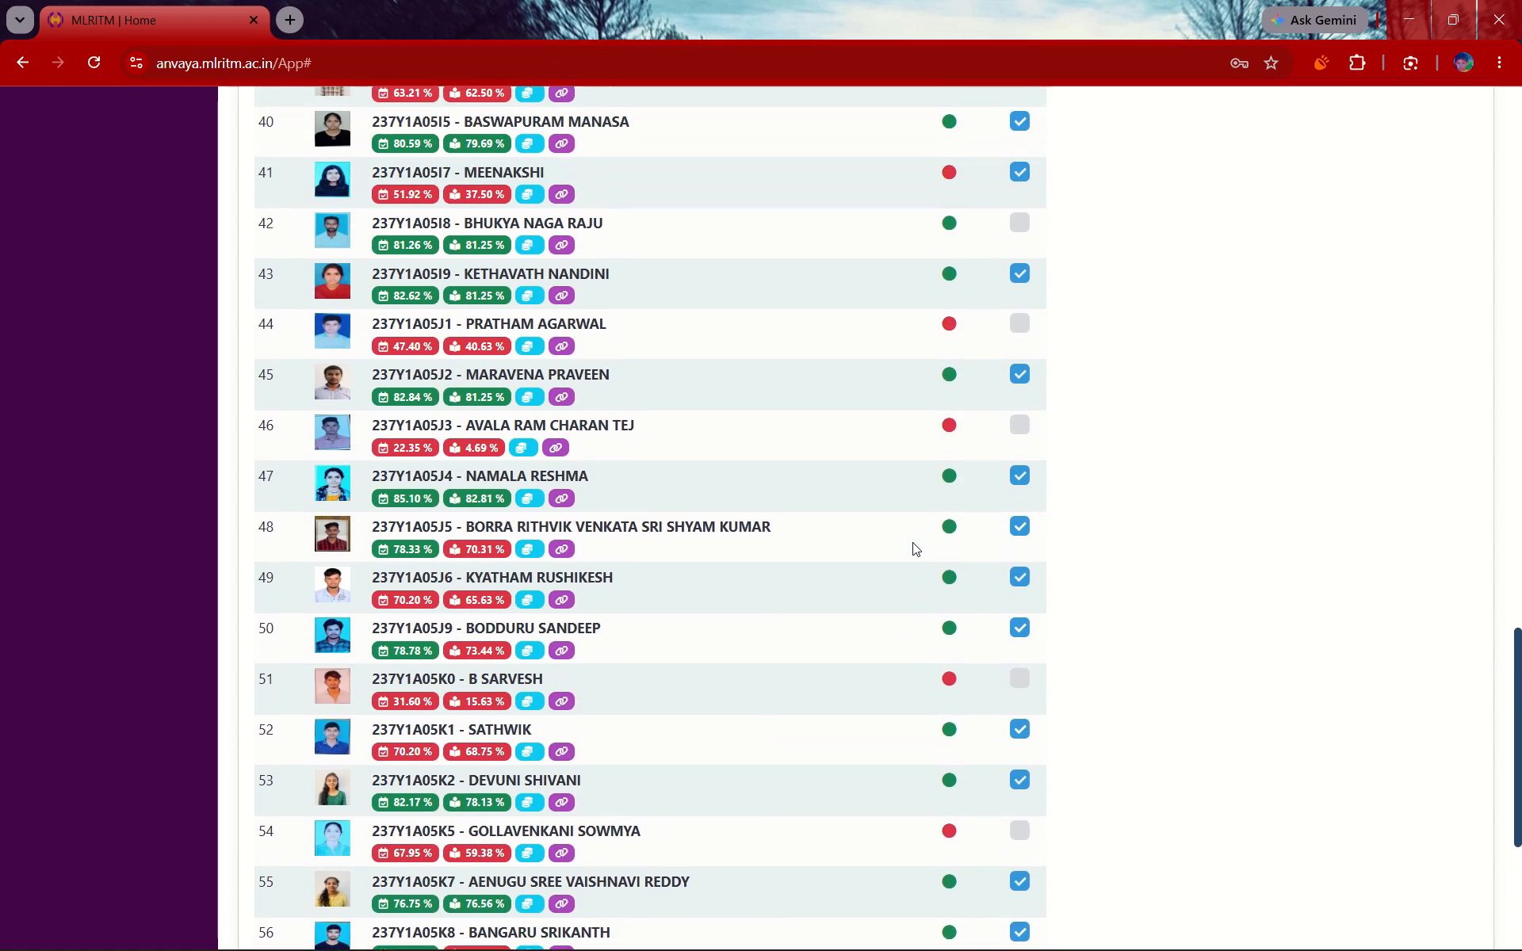
scroll(912, 542, "up", 5)
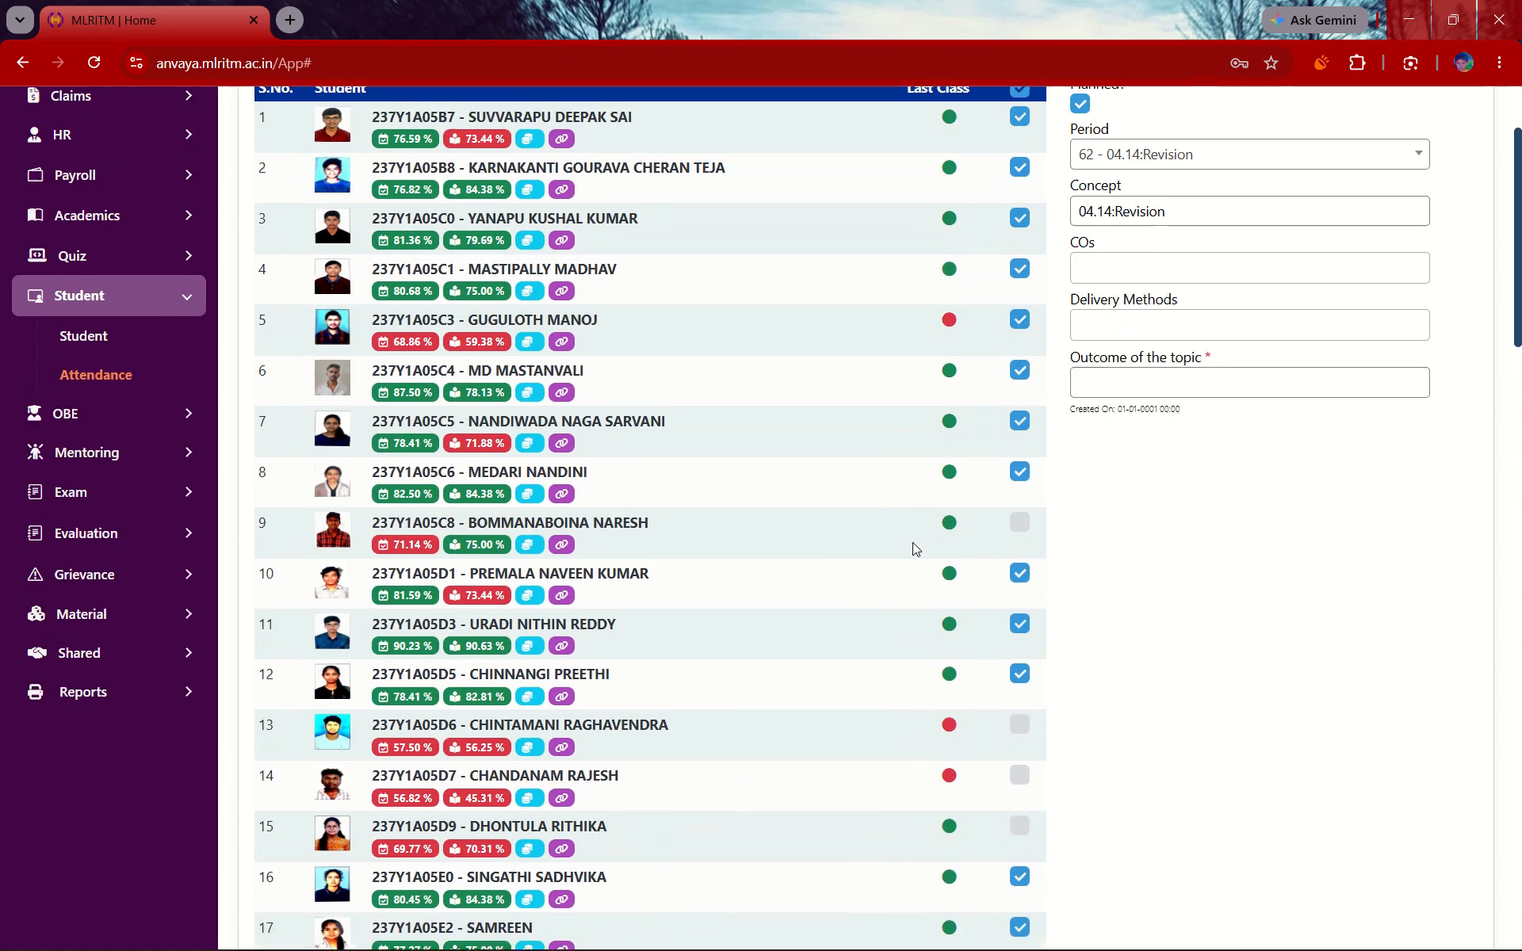
scroll(912, 542, "up", 4)
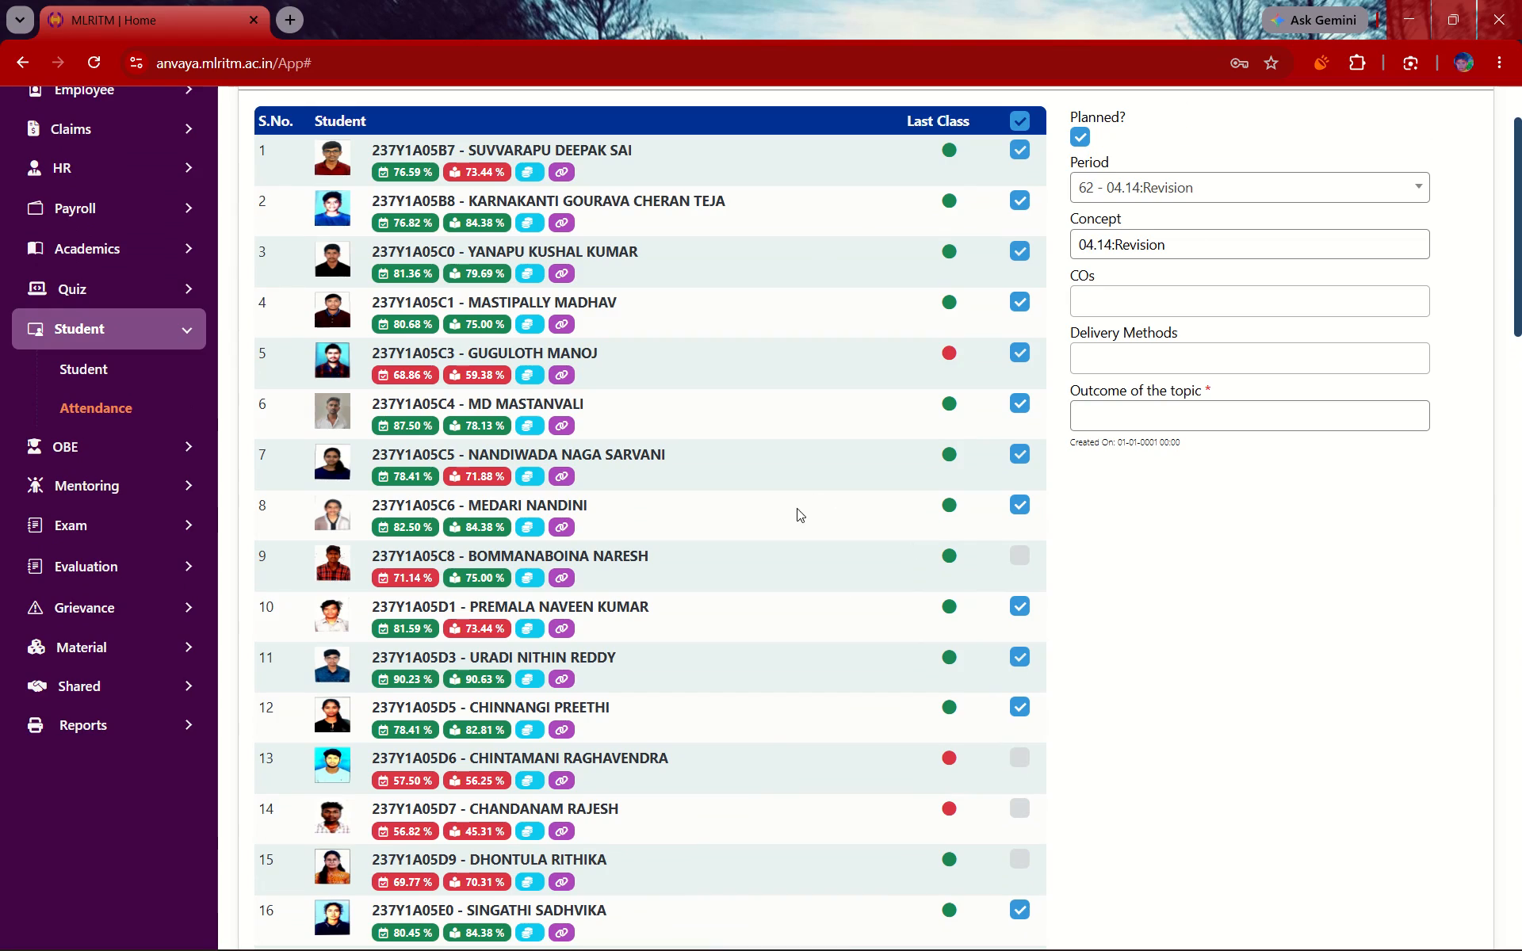
scroll(939, 678, "down", 1)
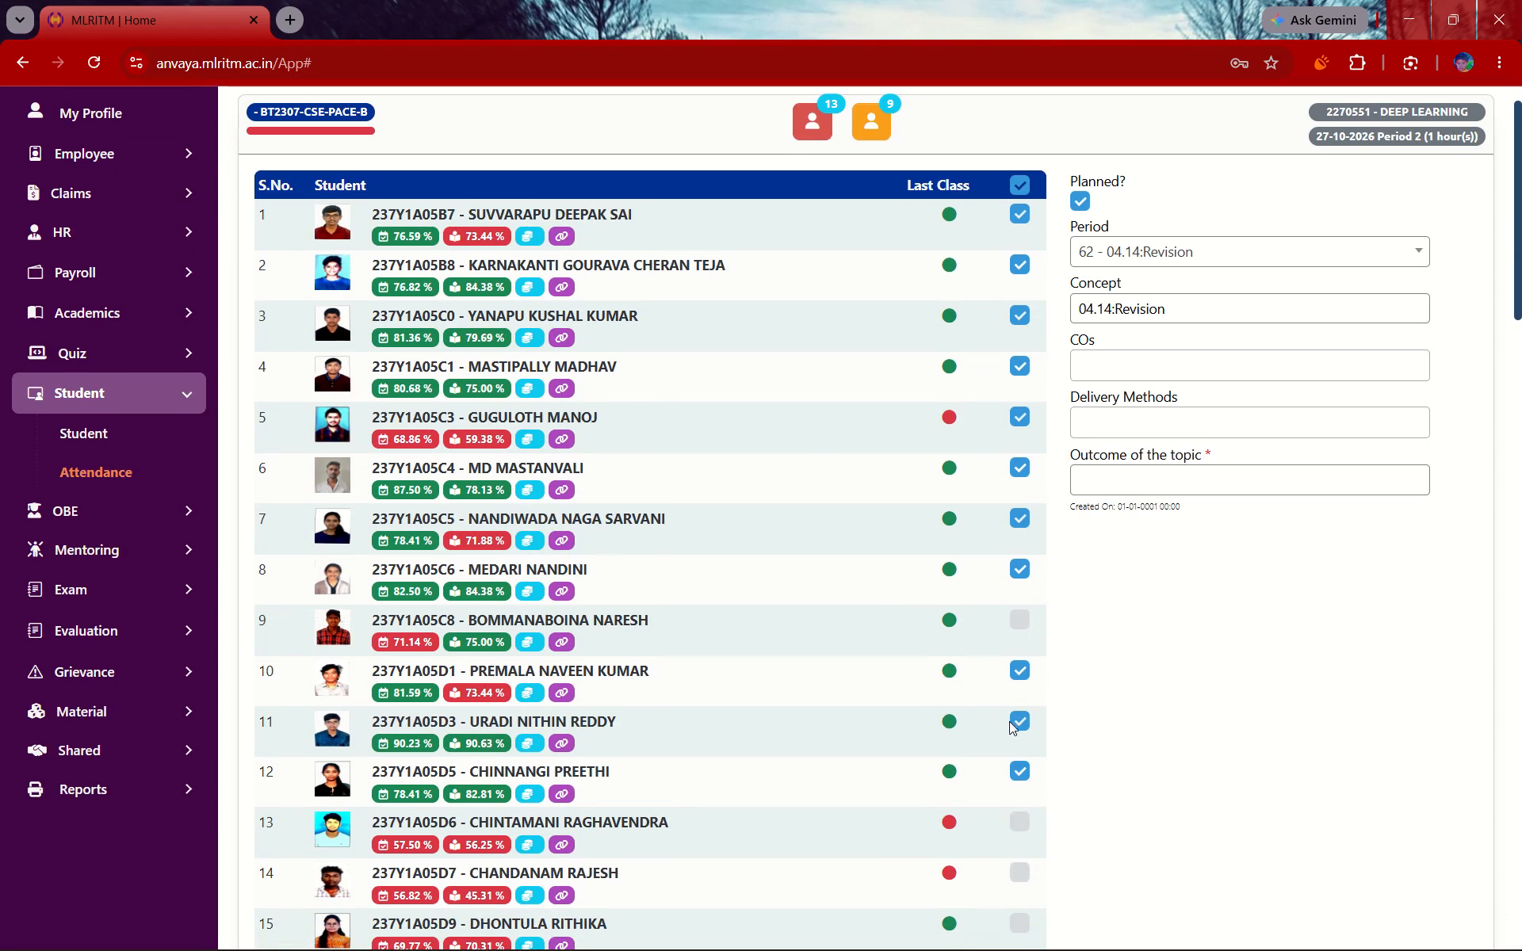
left_click(1031, 723)
scroll(793, 666, "down", 1)
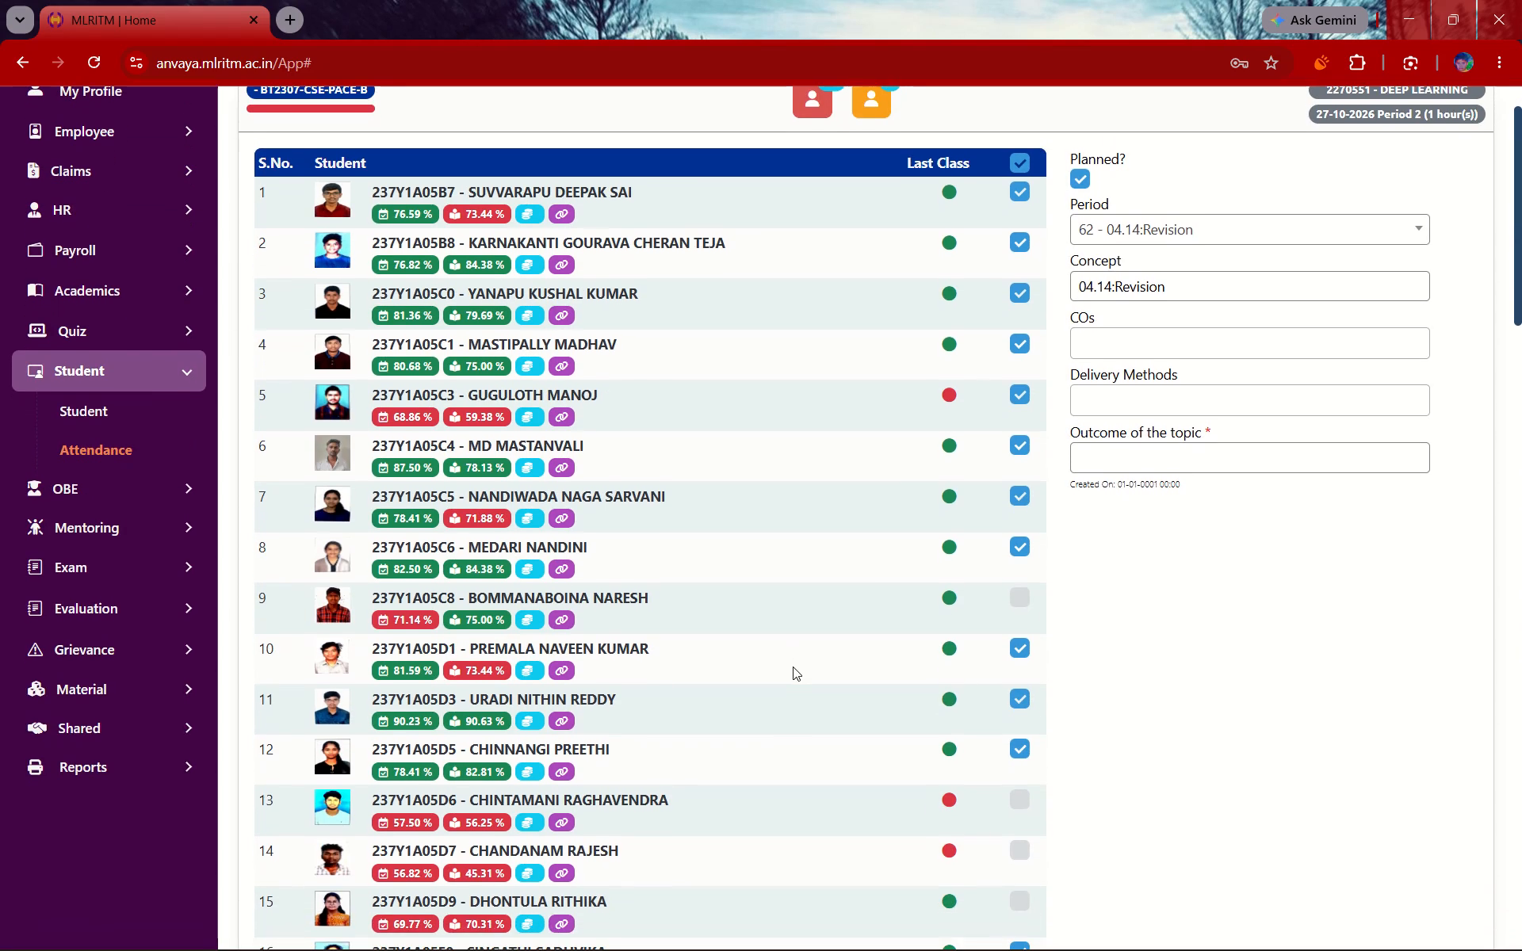
scroll(793, 666, "down", 2)
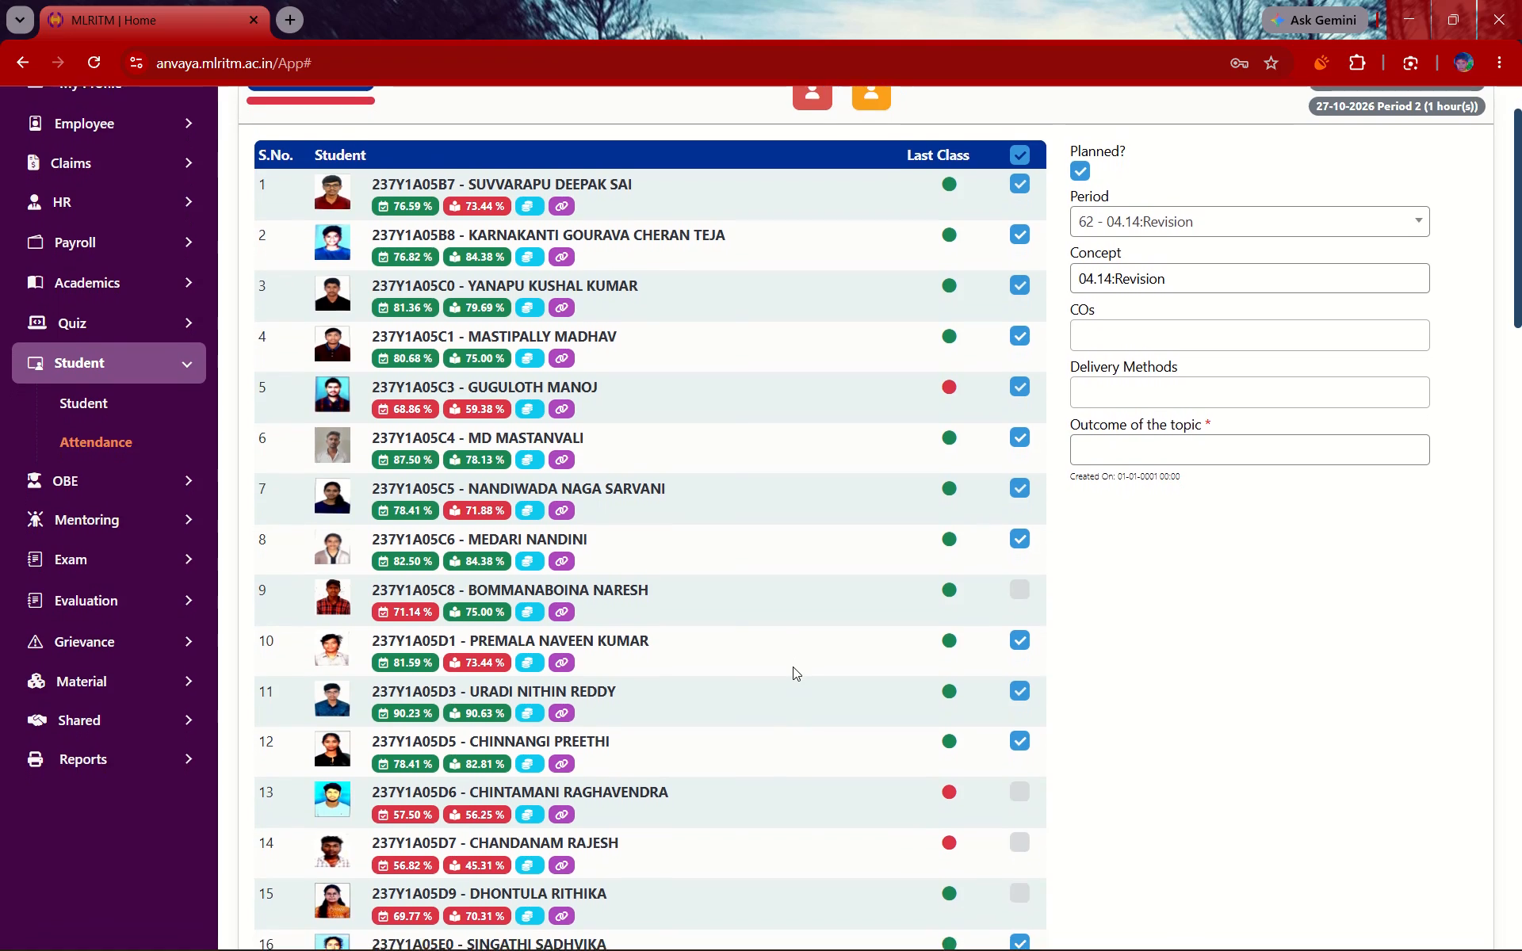
scroll(793, 666, "down", 1)
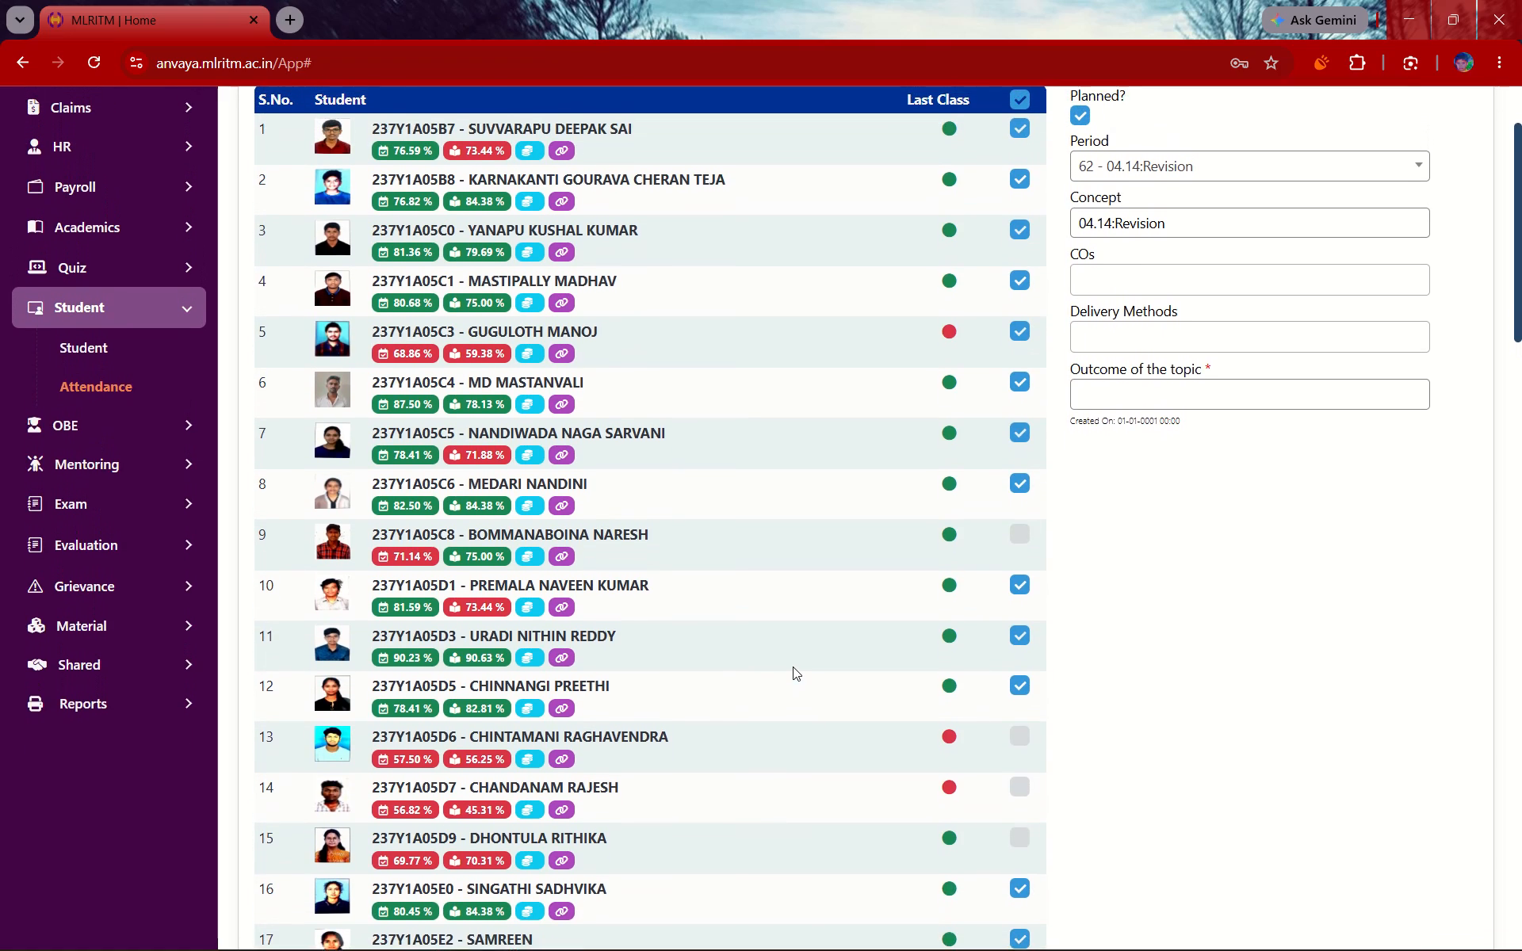
scroll(793, 666, "up", 1)
scroll(793, 666, "down", 1)
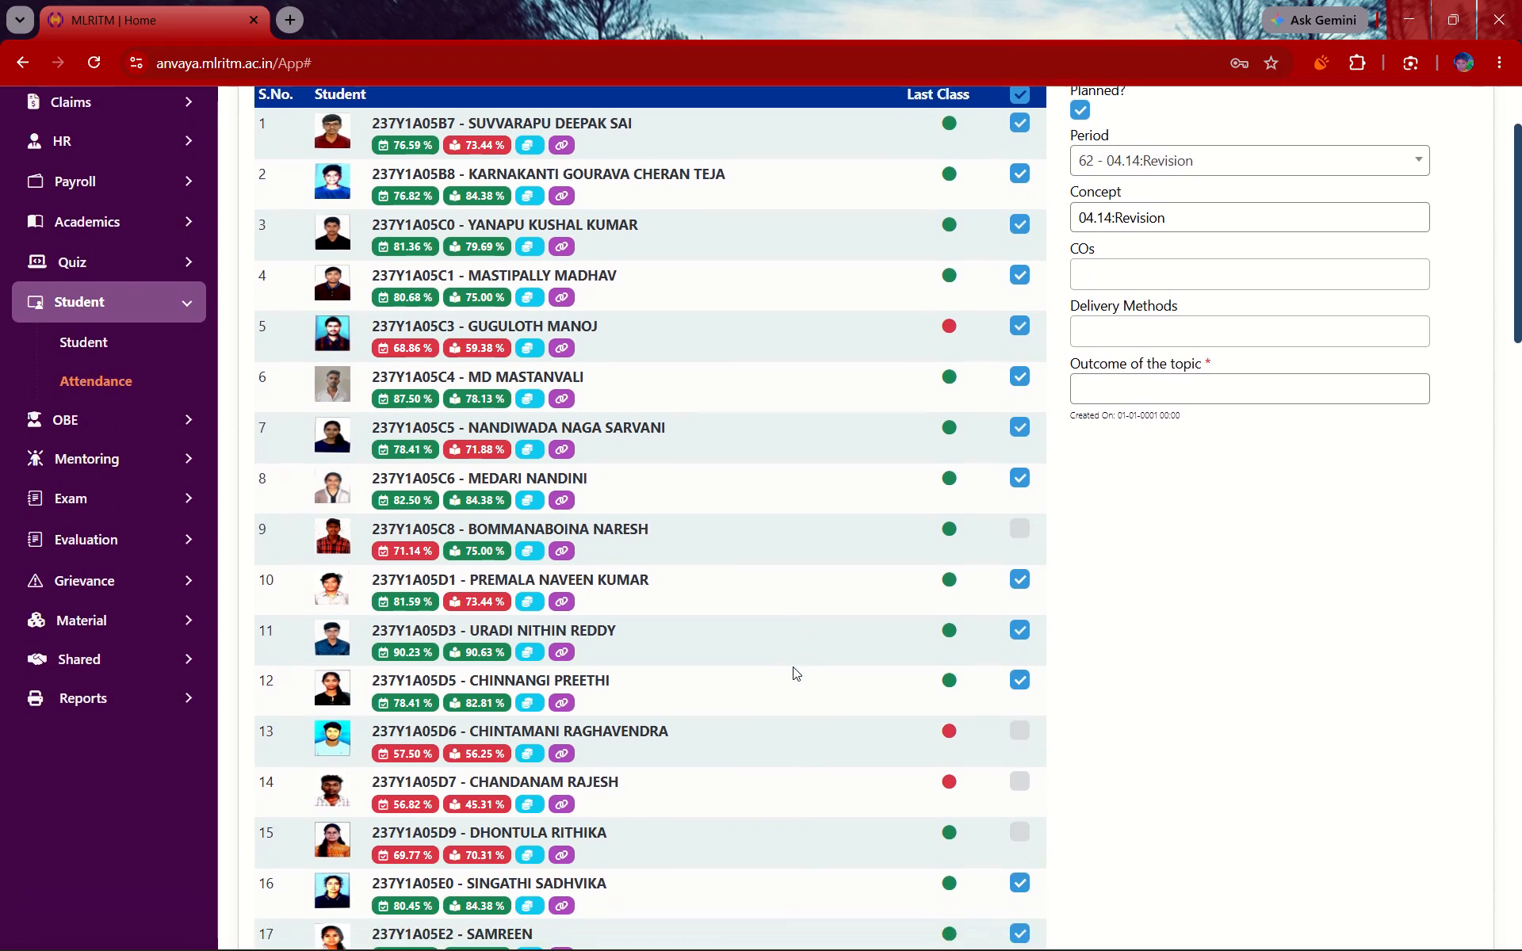
scroll(793, 666, "down", 3)
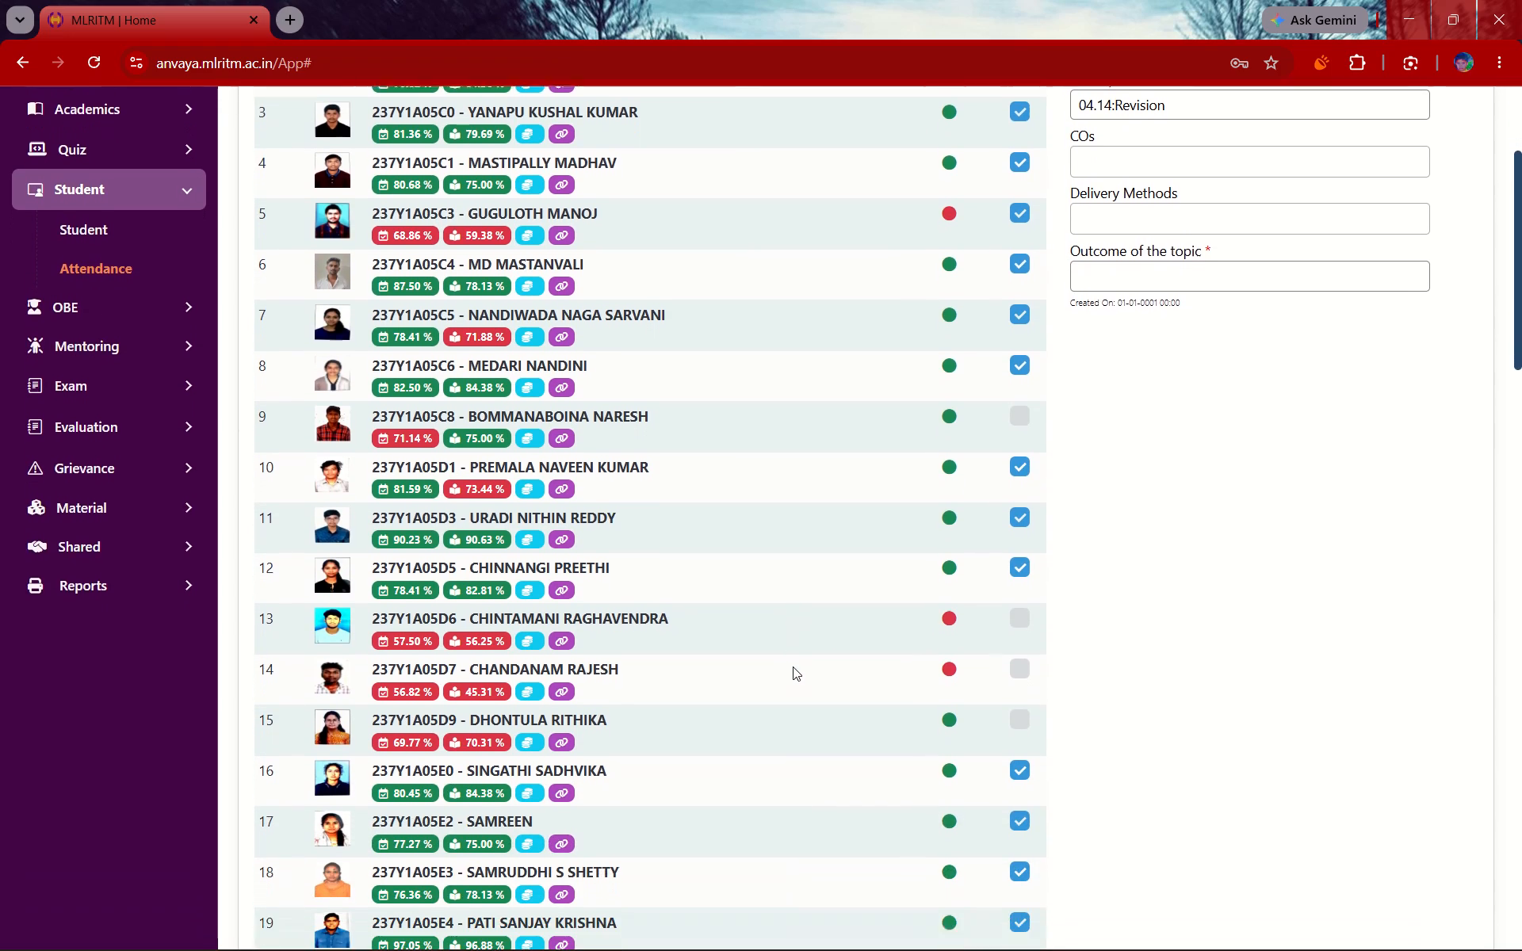
scroll(793, 666, "down", 7)
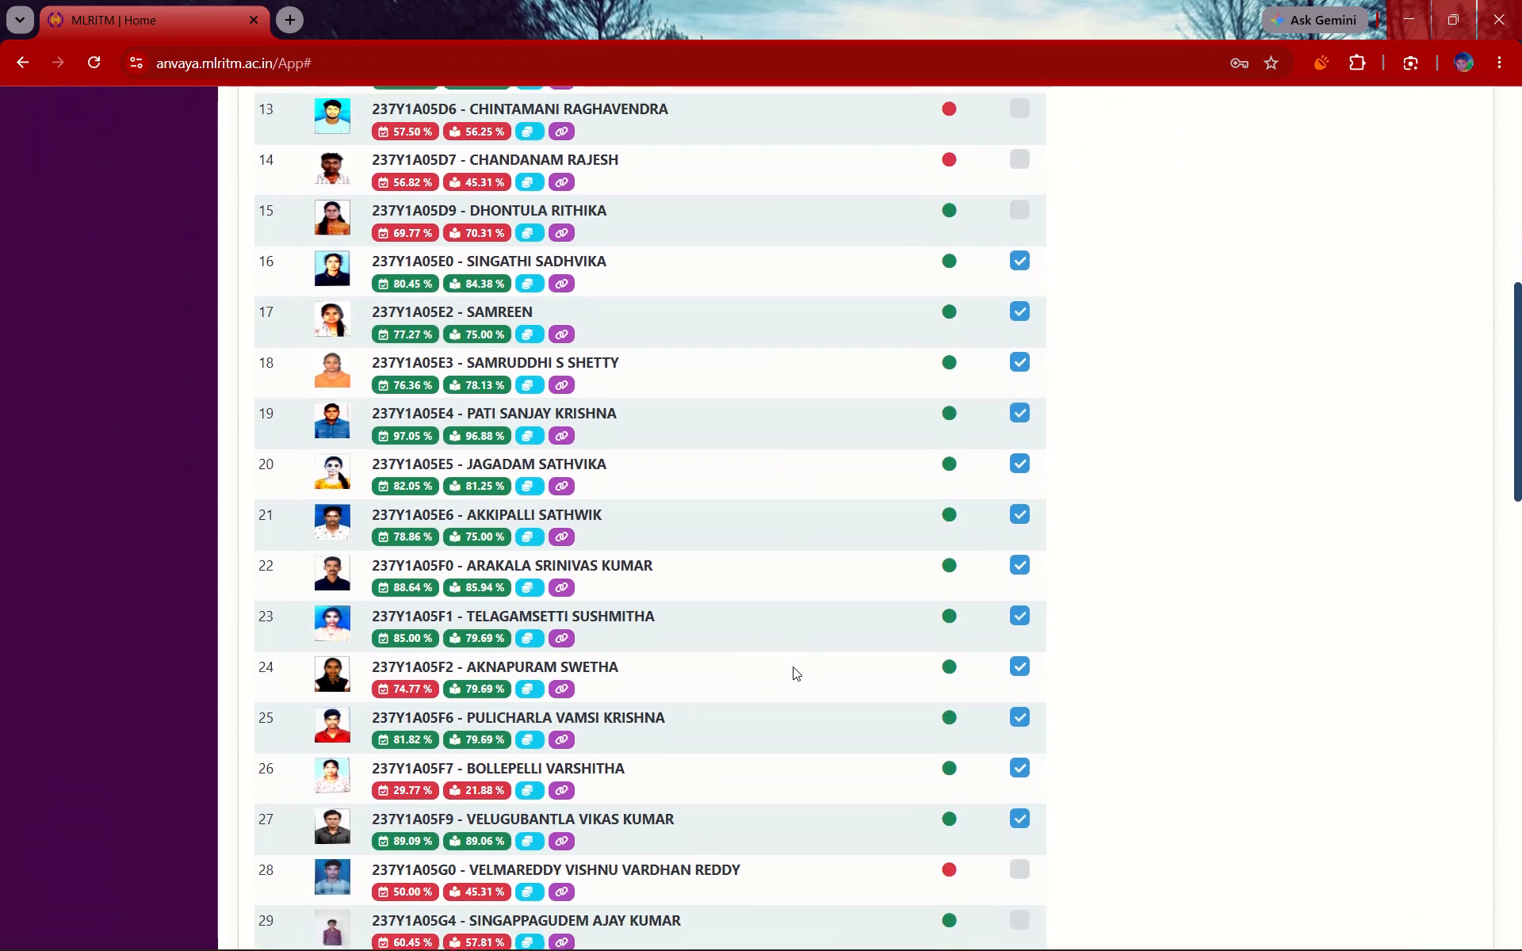
scroll(793, 666, "down", 2)
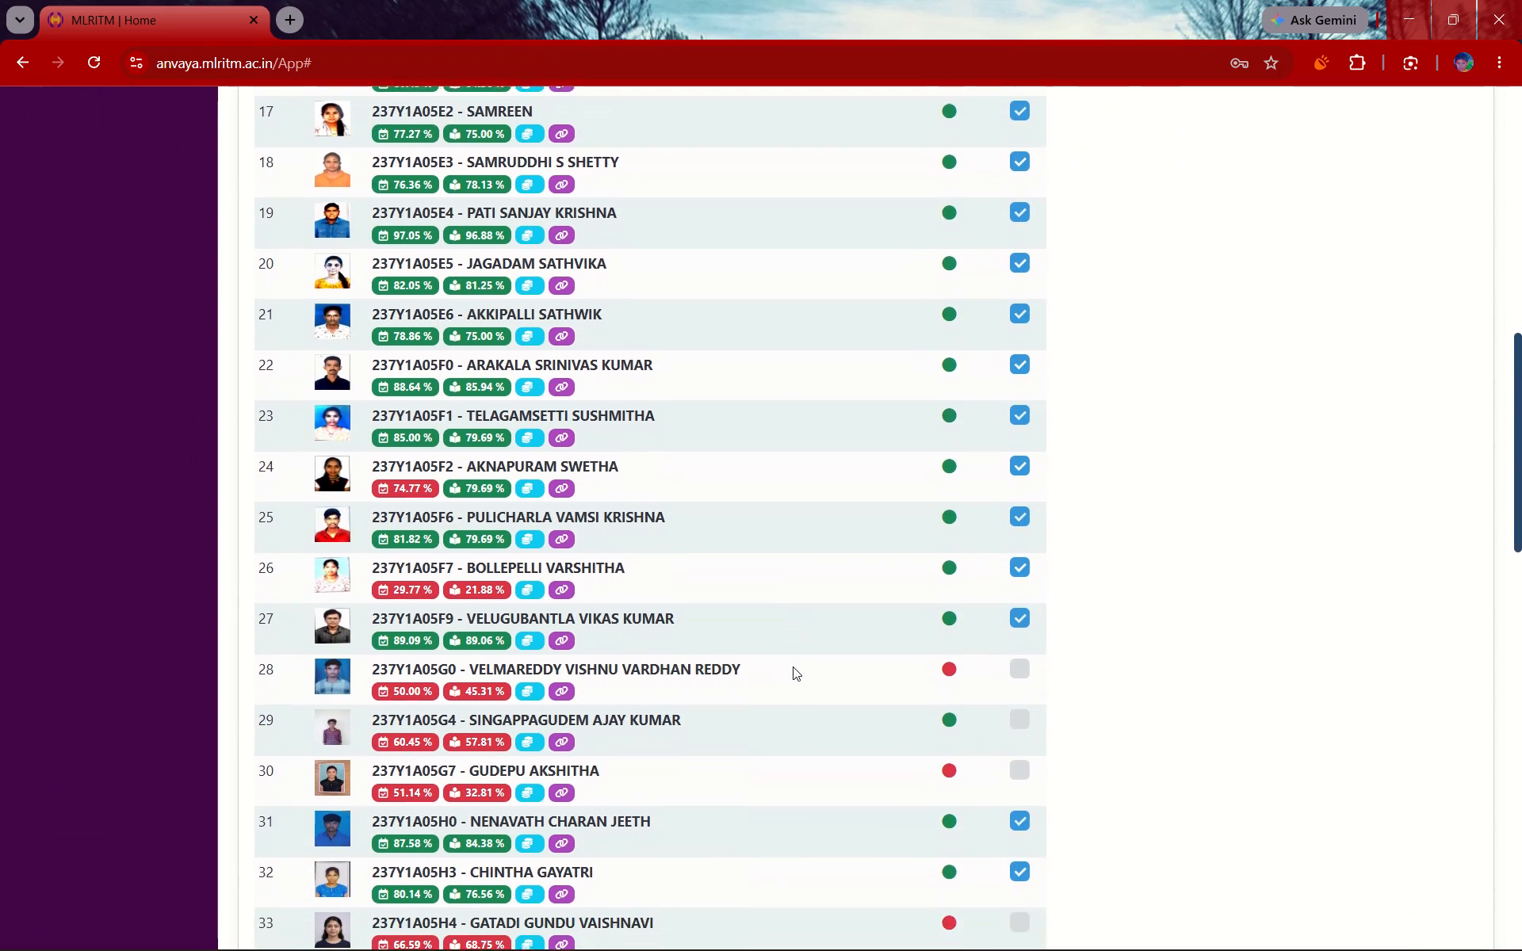
scroll(793, 666, "down", 5)
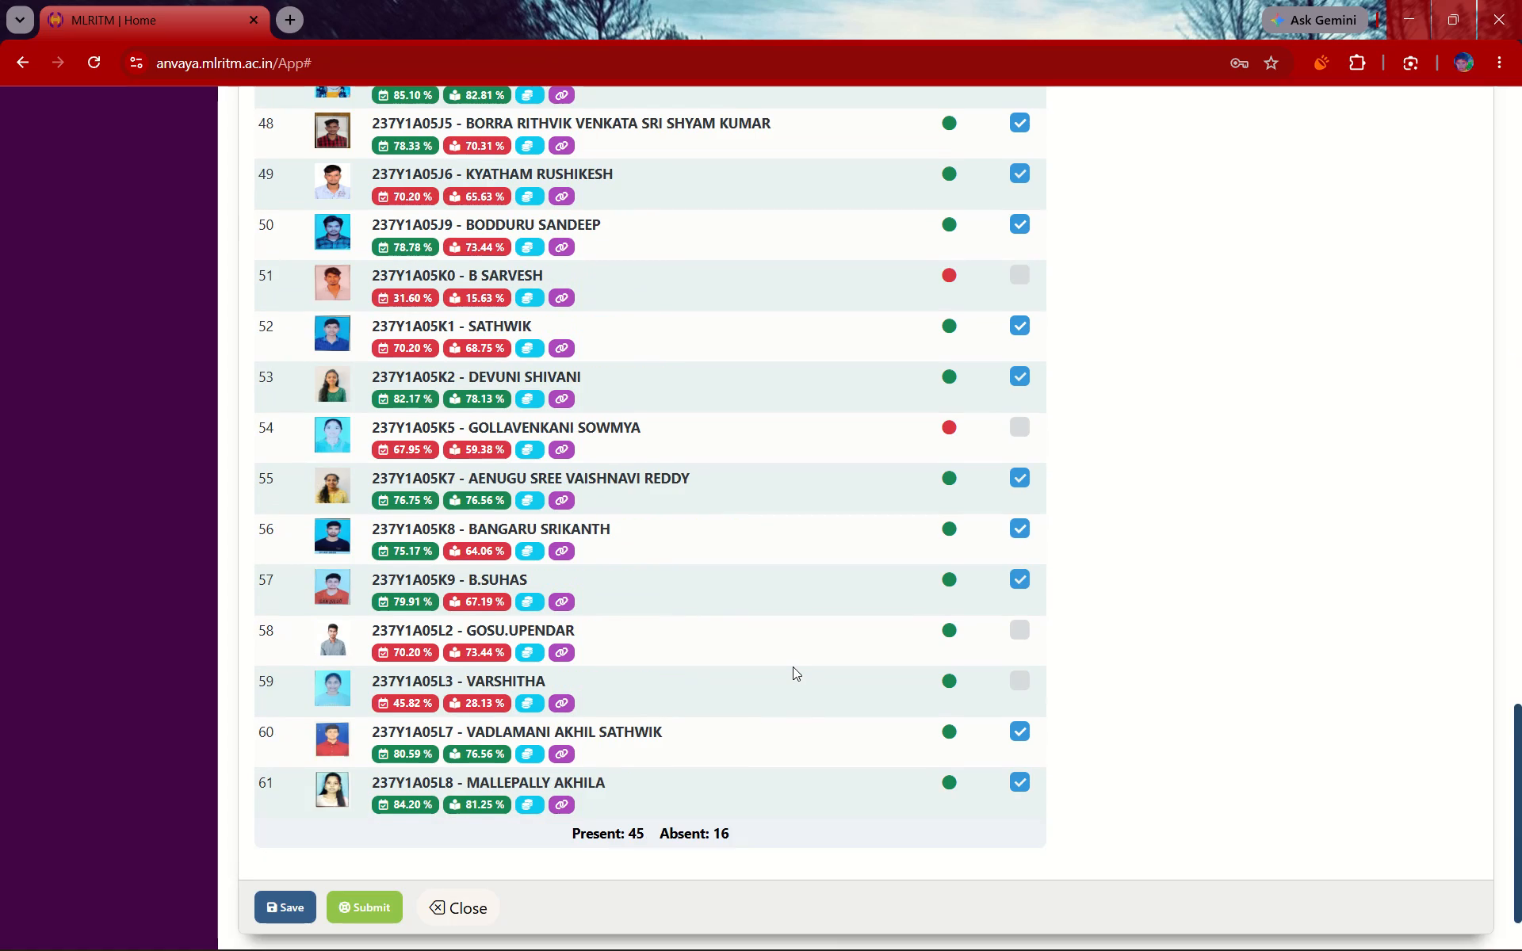
scroll(793, 666, "right", 2)
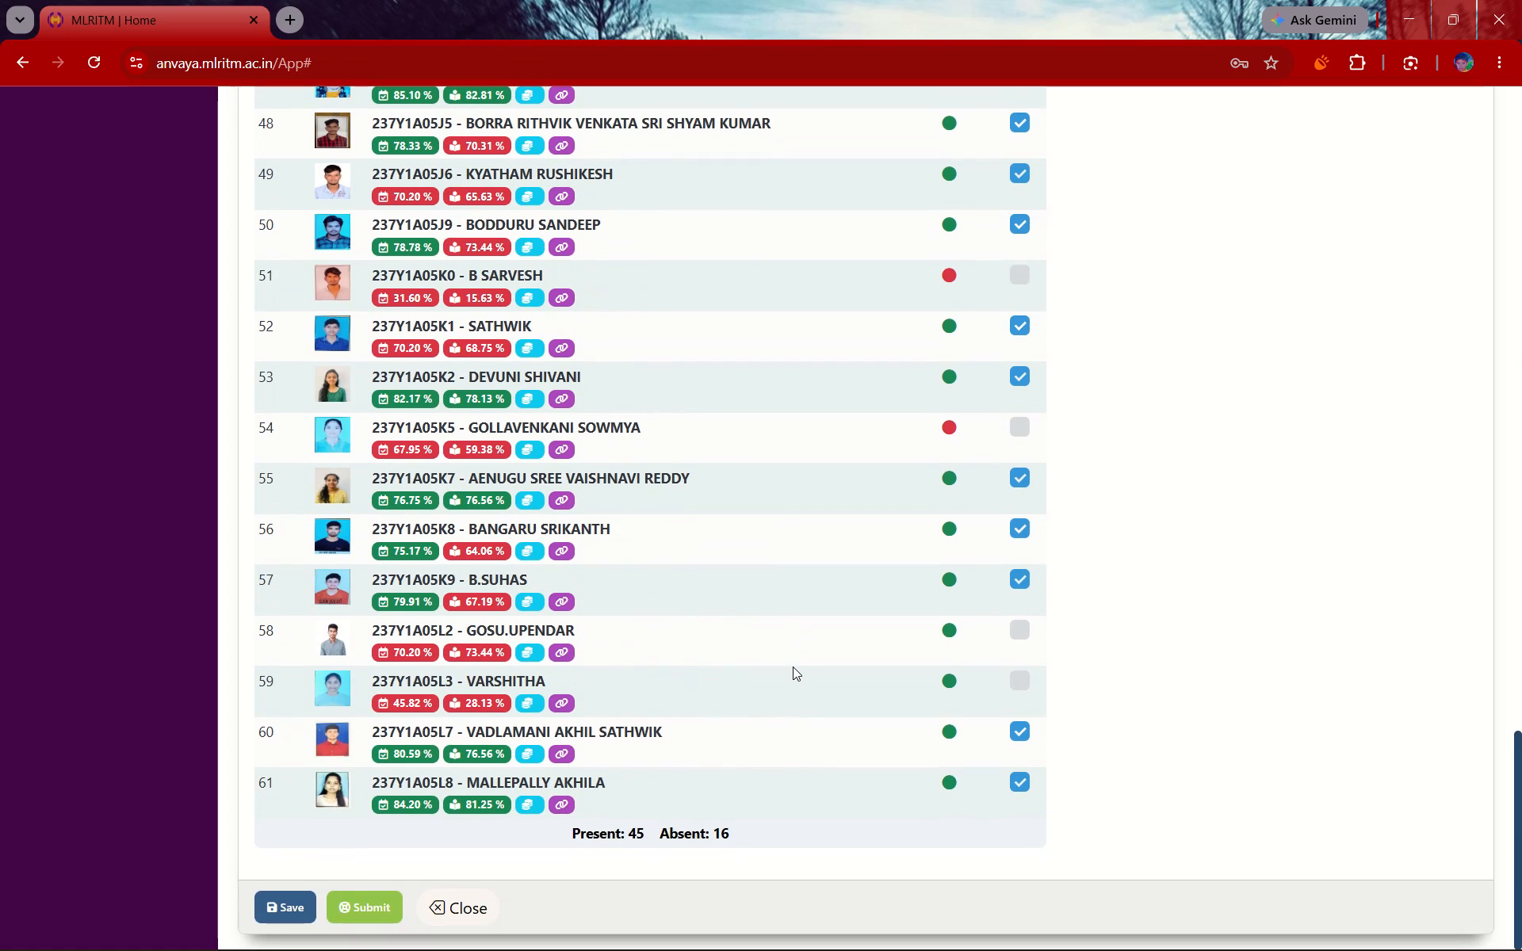
scroll(793, 666, "down", 1)
Recheck the attendance marks from the last student back up to the first rows of the list.
scroll(793, 666, "up", 1)
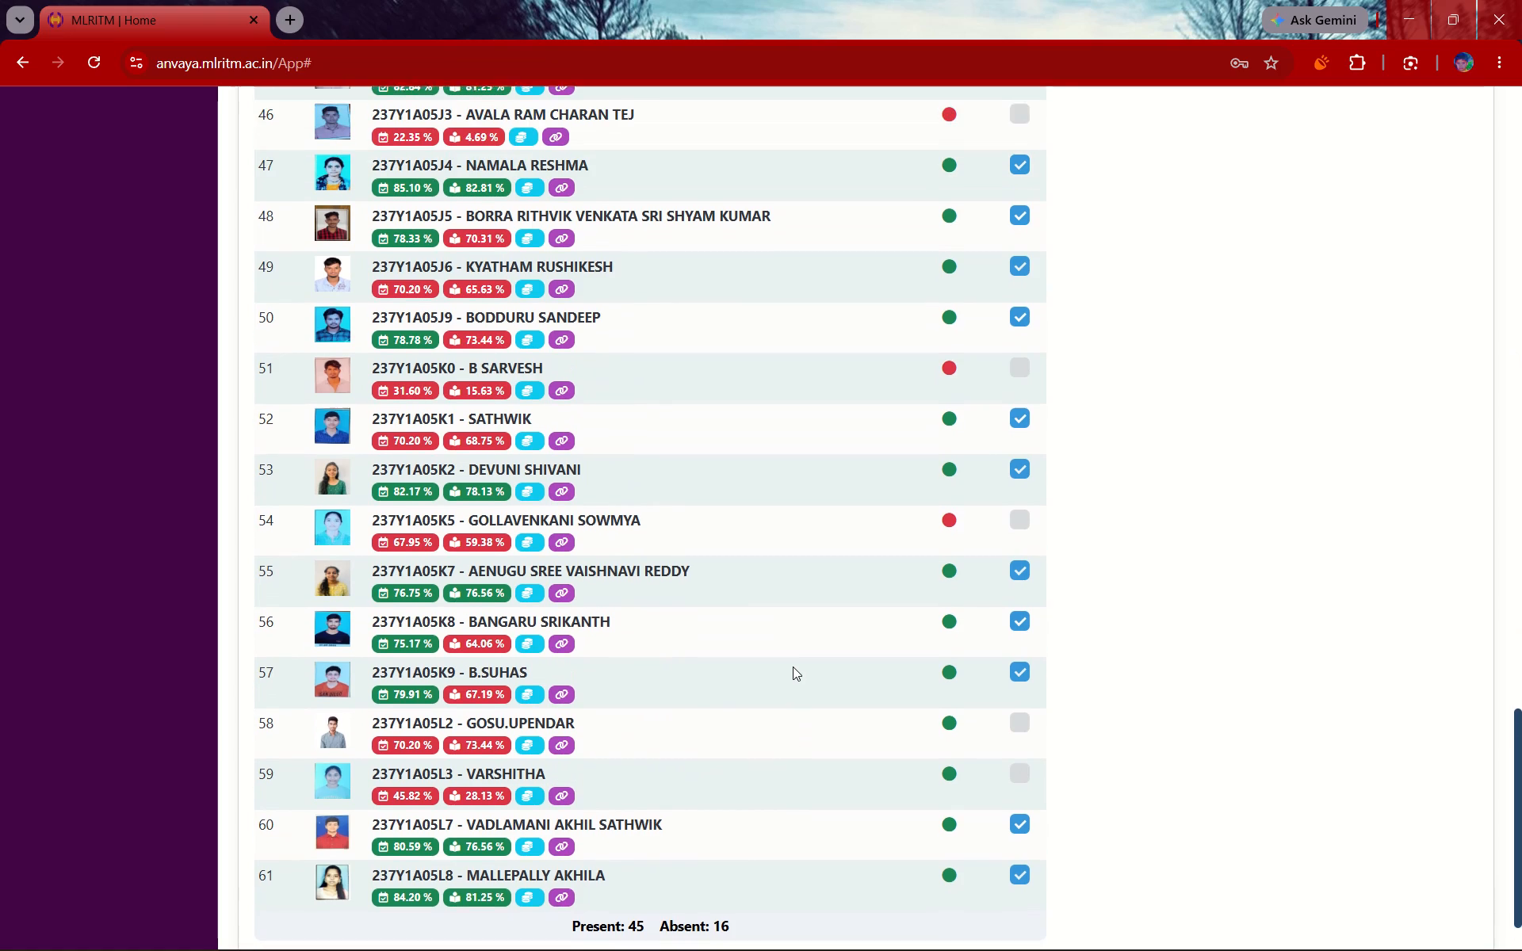
scroll(793, 666, "up", 3)
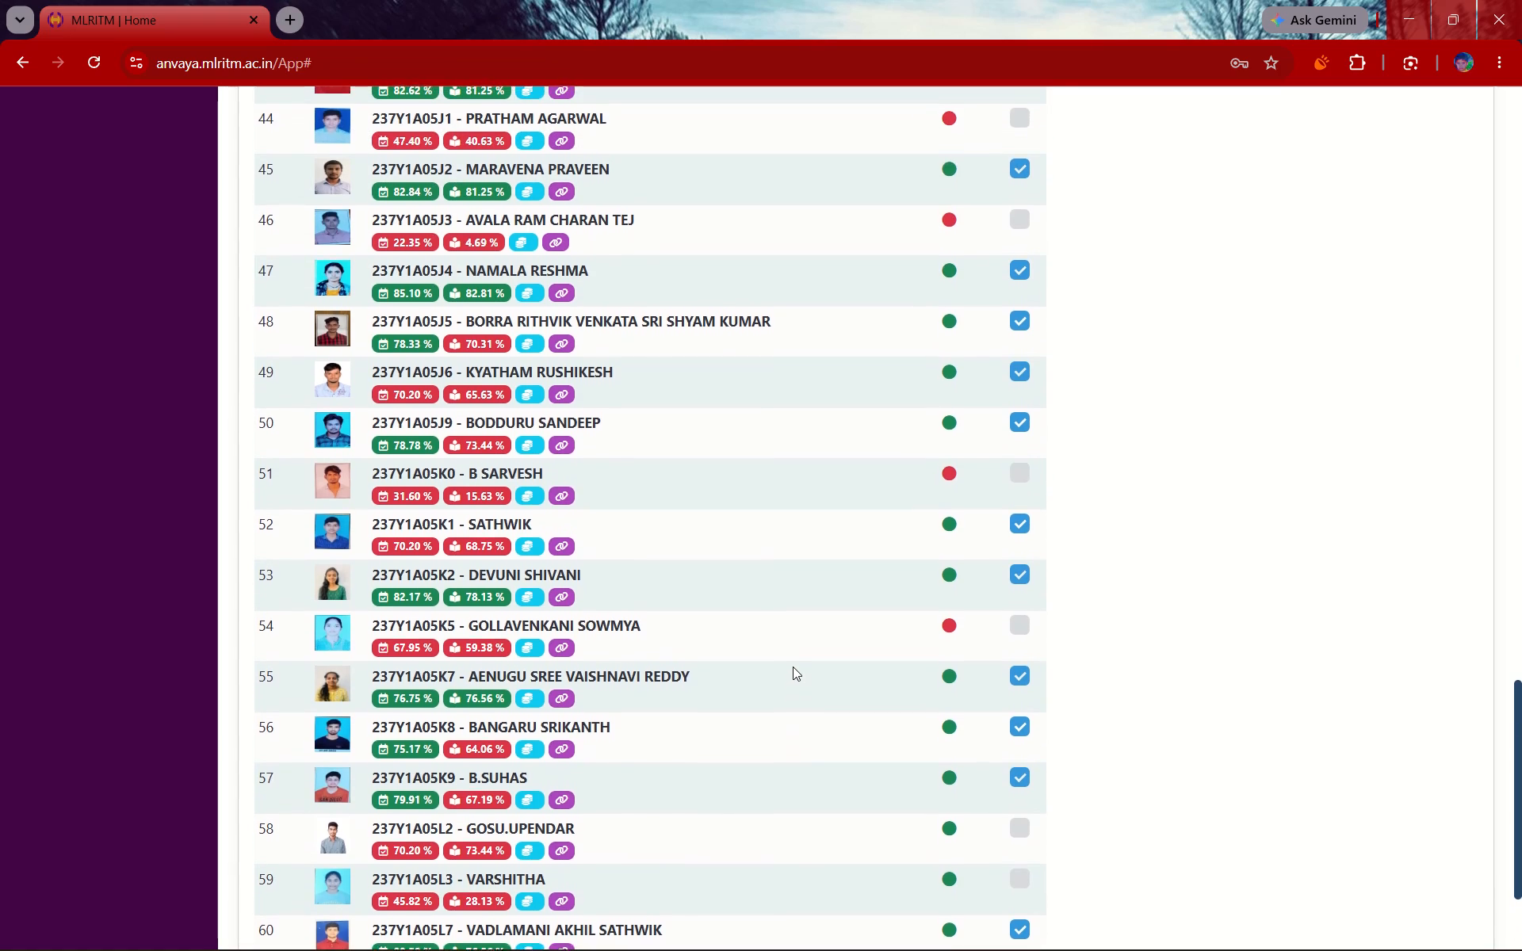
scroll(793, 666, "up", 3)
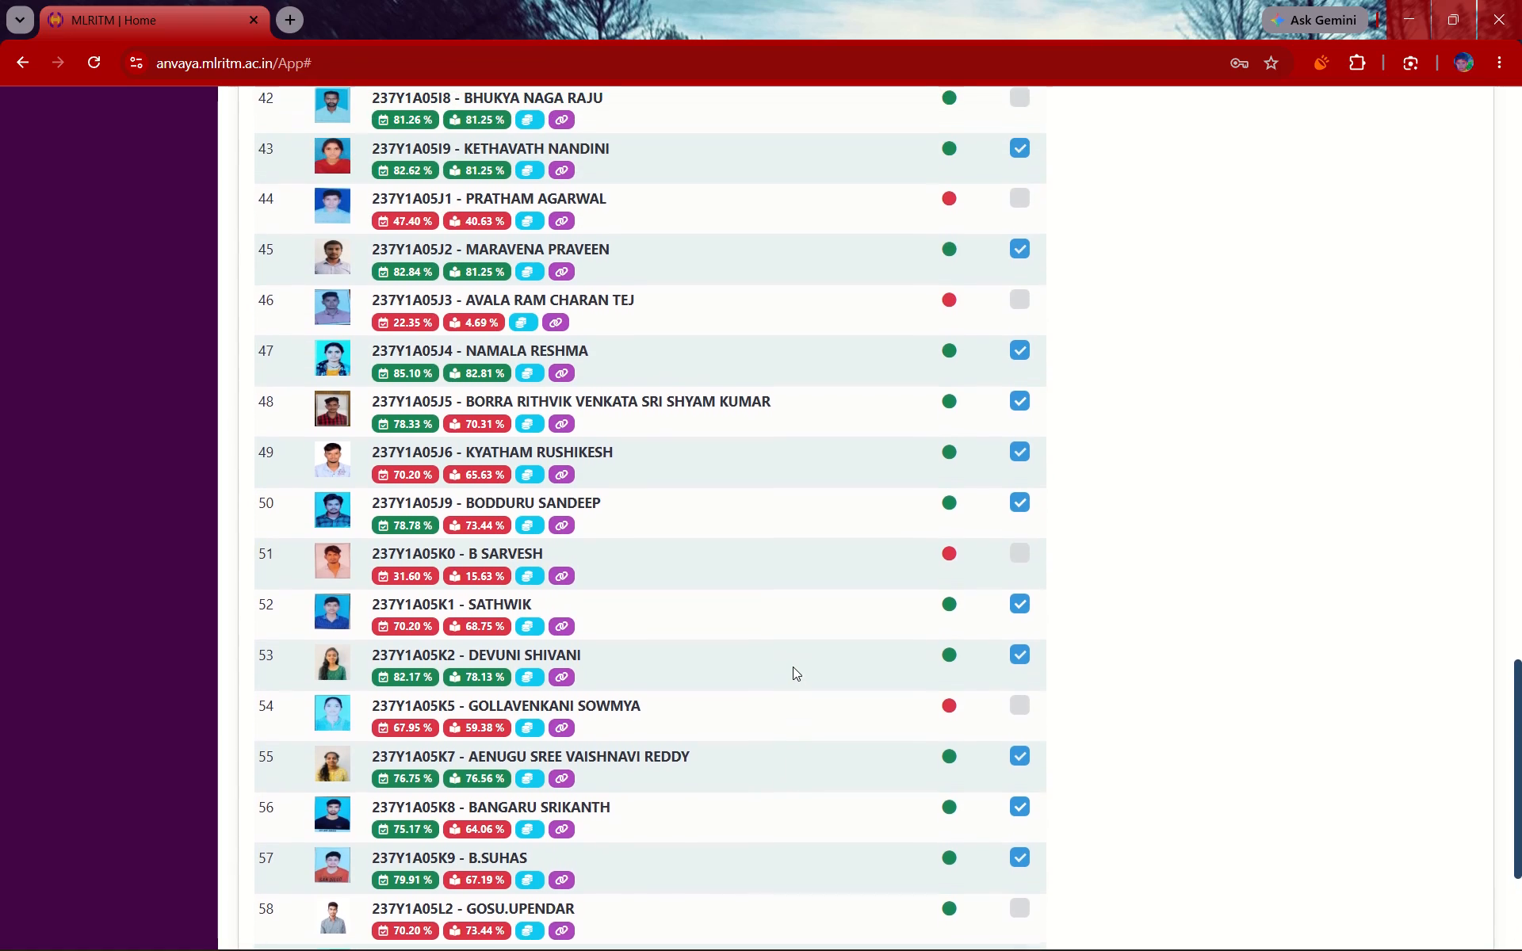
scroll(793, 666, "up", 2)
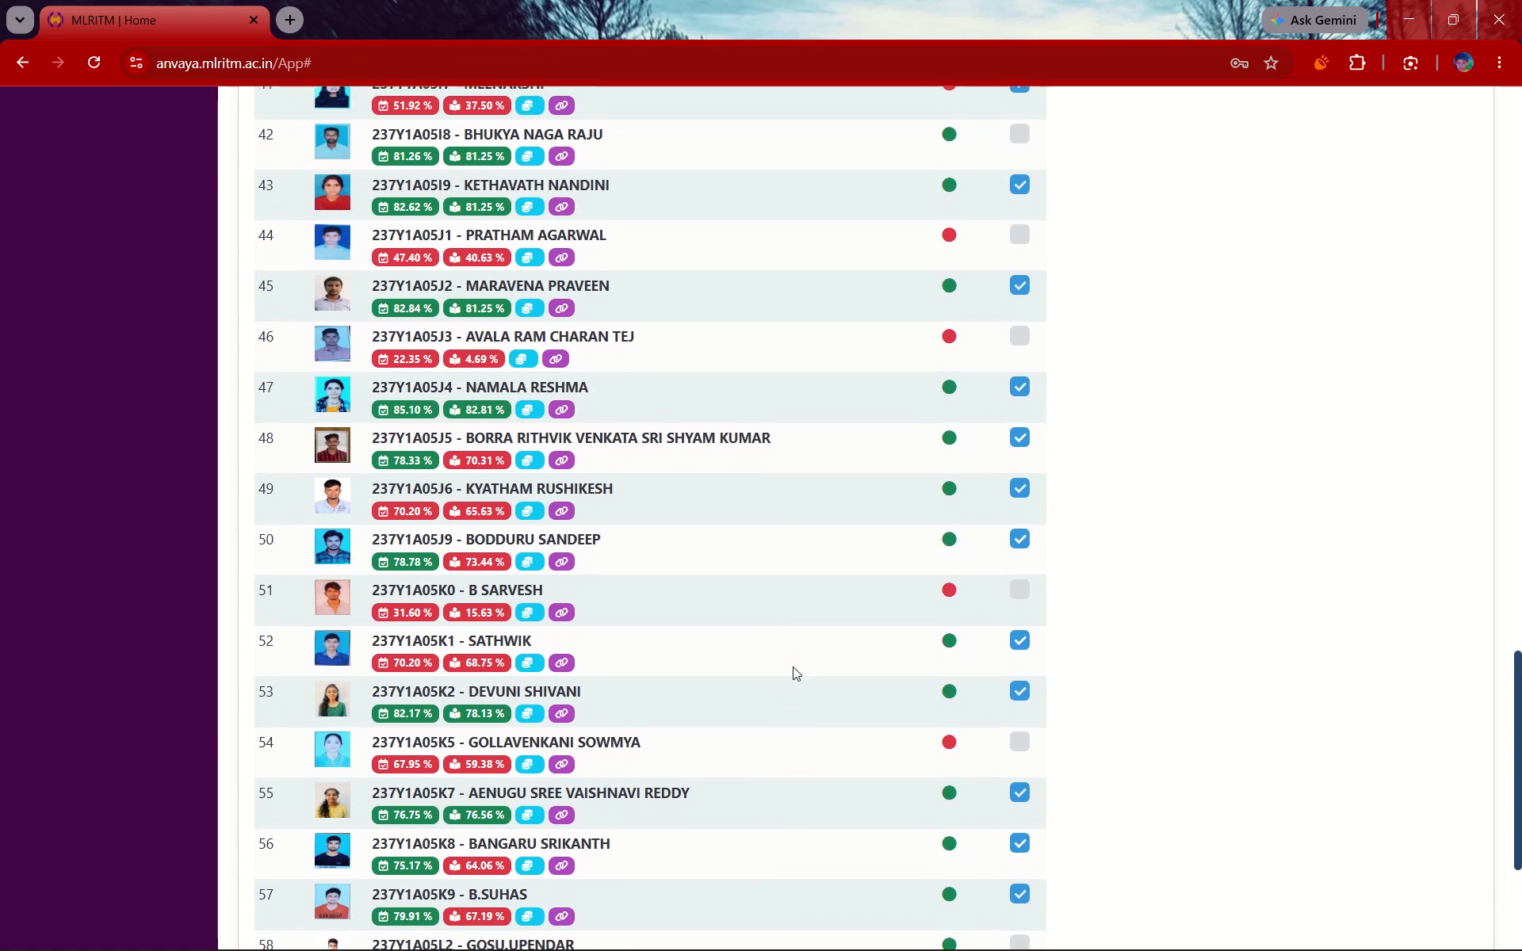
scroll(793, 666, "up", 1)
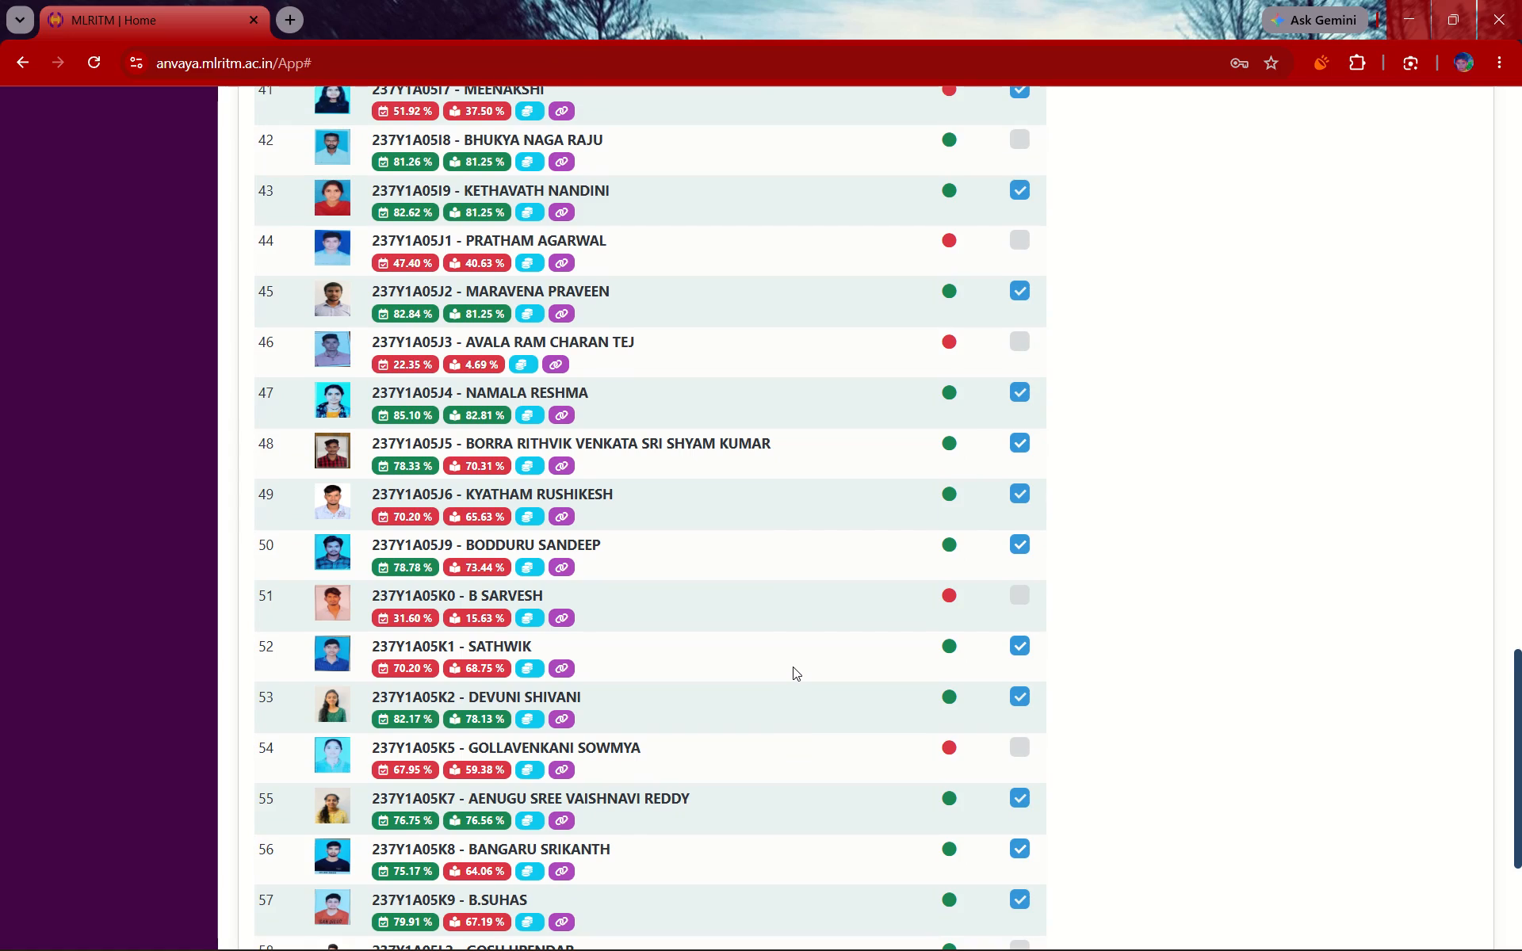
scroll(793, 666, "up", 2)
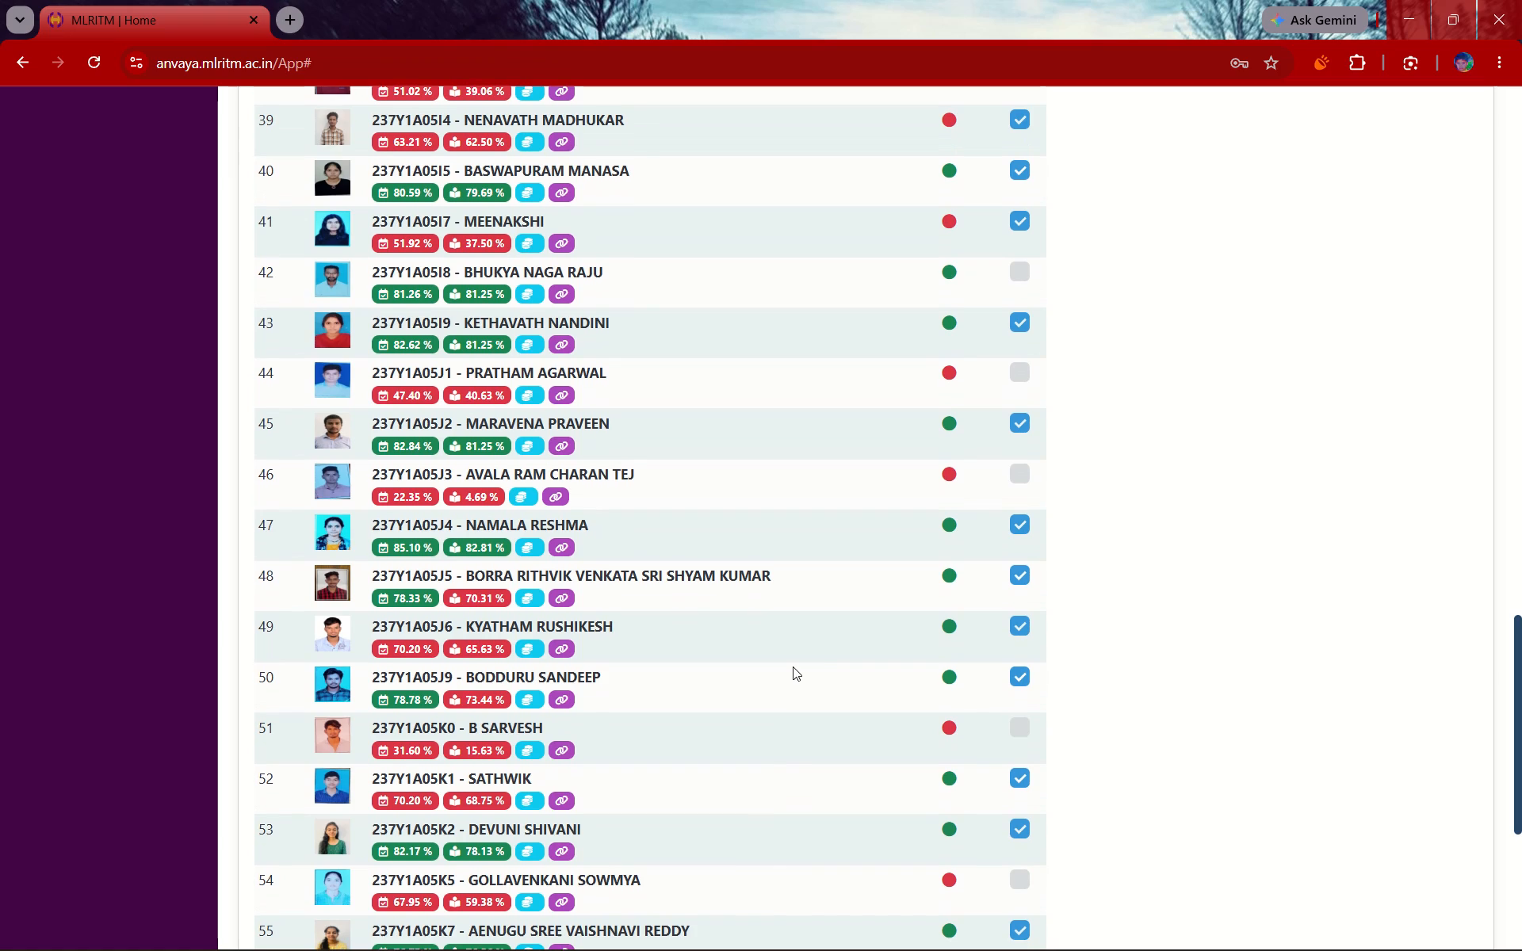
scroll(793, 666, "up", 1)
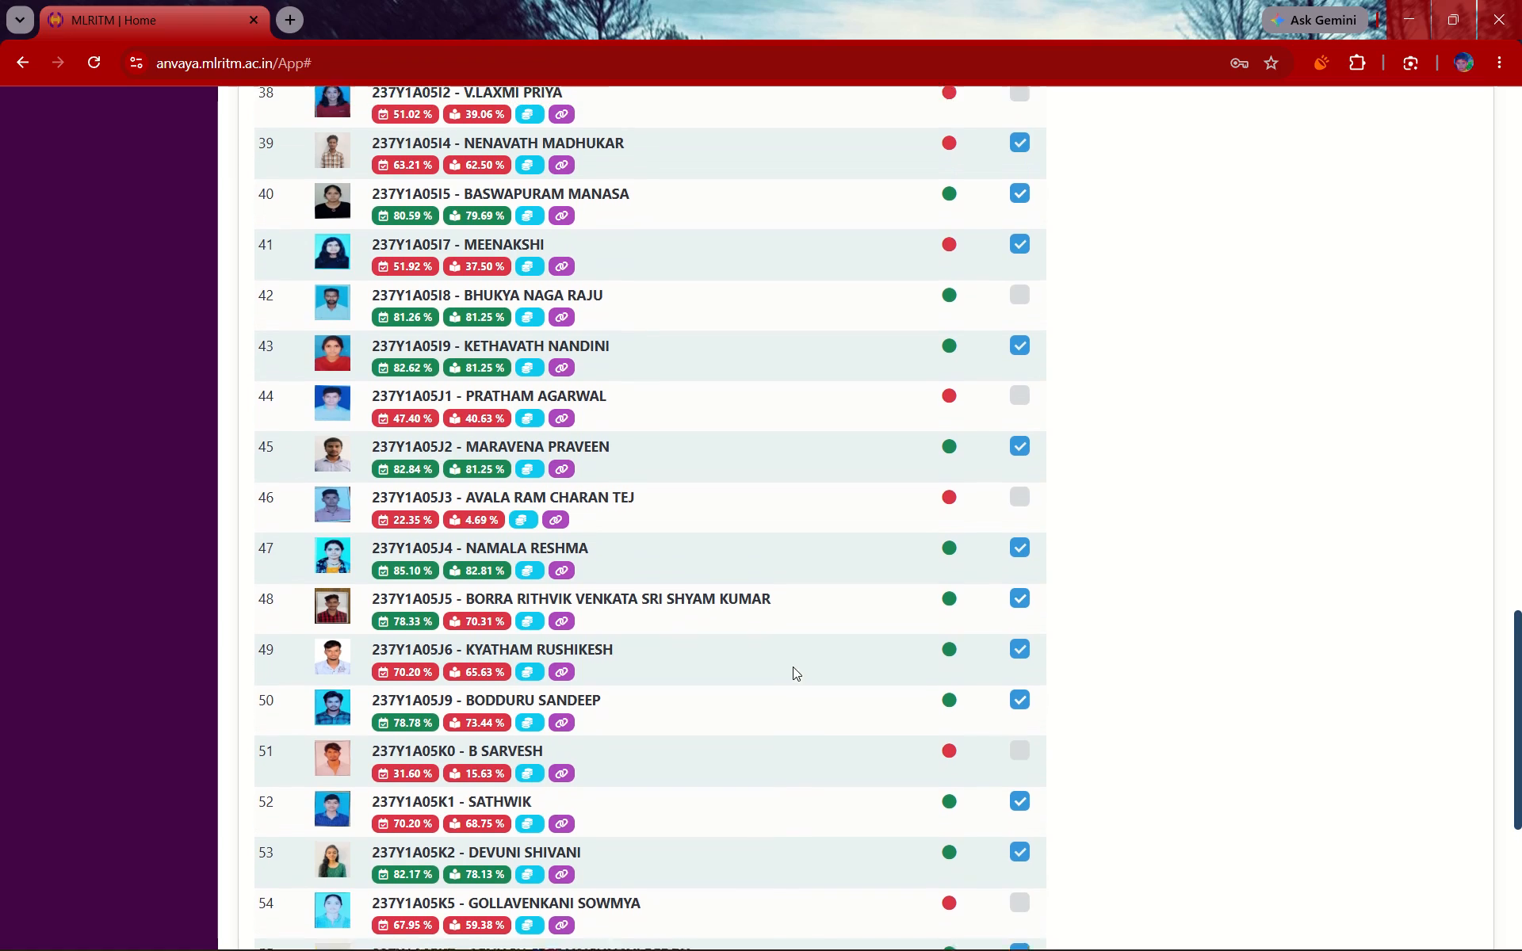
scroll(793, 666, "up", 4)
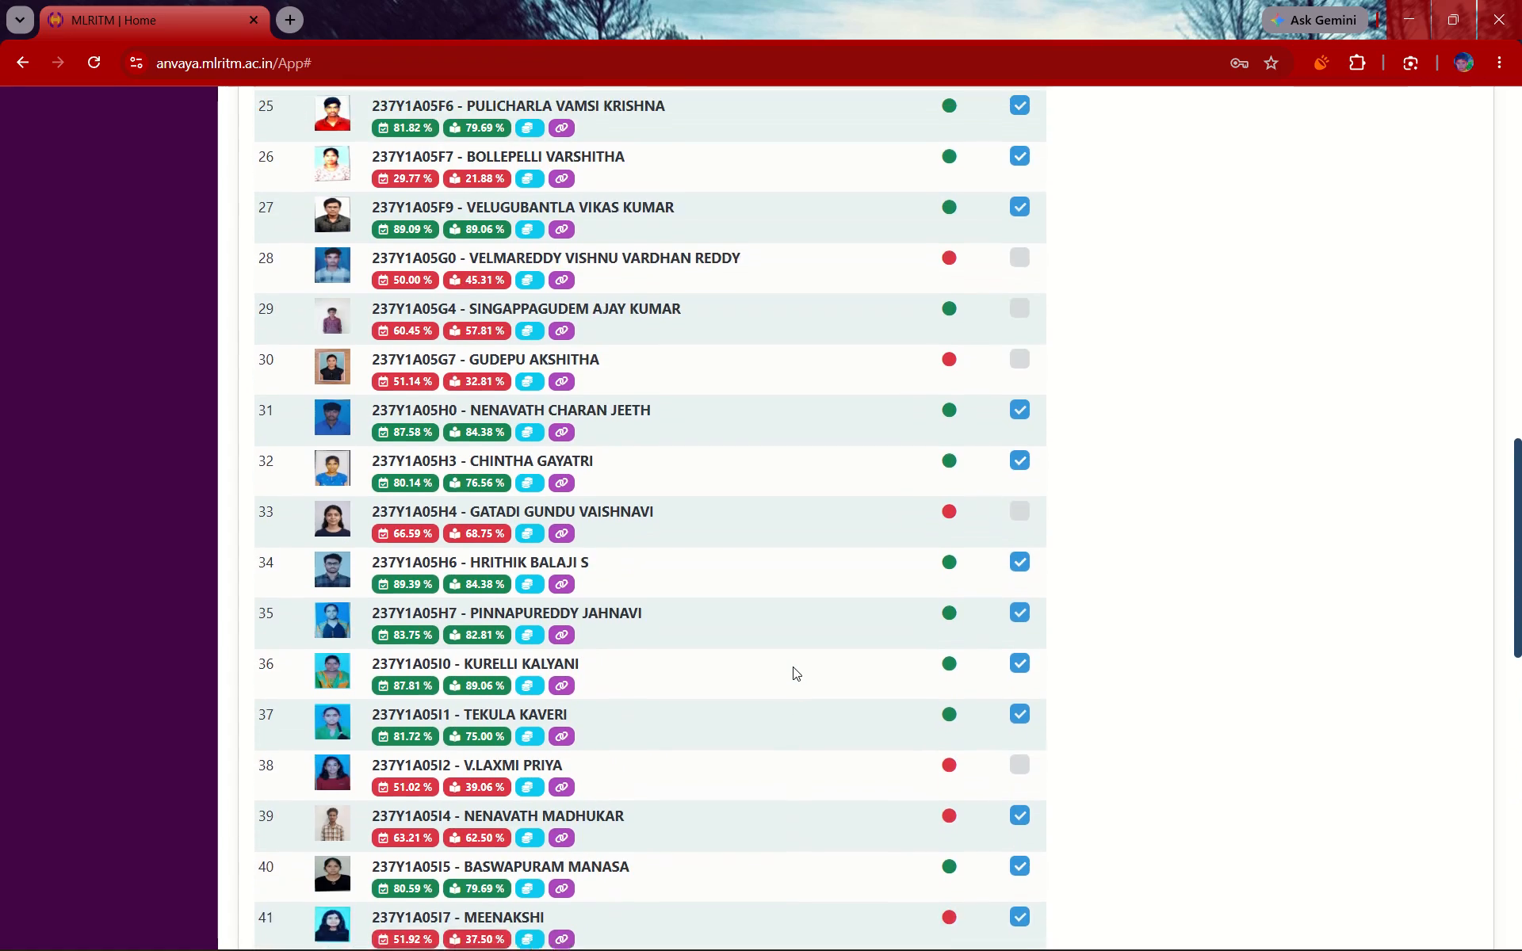
scroll(793, 666, "up", 3)
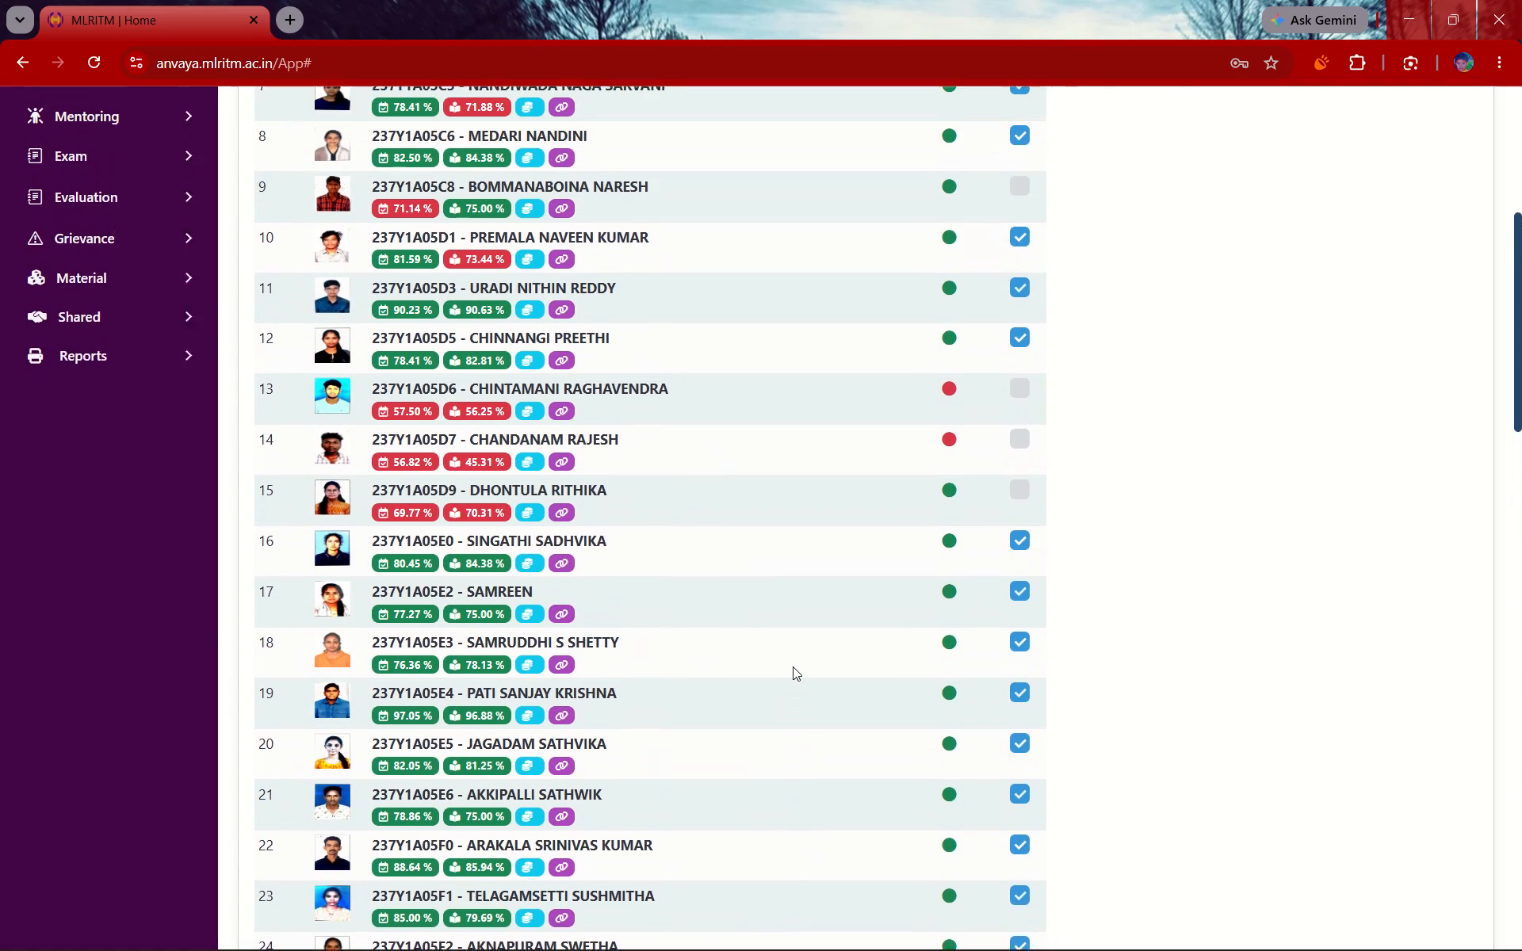
scroll(793, 666, "up", 3)
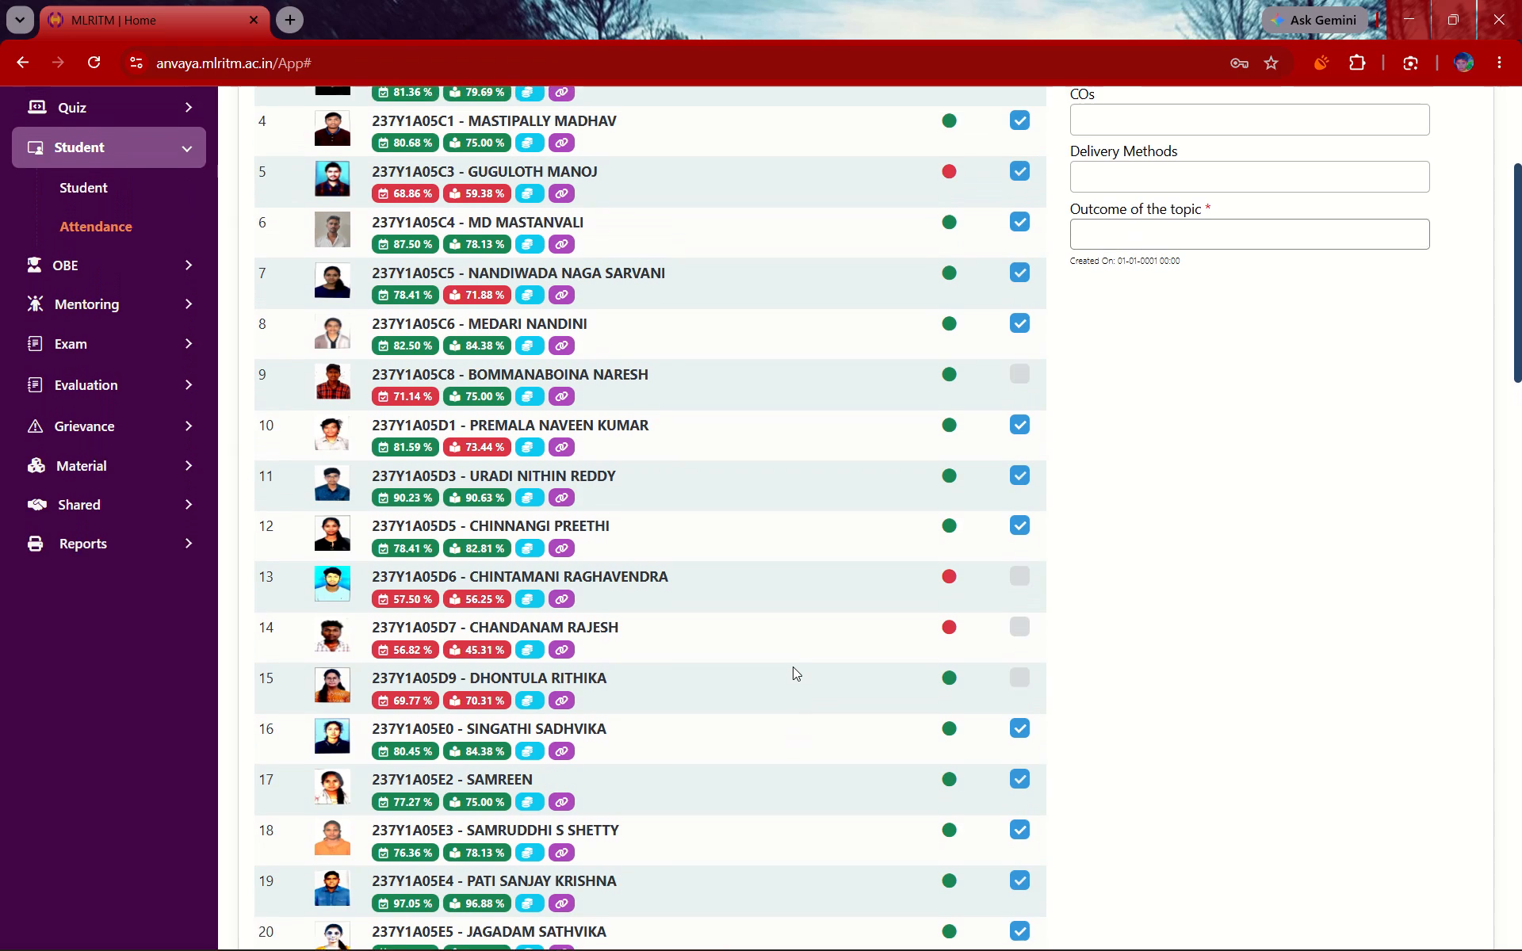
scroll(793, 666, "up", 2)
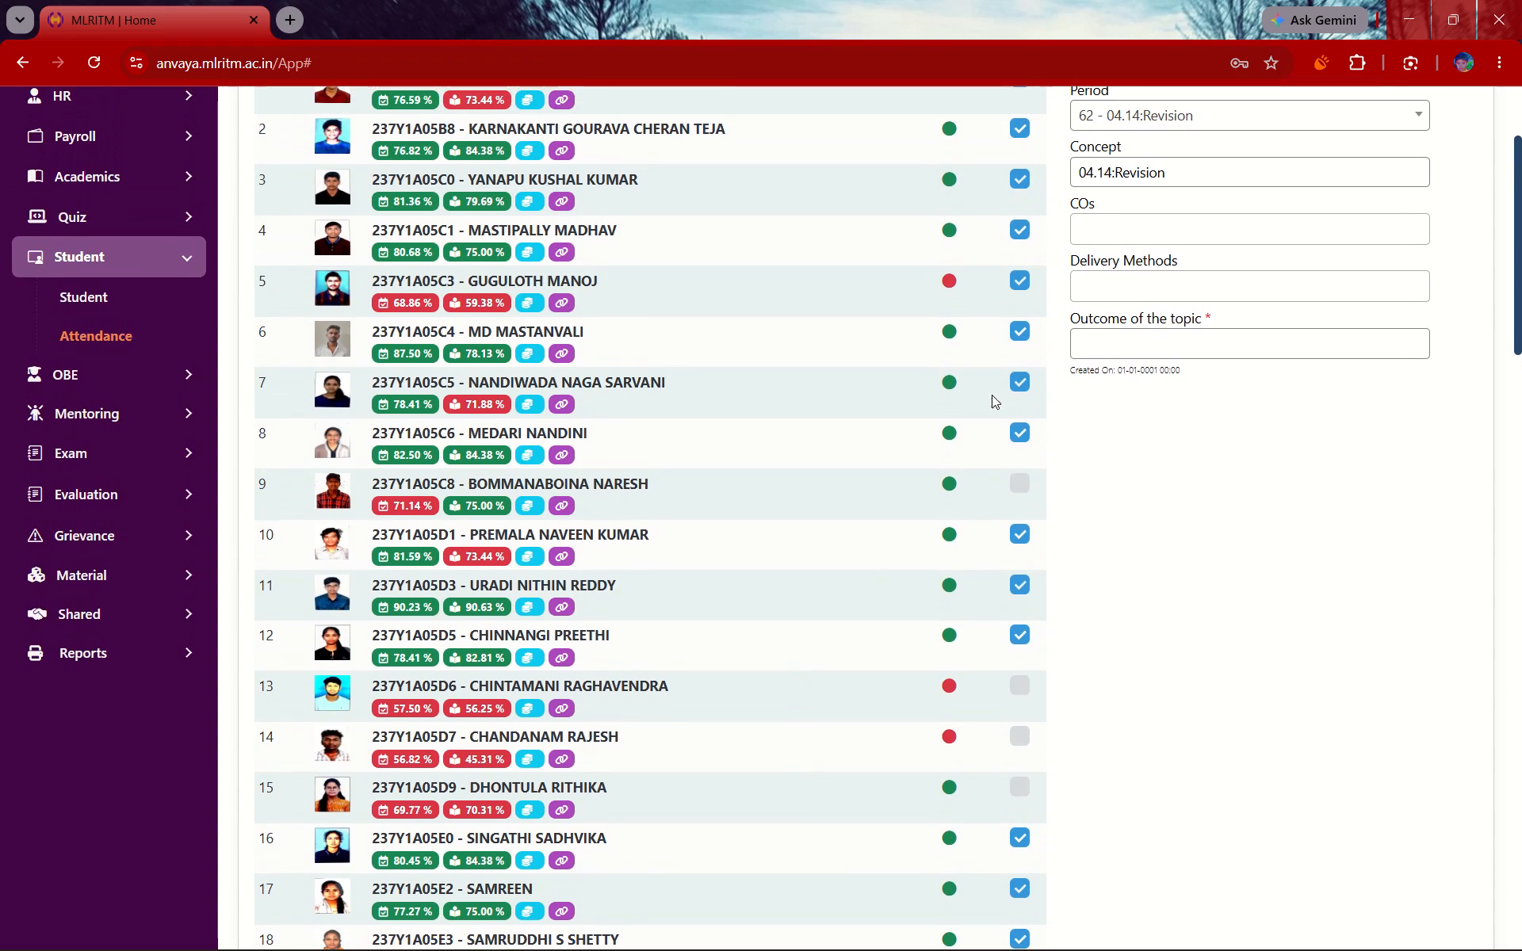
Clear the attendance mark of the student with serial number 5.
left_click(1023, 287)
Review the attendance marks through the student list once more, from the first rows down towards the end.
scroll(927, 298, "right", 1)
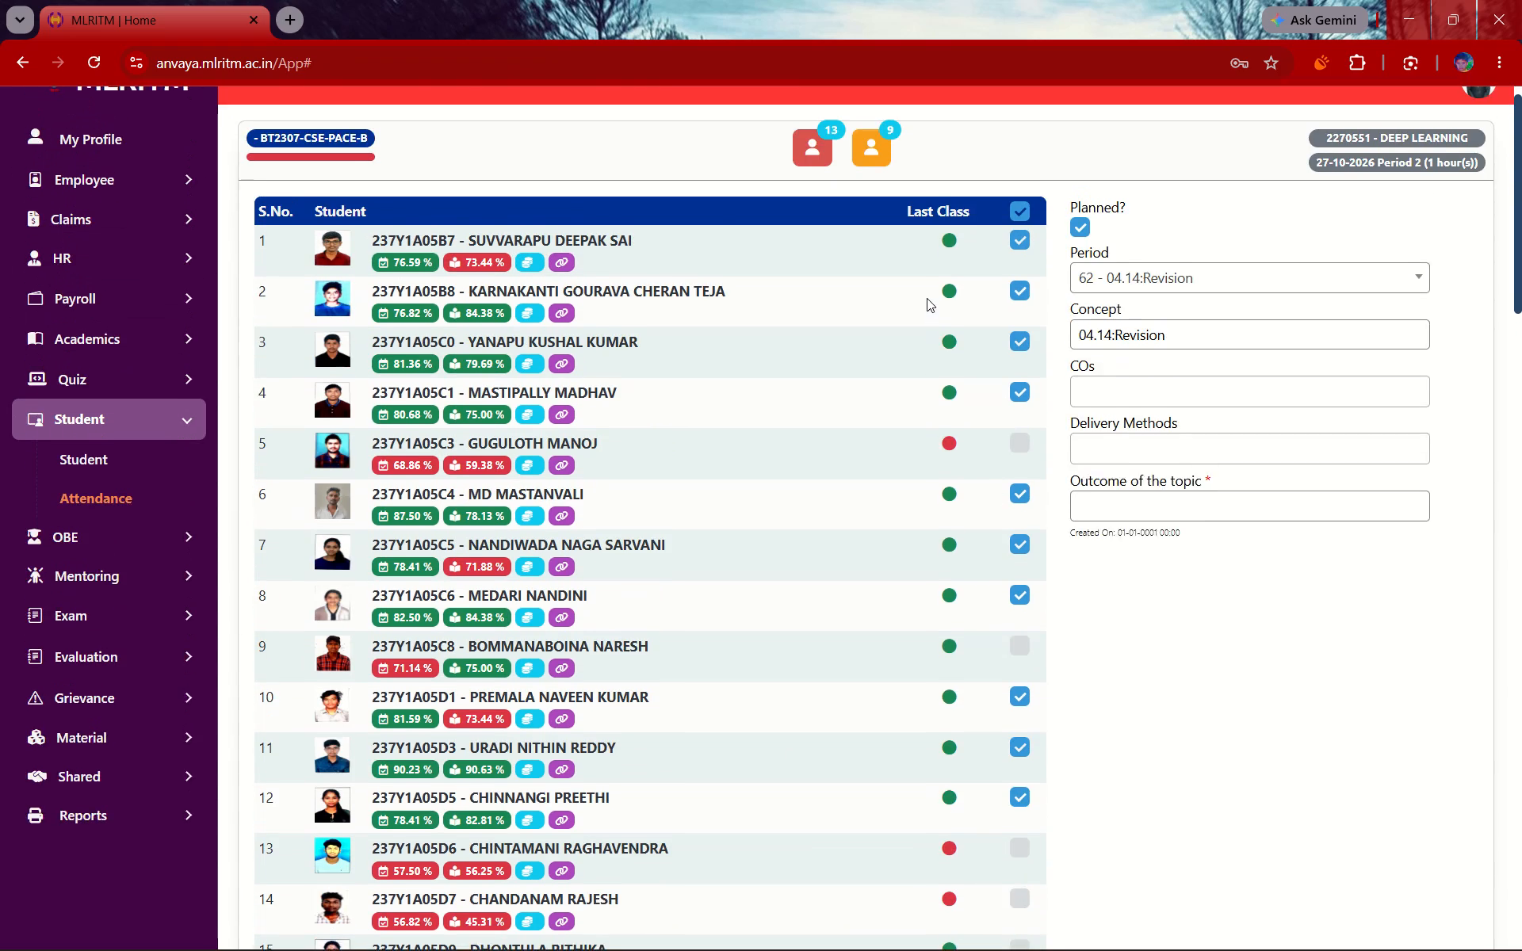
scroll(927, 298, "right", 1)
scroll(927, 298, "down", 1)
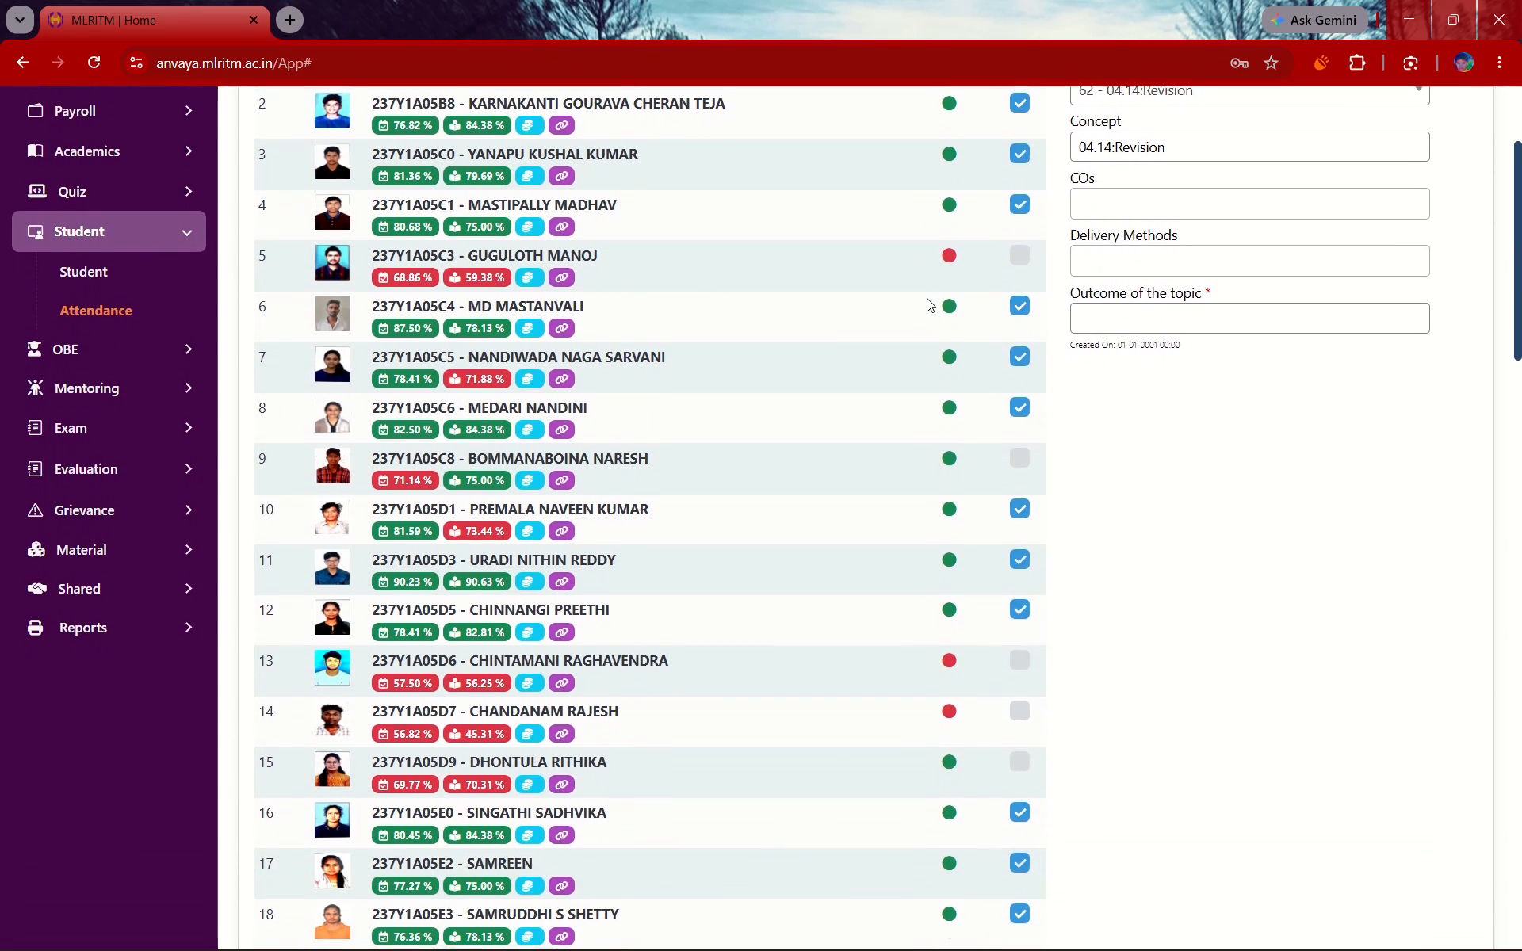
scroll(927, 298, "down", 2)
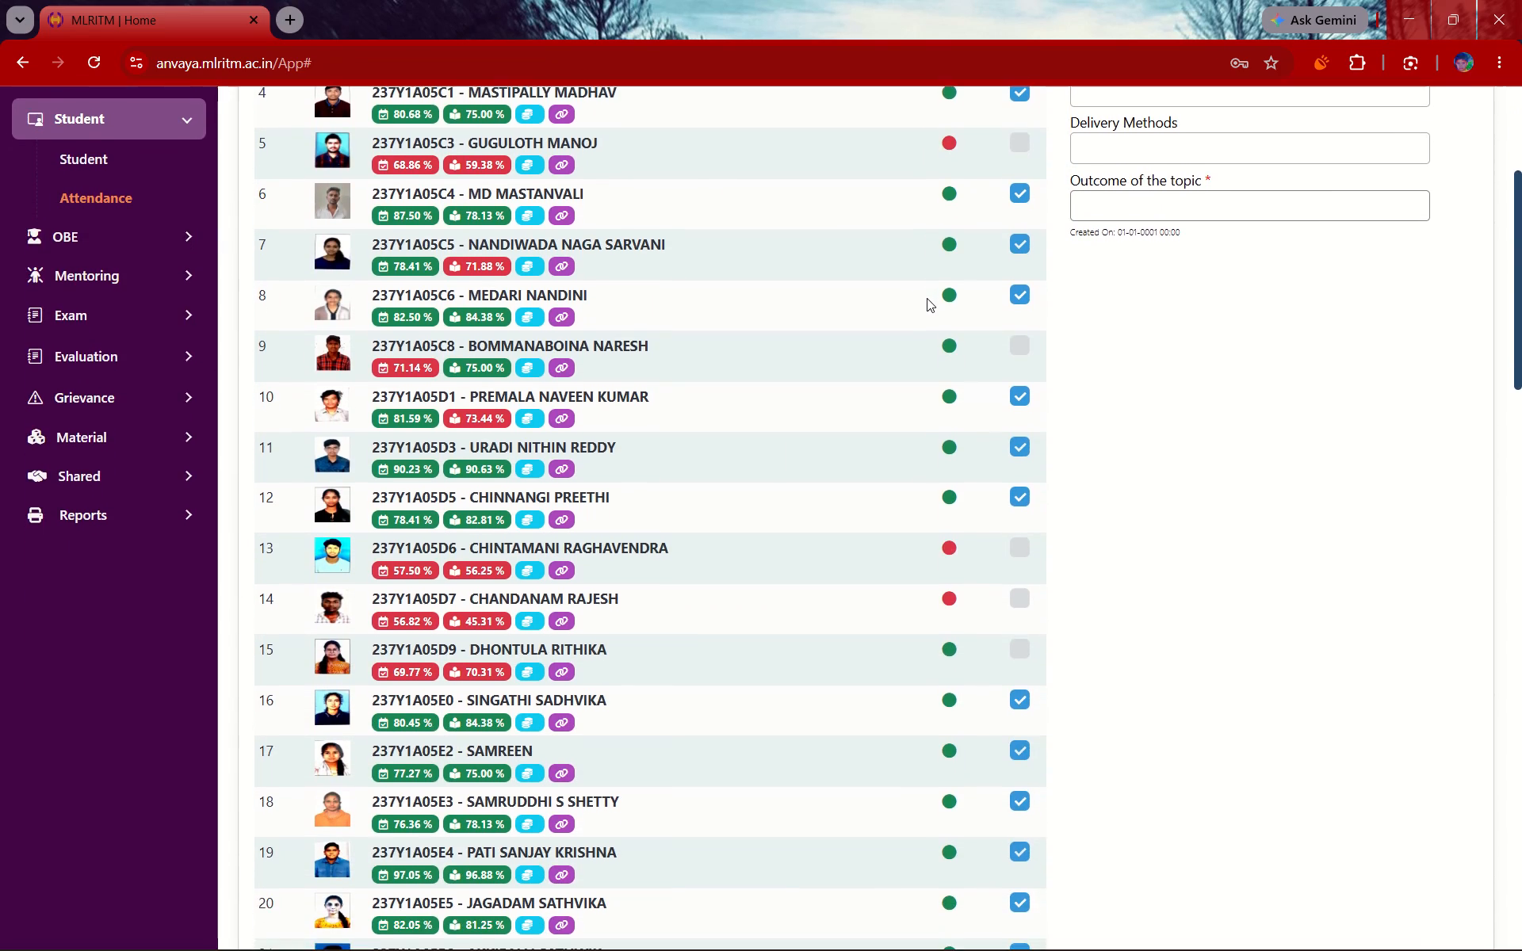
scroll(927, 298, "down", 3)
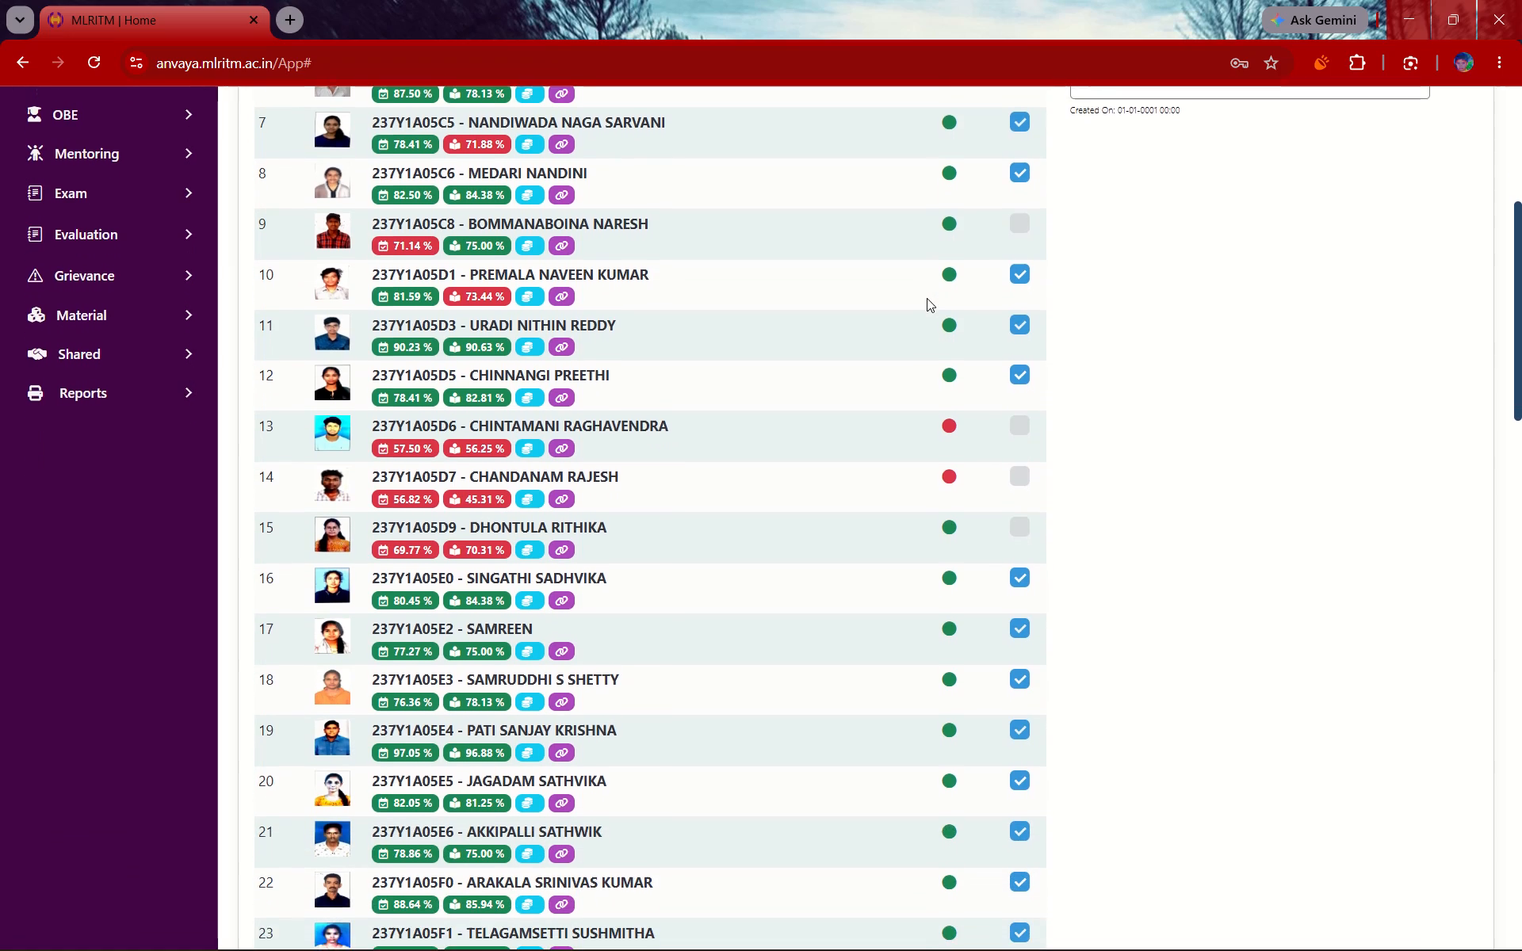
scroll(927, 298, "down", 3)
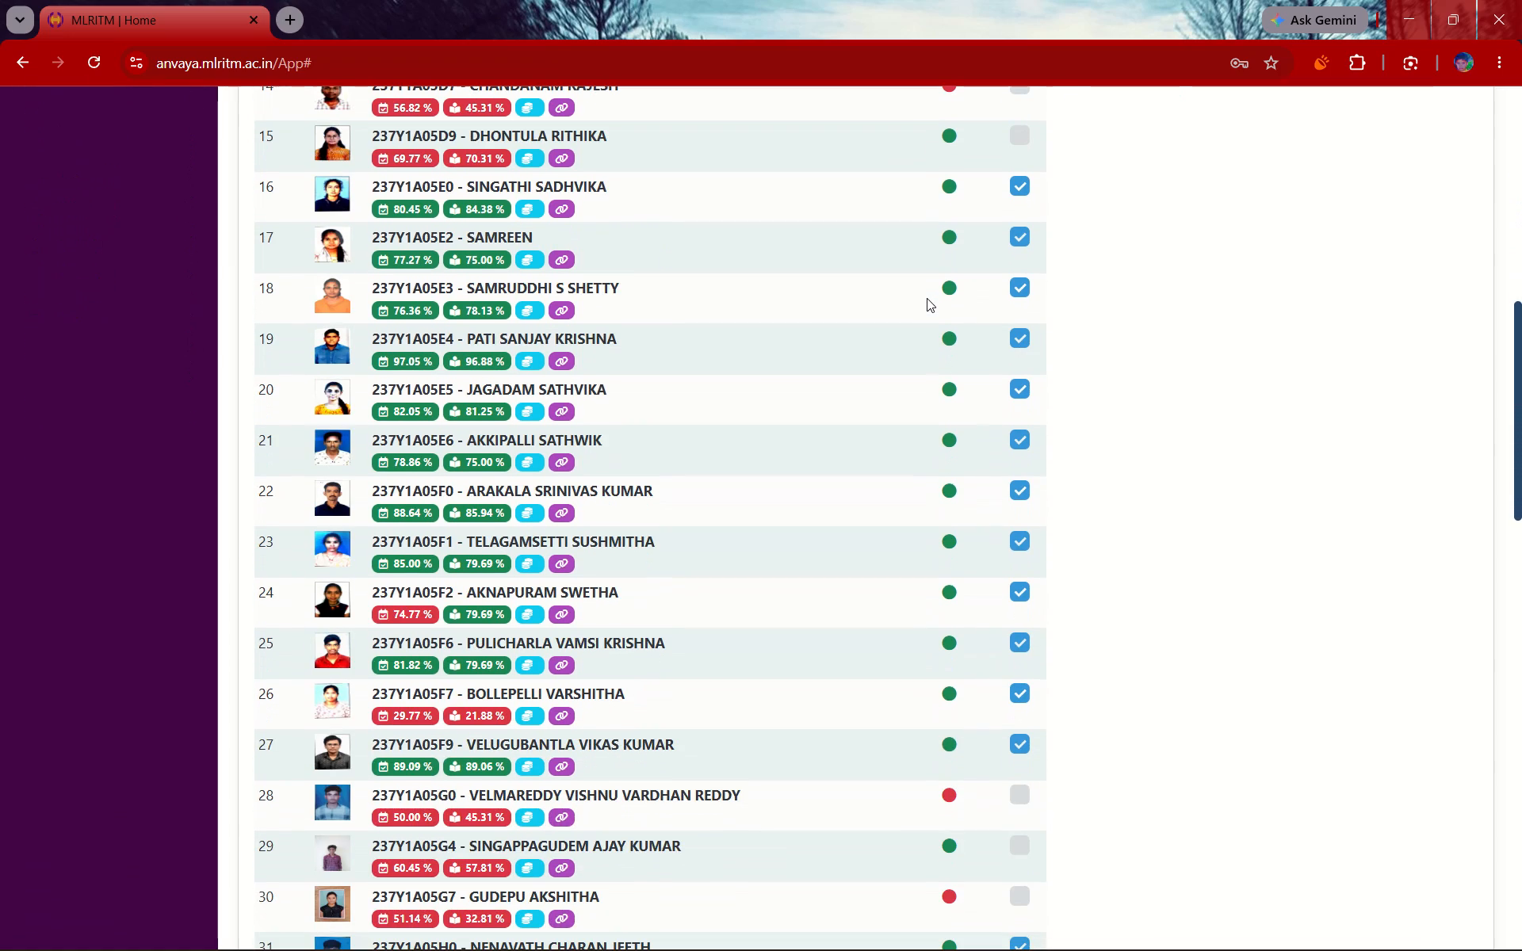
scroll(927, 298, "down", 1)
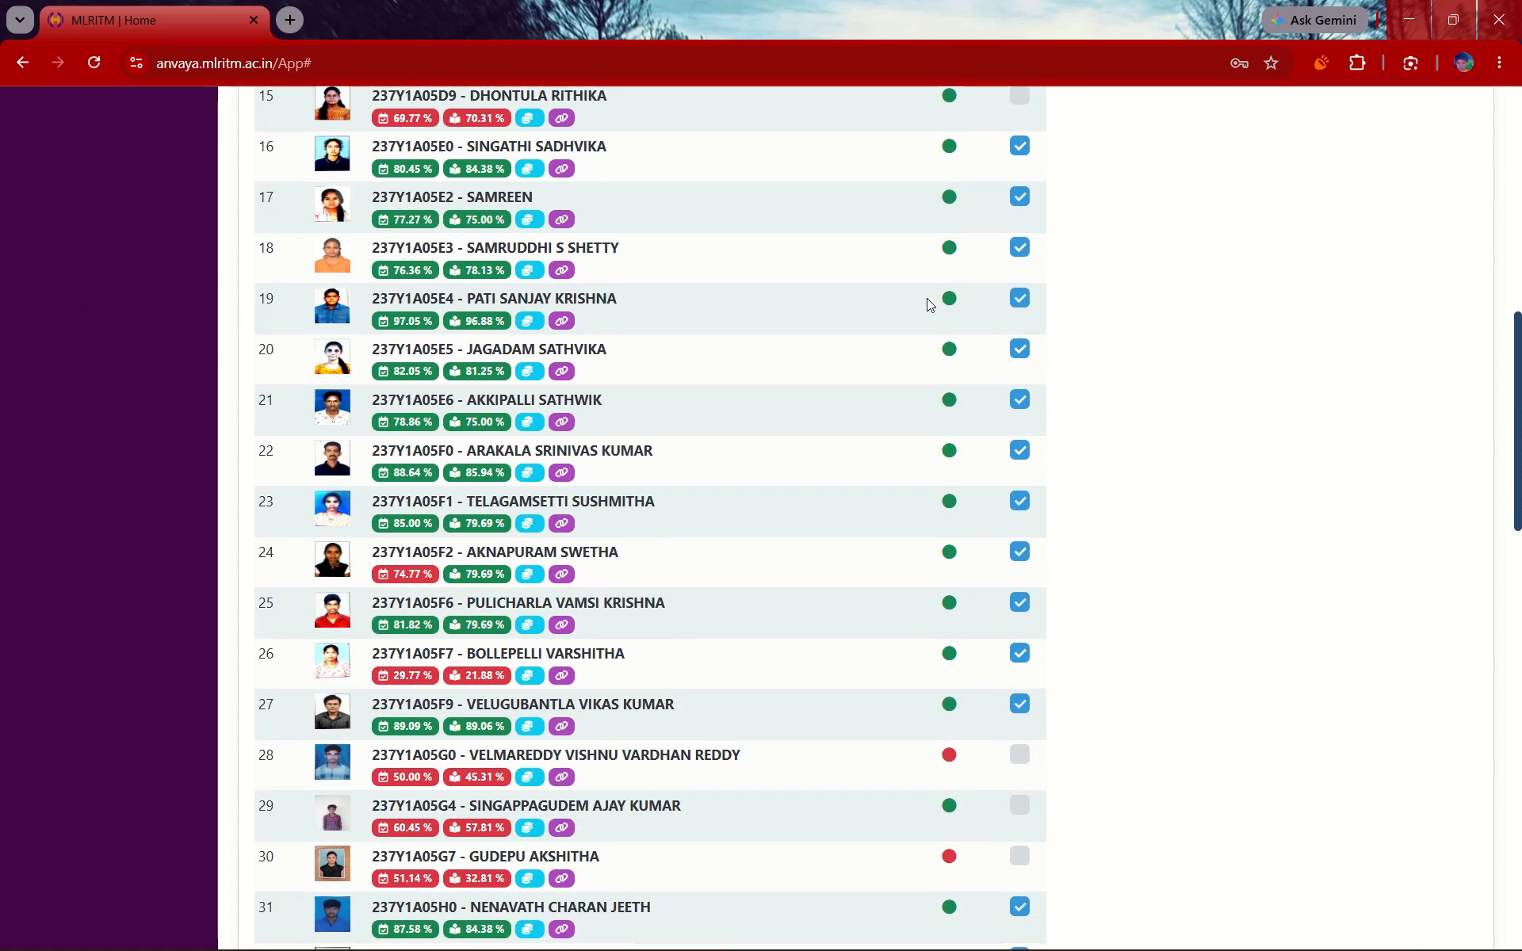
scroll(927, 298, "down", 5)
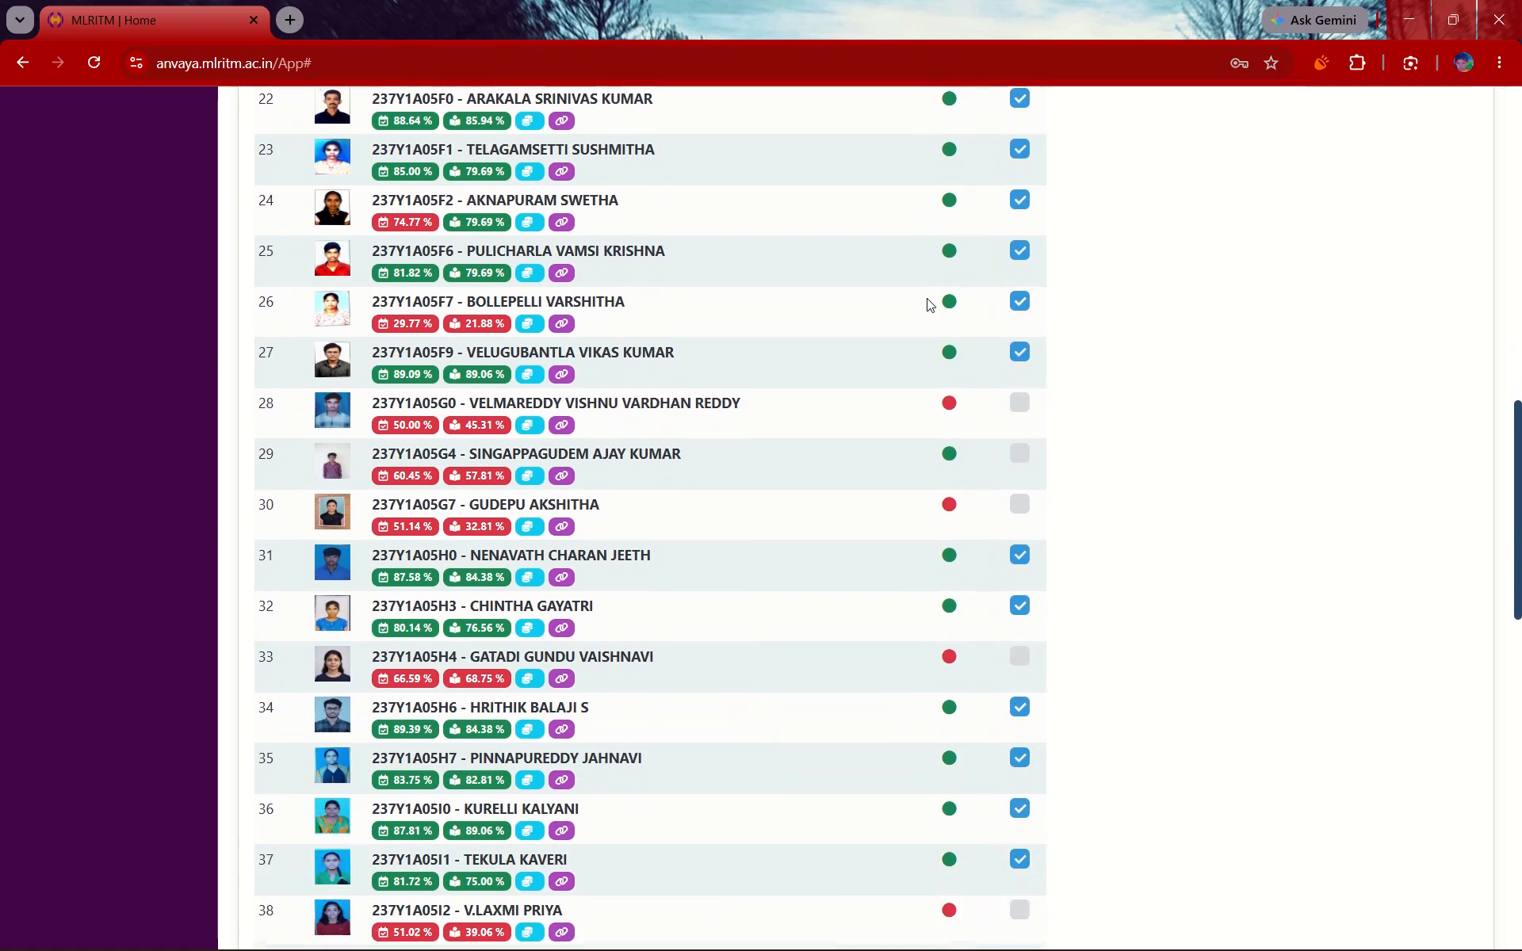
scroll(927, 298, "down", 4)
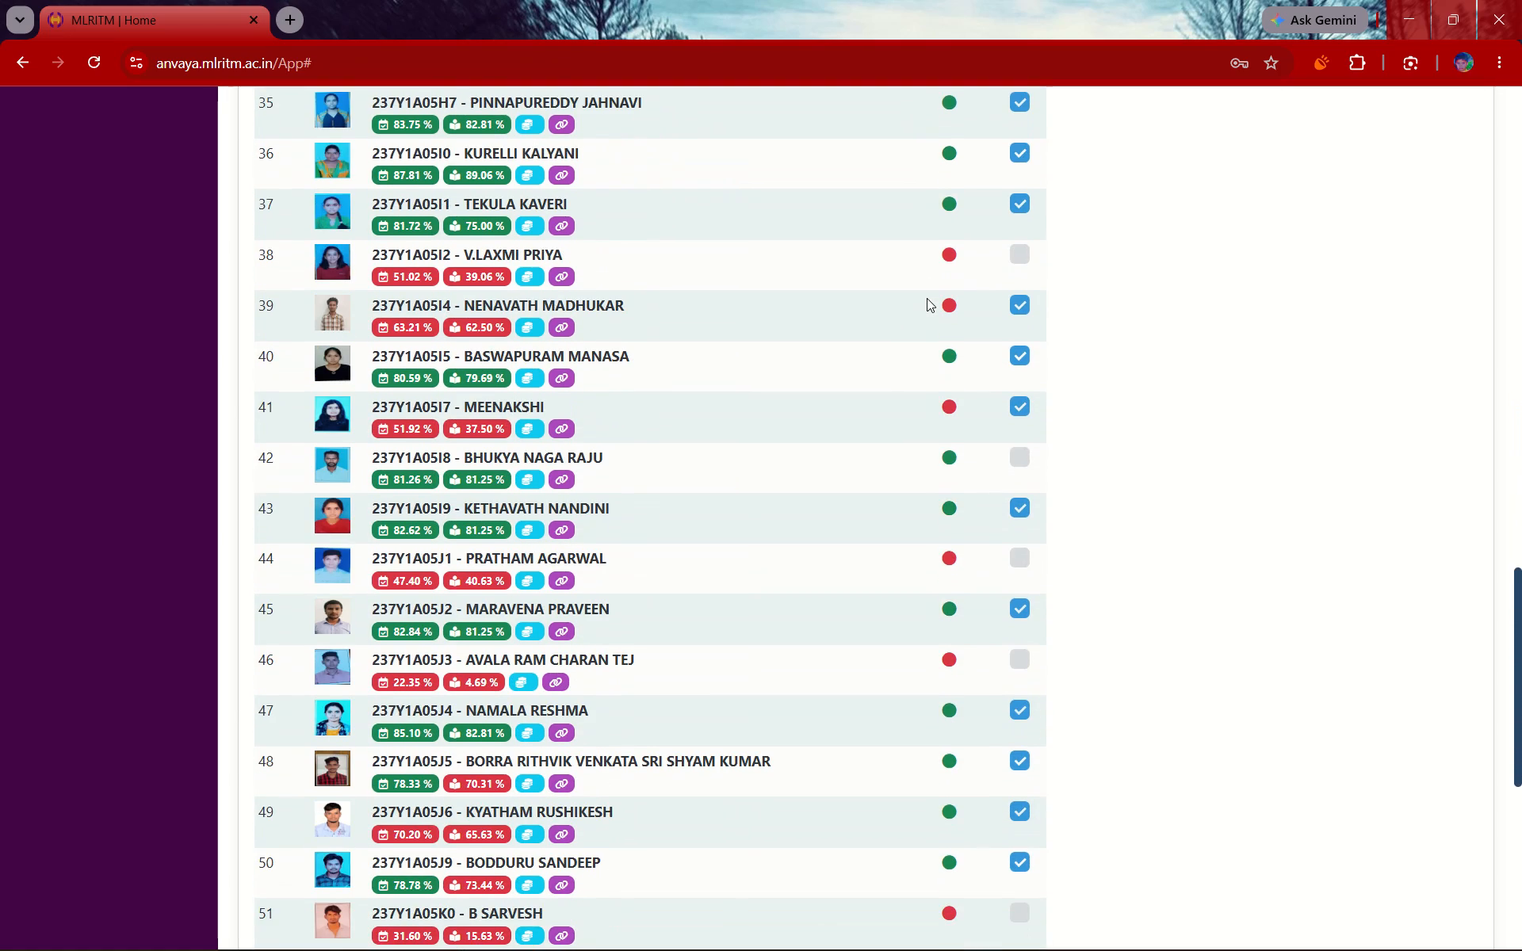
scroll(927, 298, "down", 3)
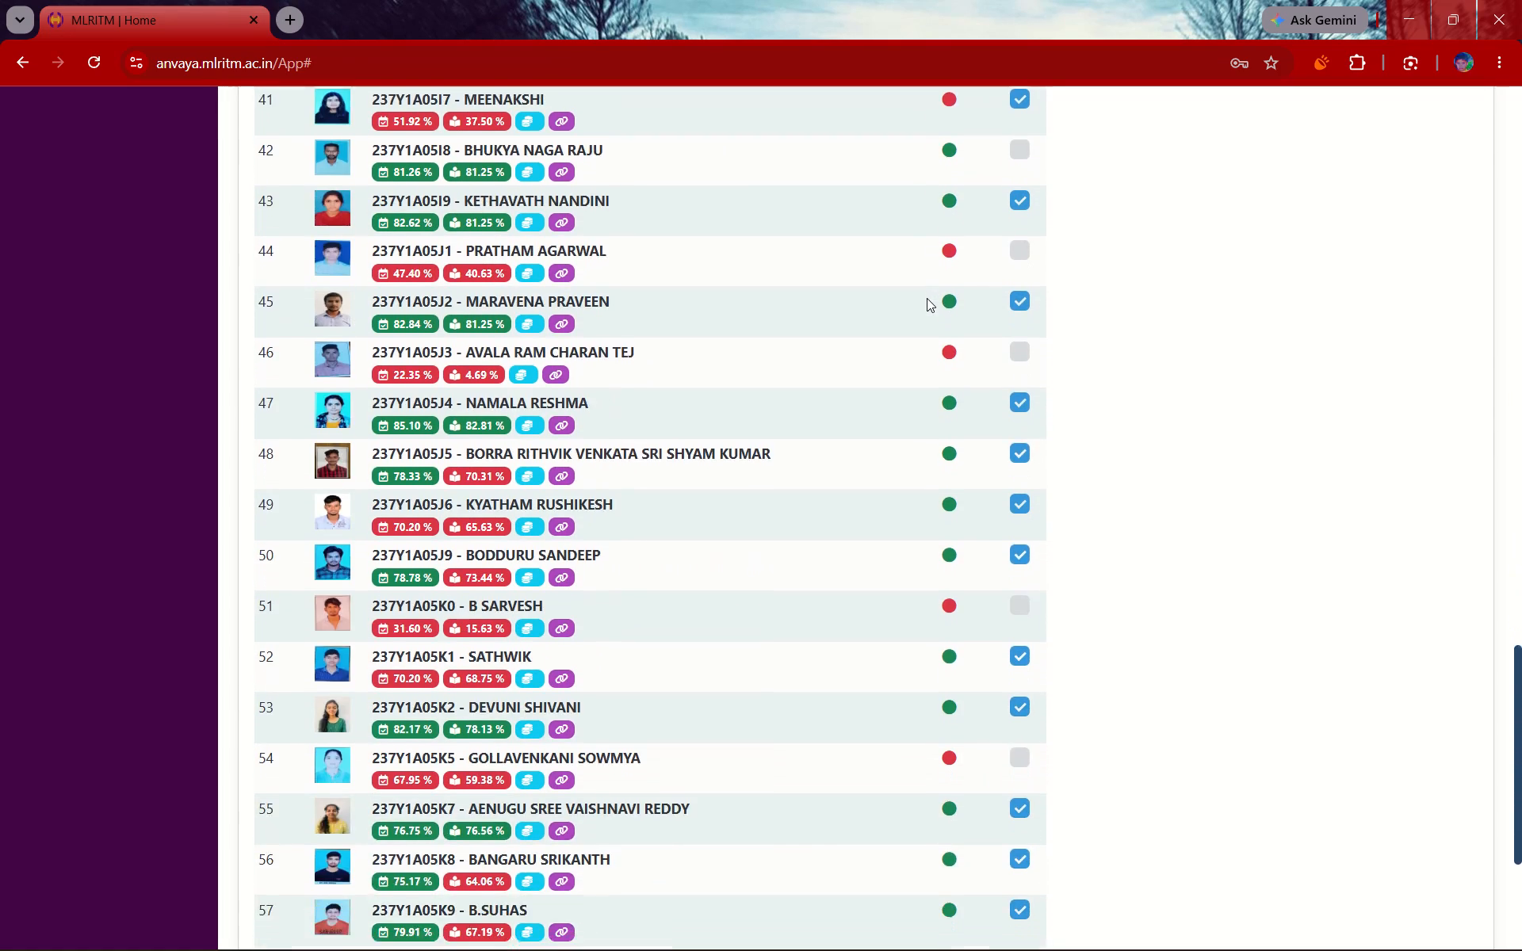
scroll(927, 298, "down", 2)
scroll(927, 298, "up", 7)
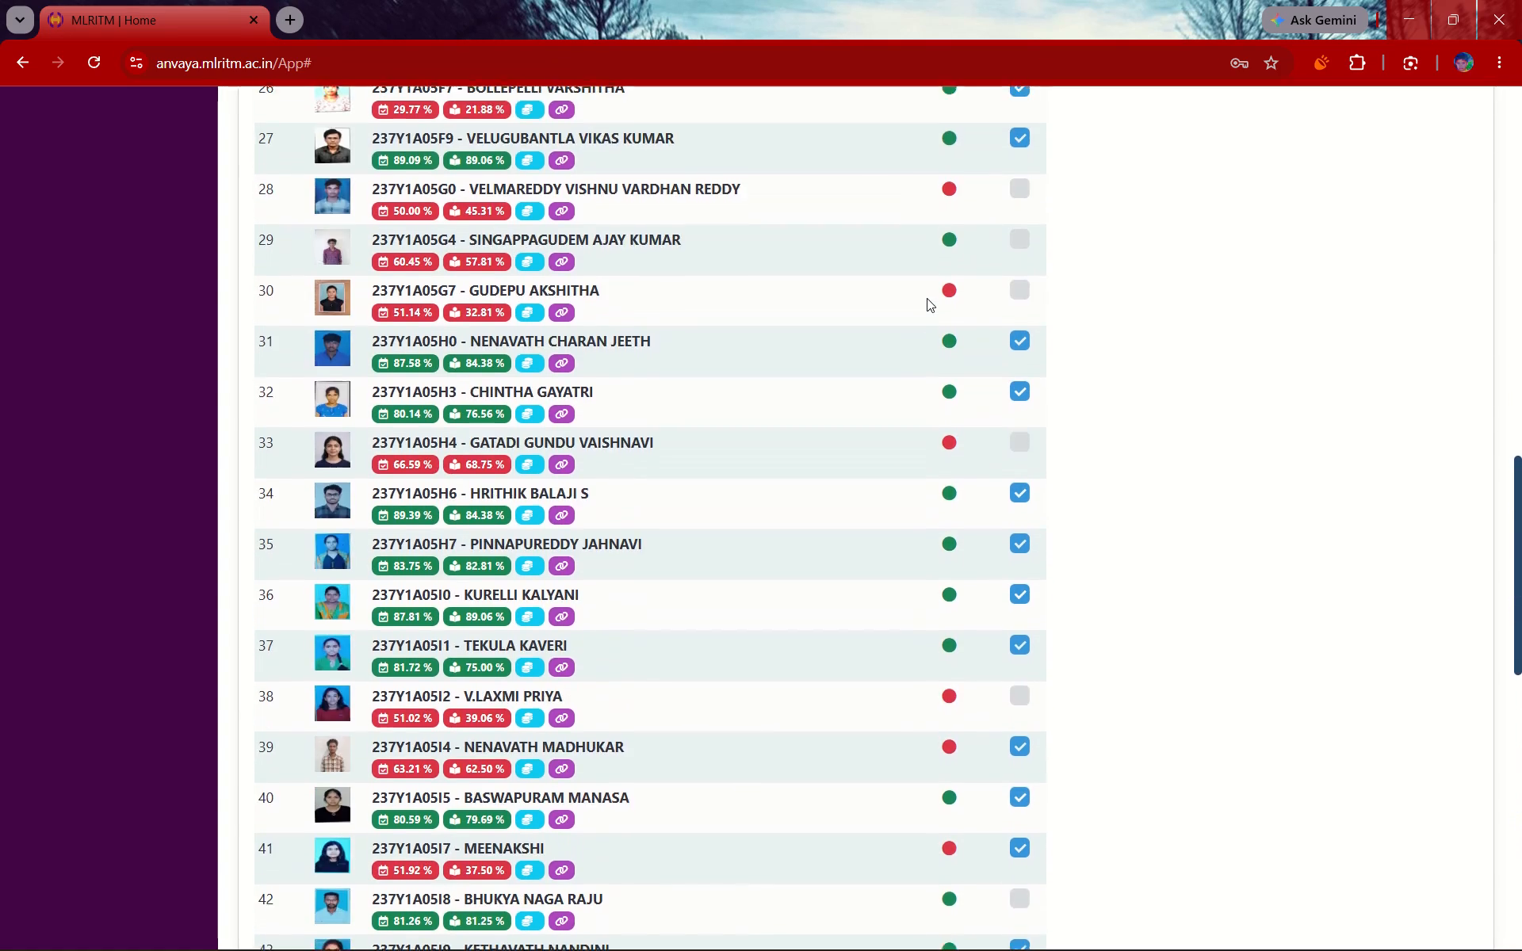
scroll(927, 298, "up", 4)
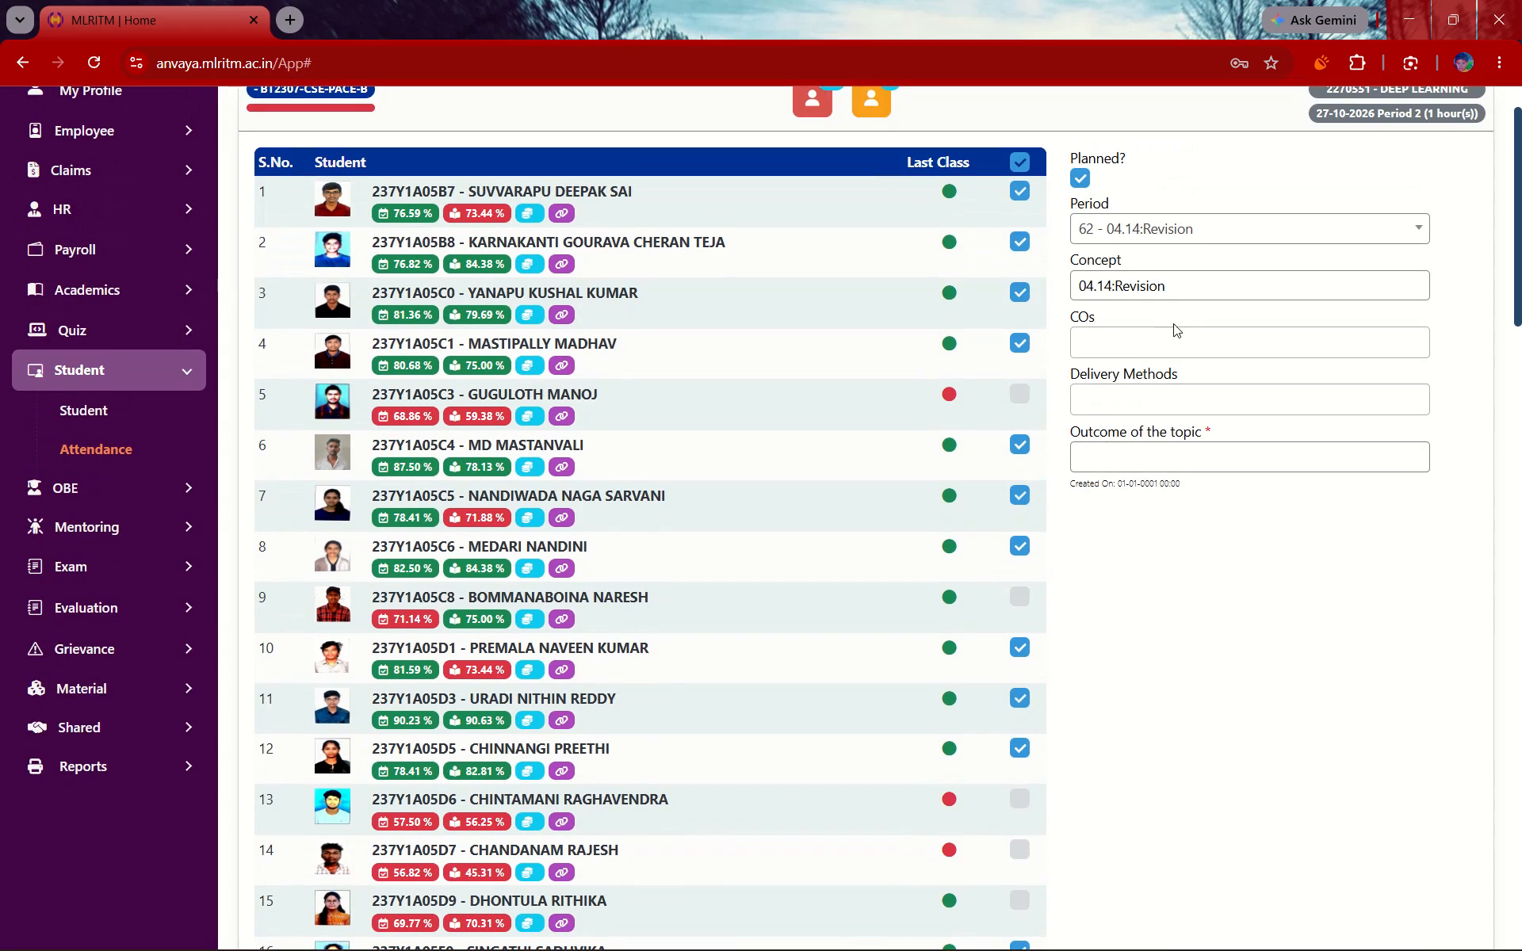
Set the delivery methods to Chalk and Talk and Power Point Presentation.
left_click(1121, 346)
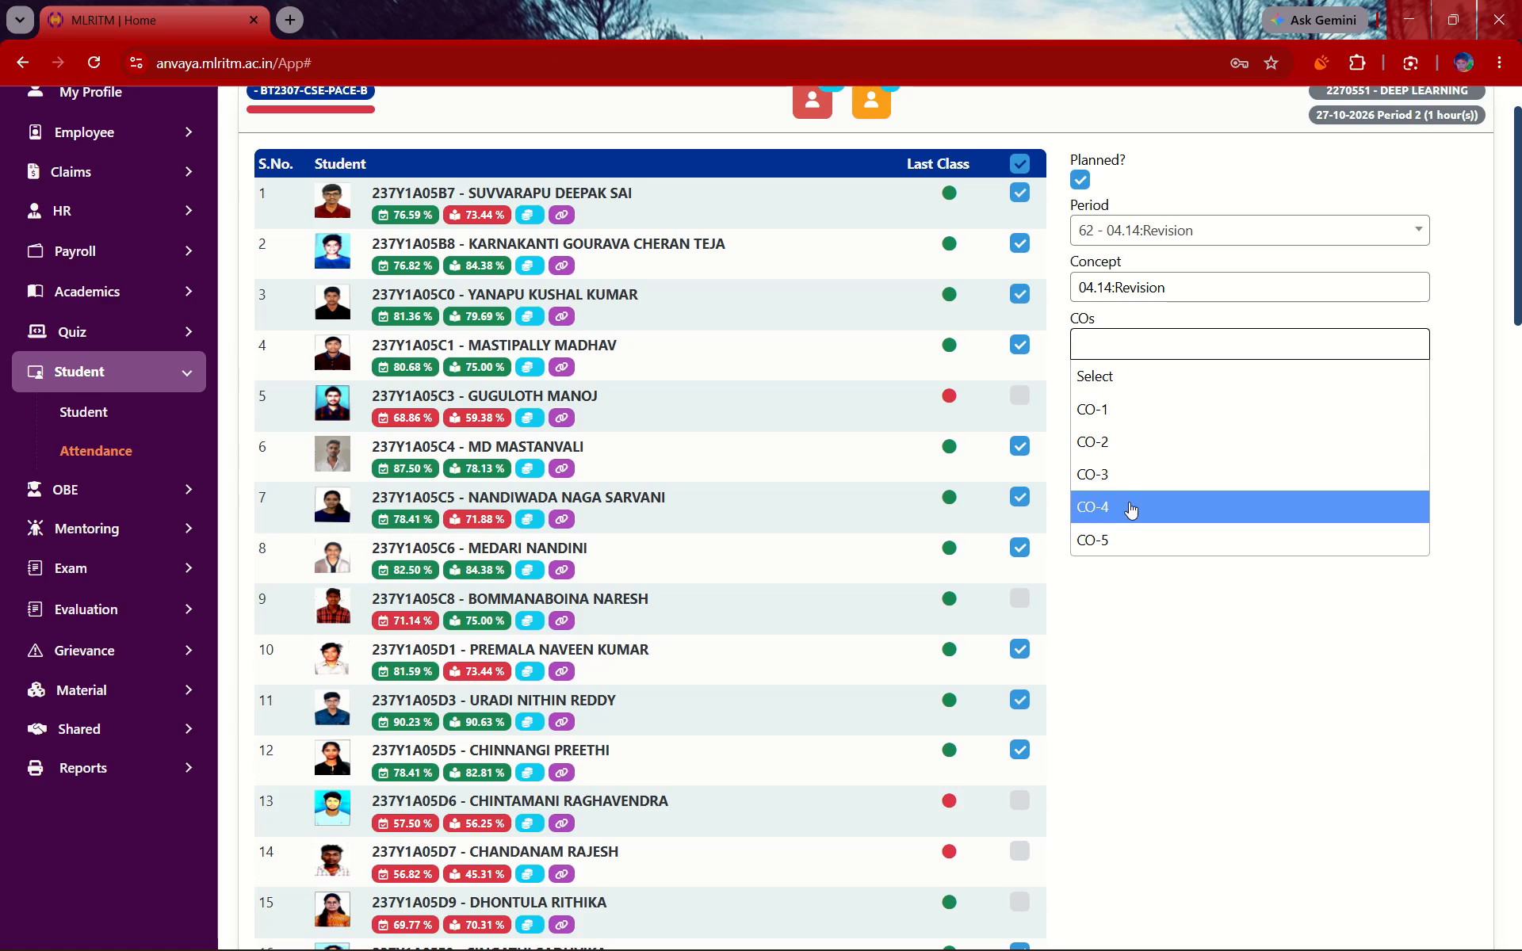
left_click(1177, 635)
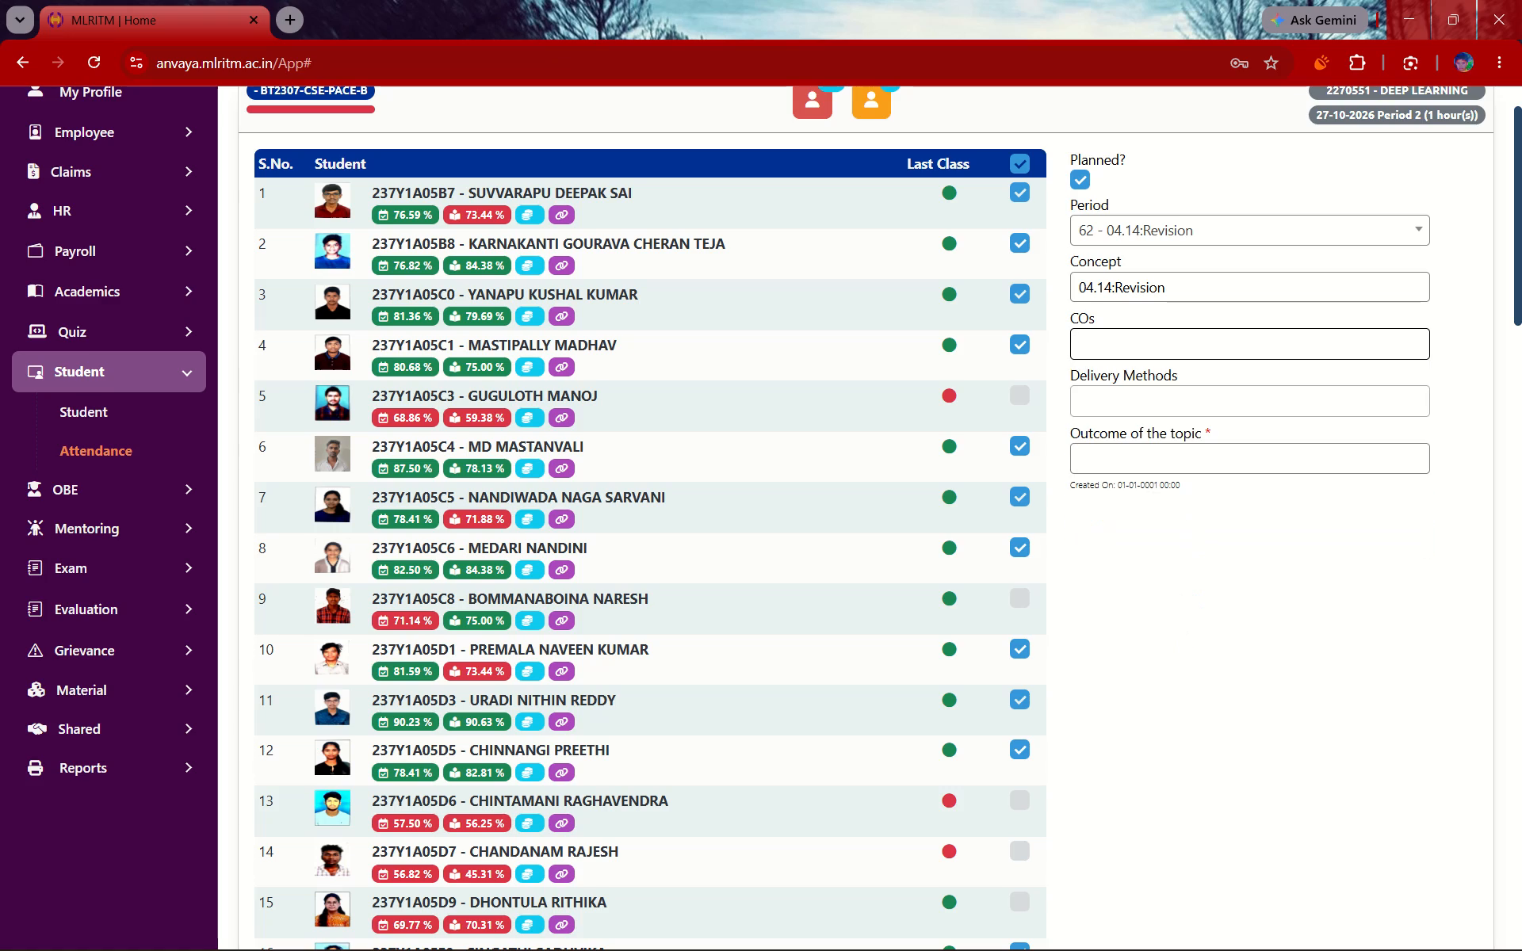
left_click(1153, 404)
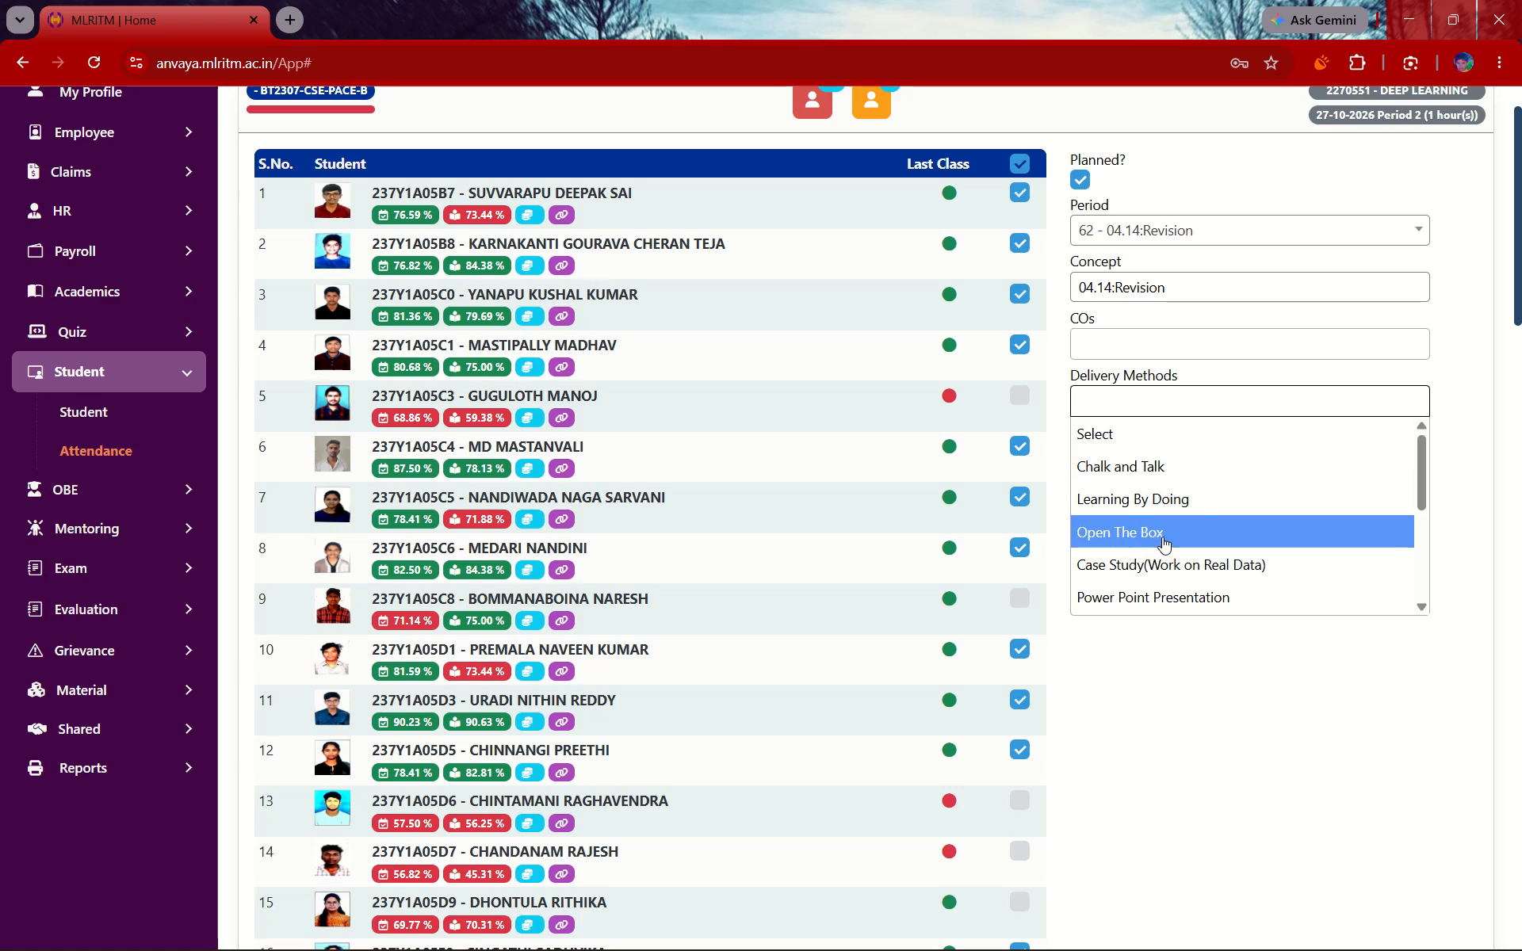
left_click(1153, 470)
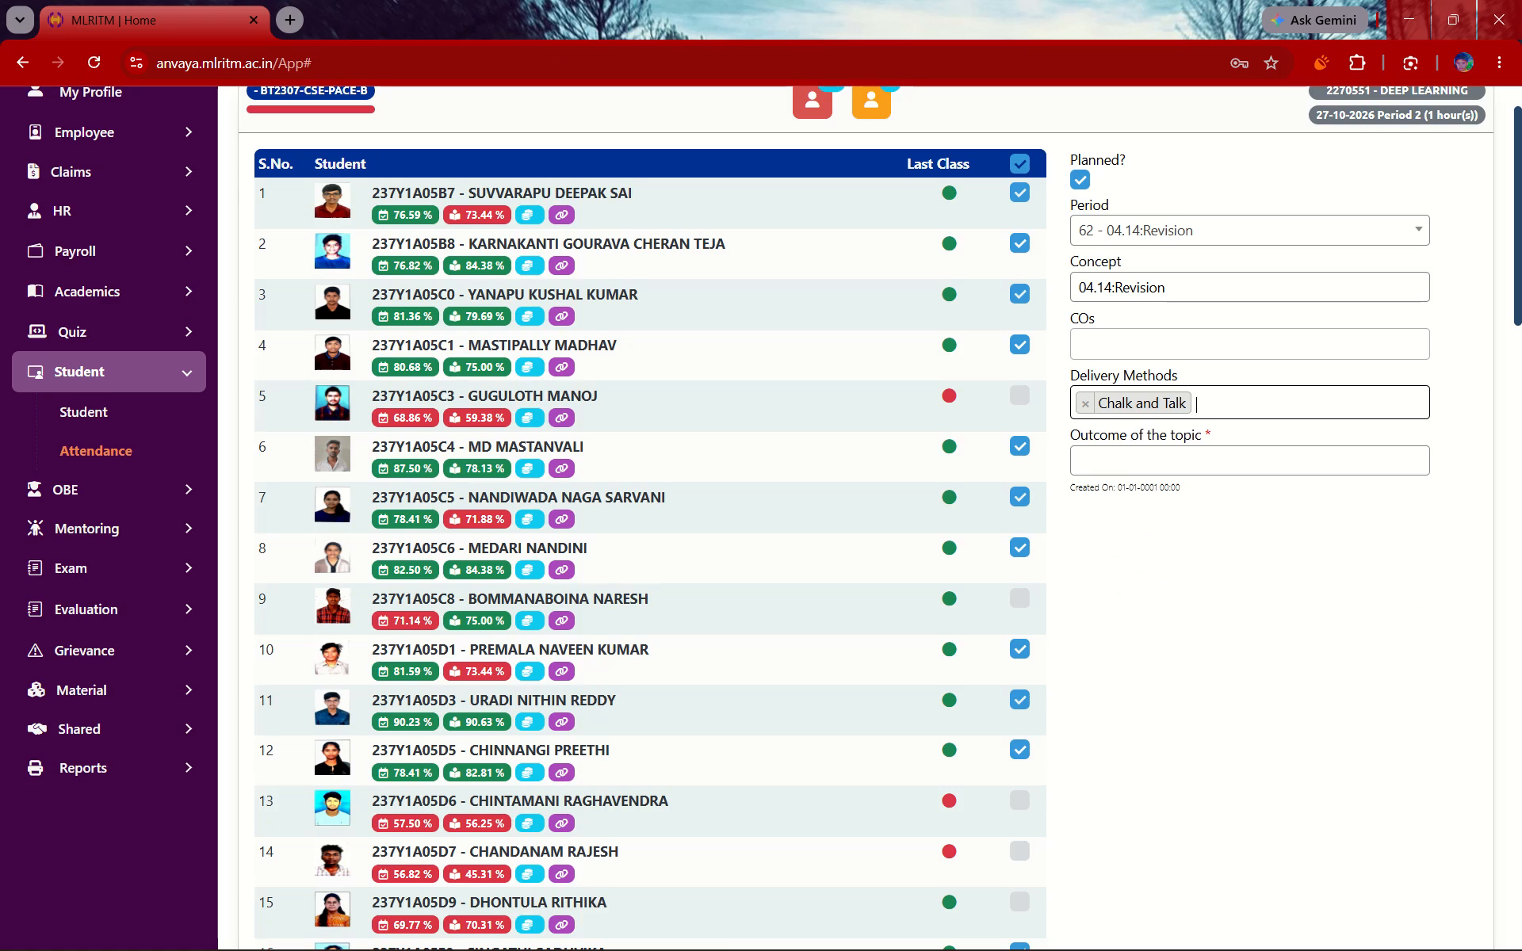
left_click(1232, 407)
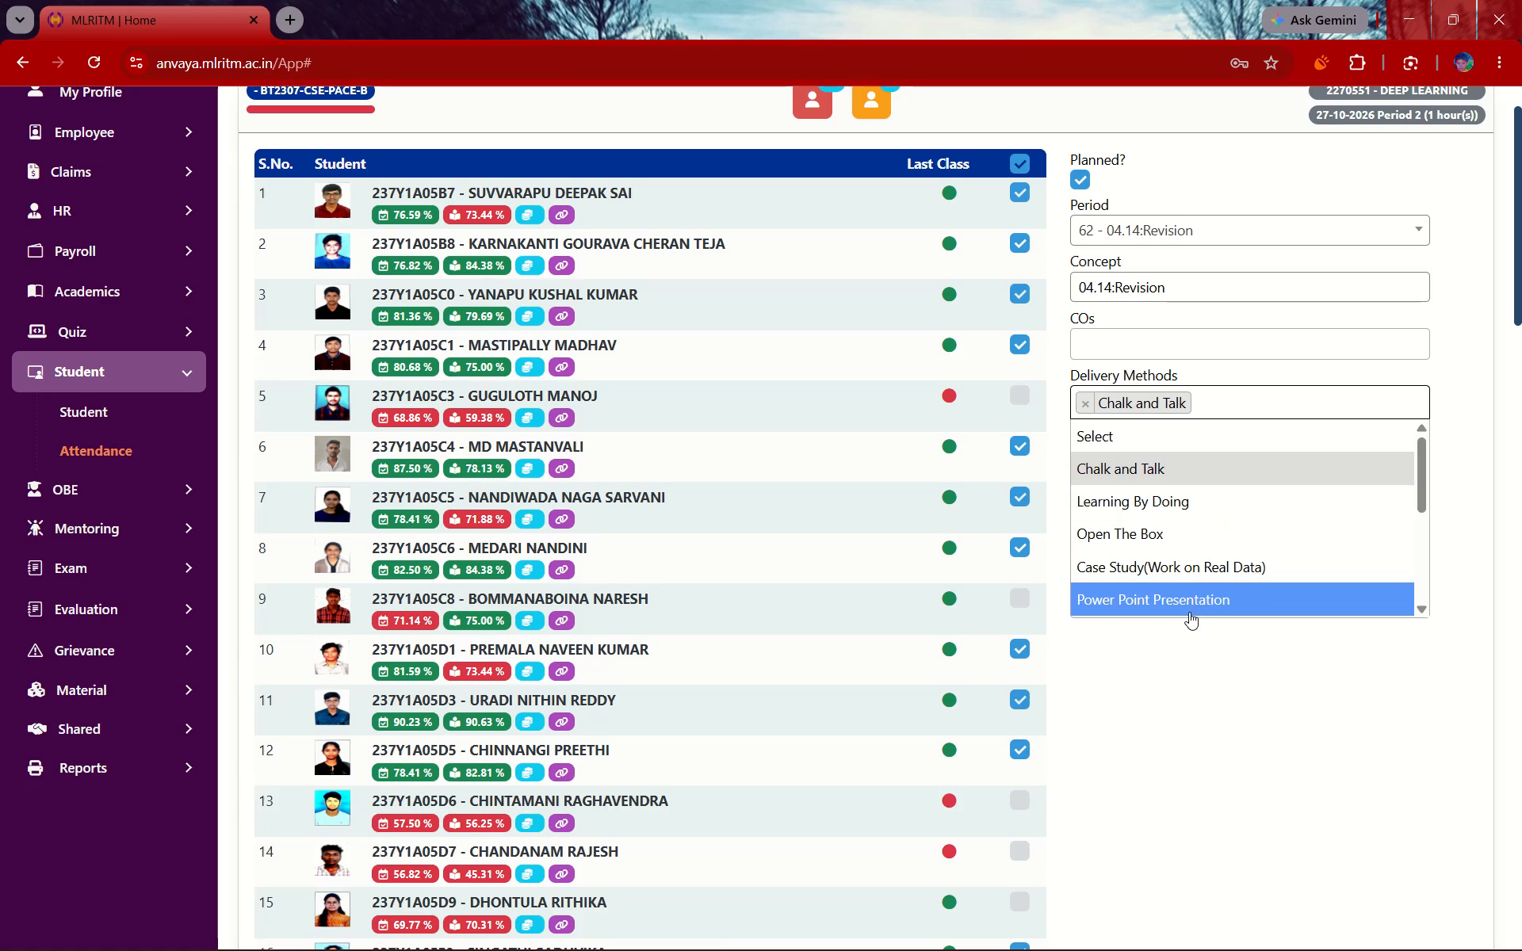
left_click(1189, 612)
Assign CO-5 as the course outcome for the class.
left_click(1153, 343)
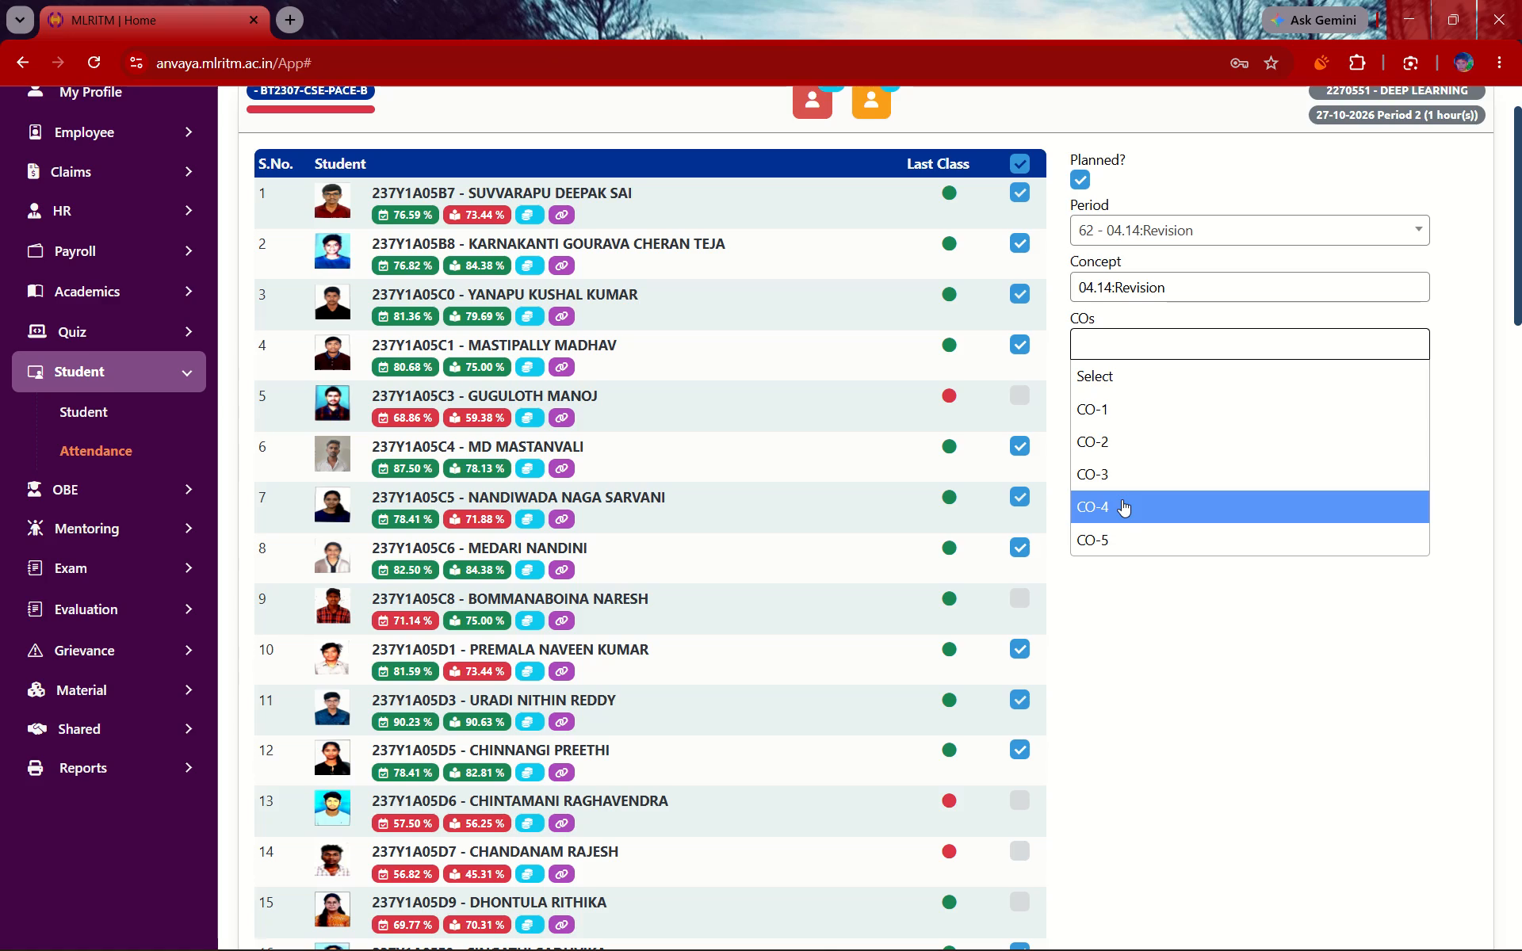
left_click(1115, 525)
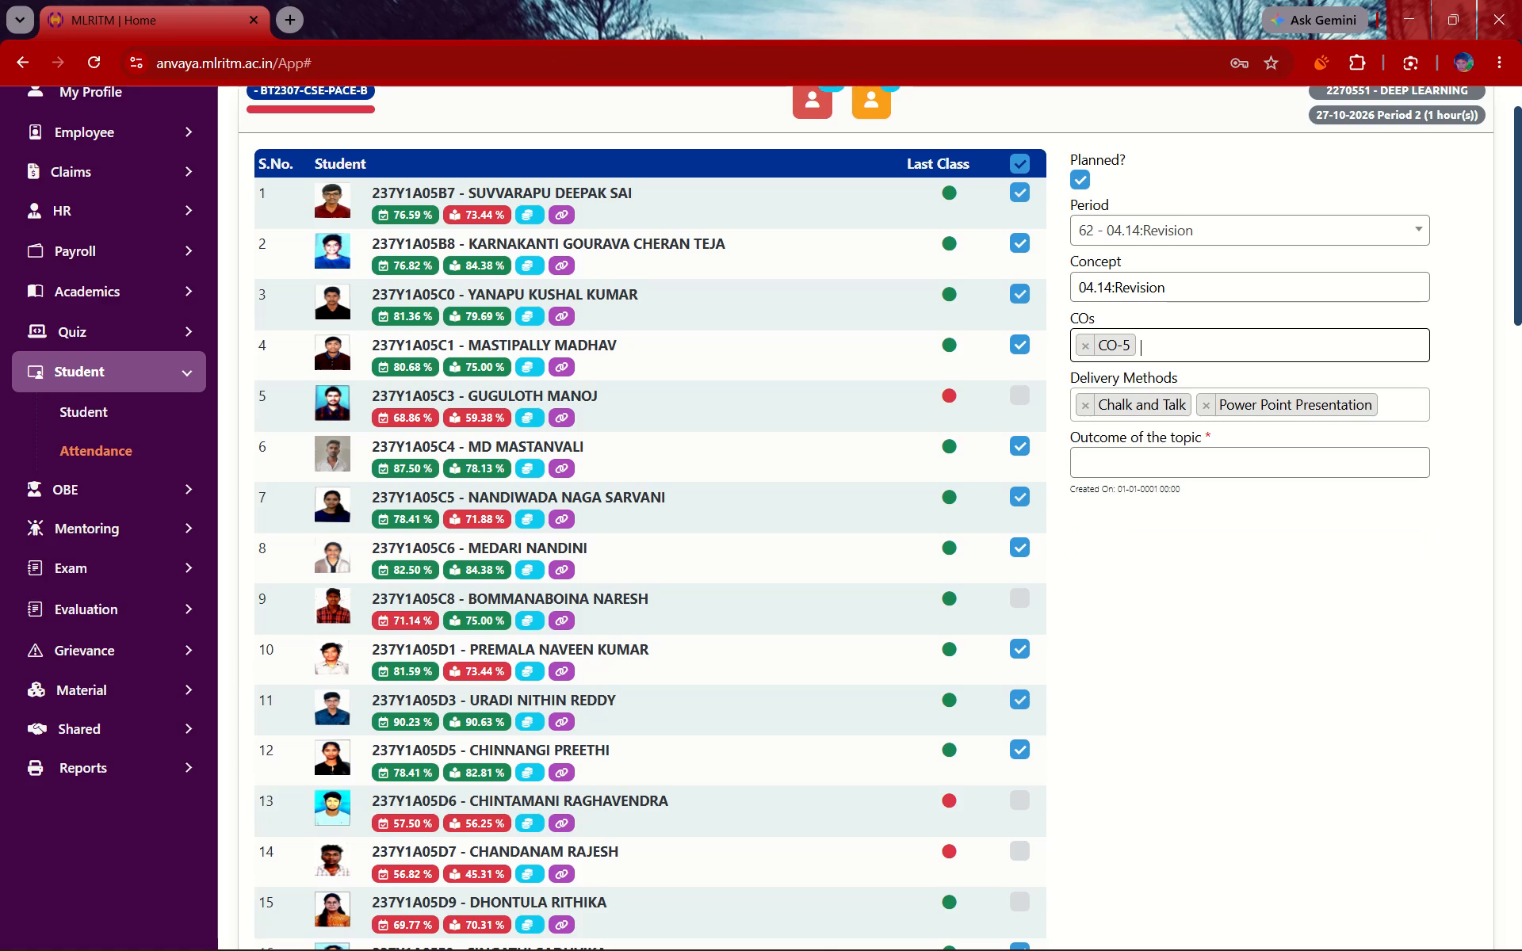
Enter "Students able to understand." as the outcome of the topic.
left_click(1122, 460)
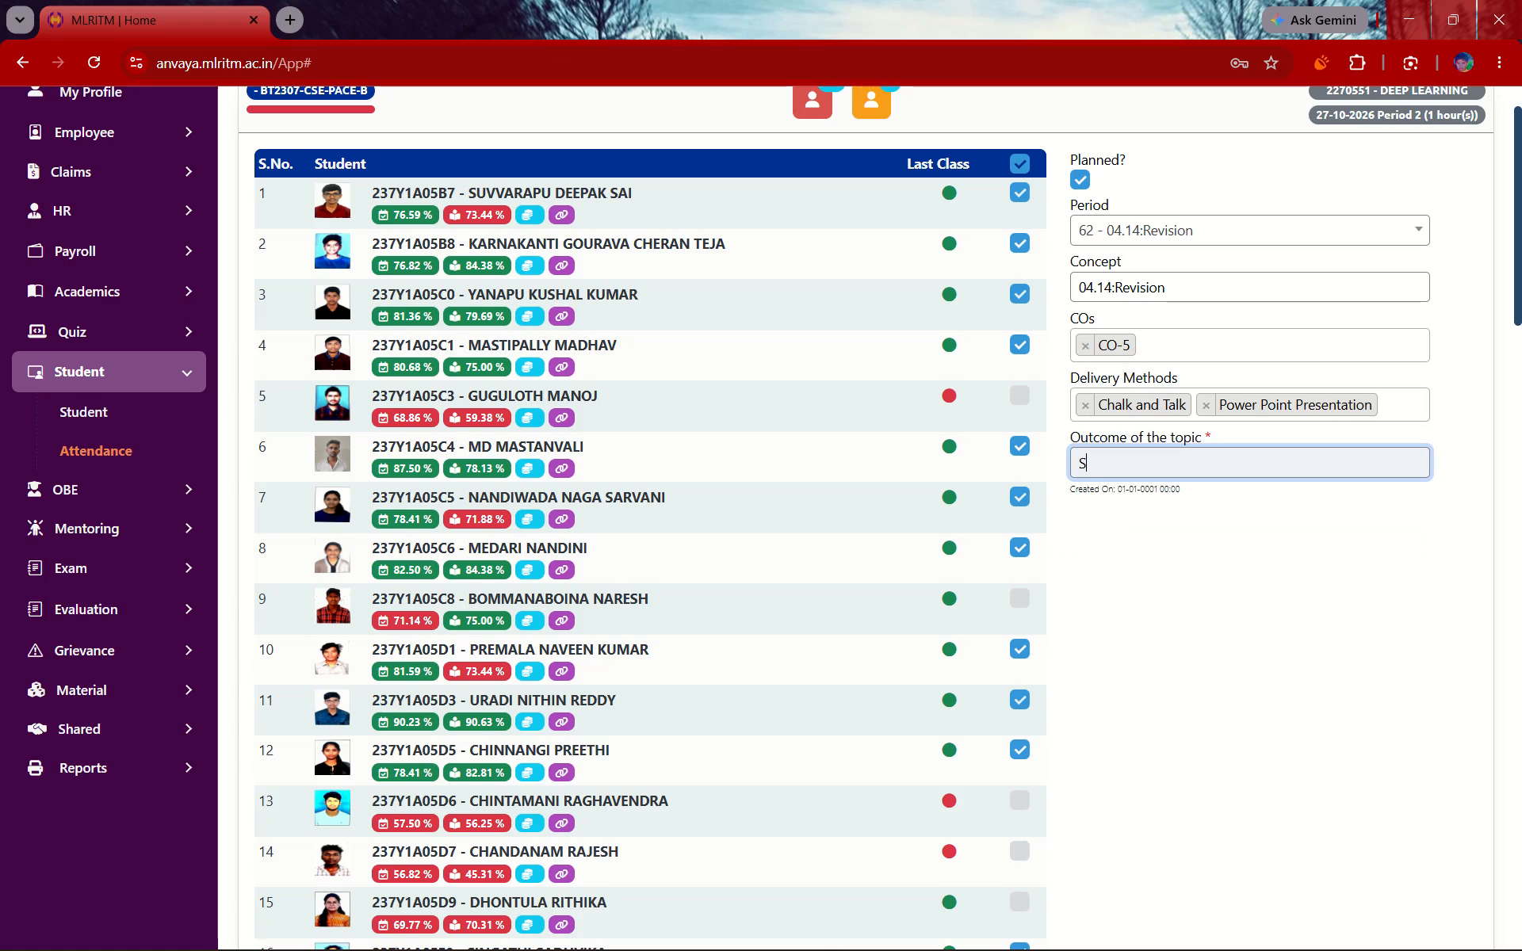
type("tudents able to inderstanf")
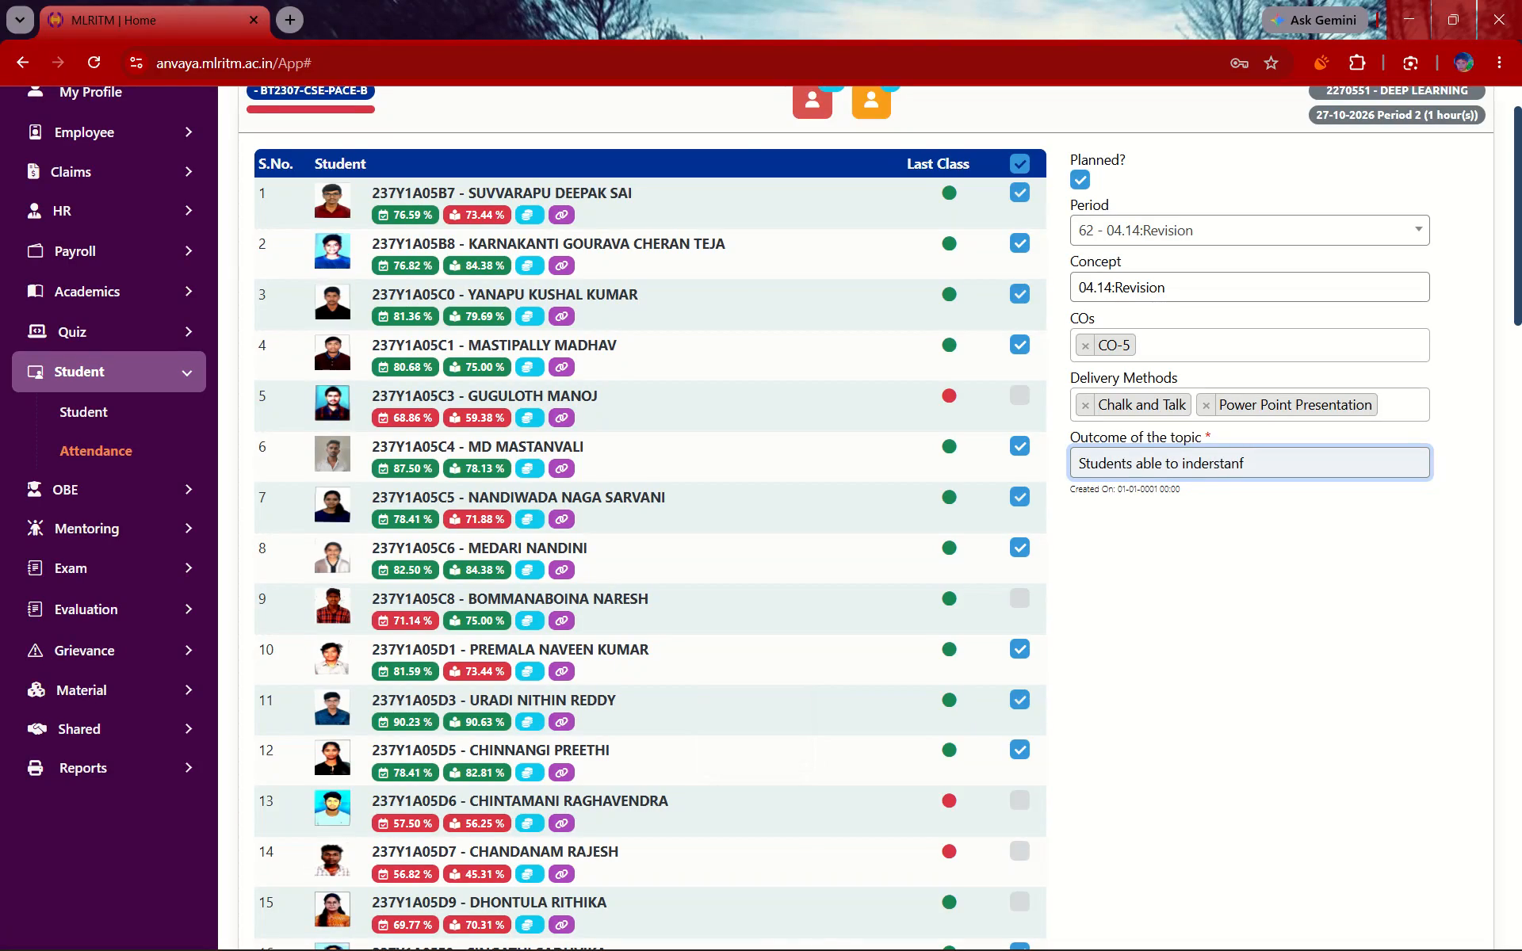
key("BackSpace")
type("d.")
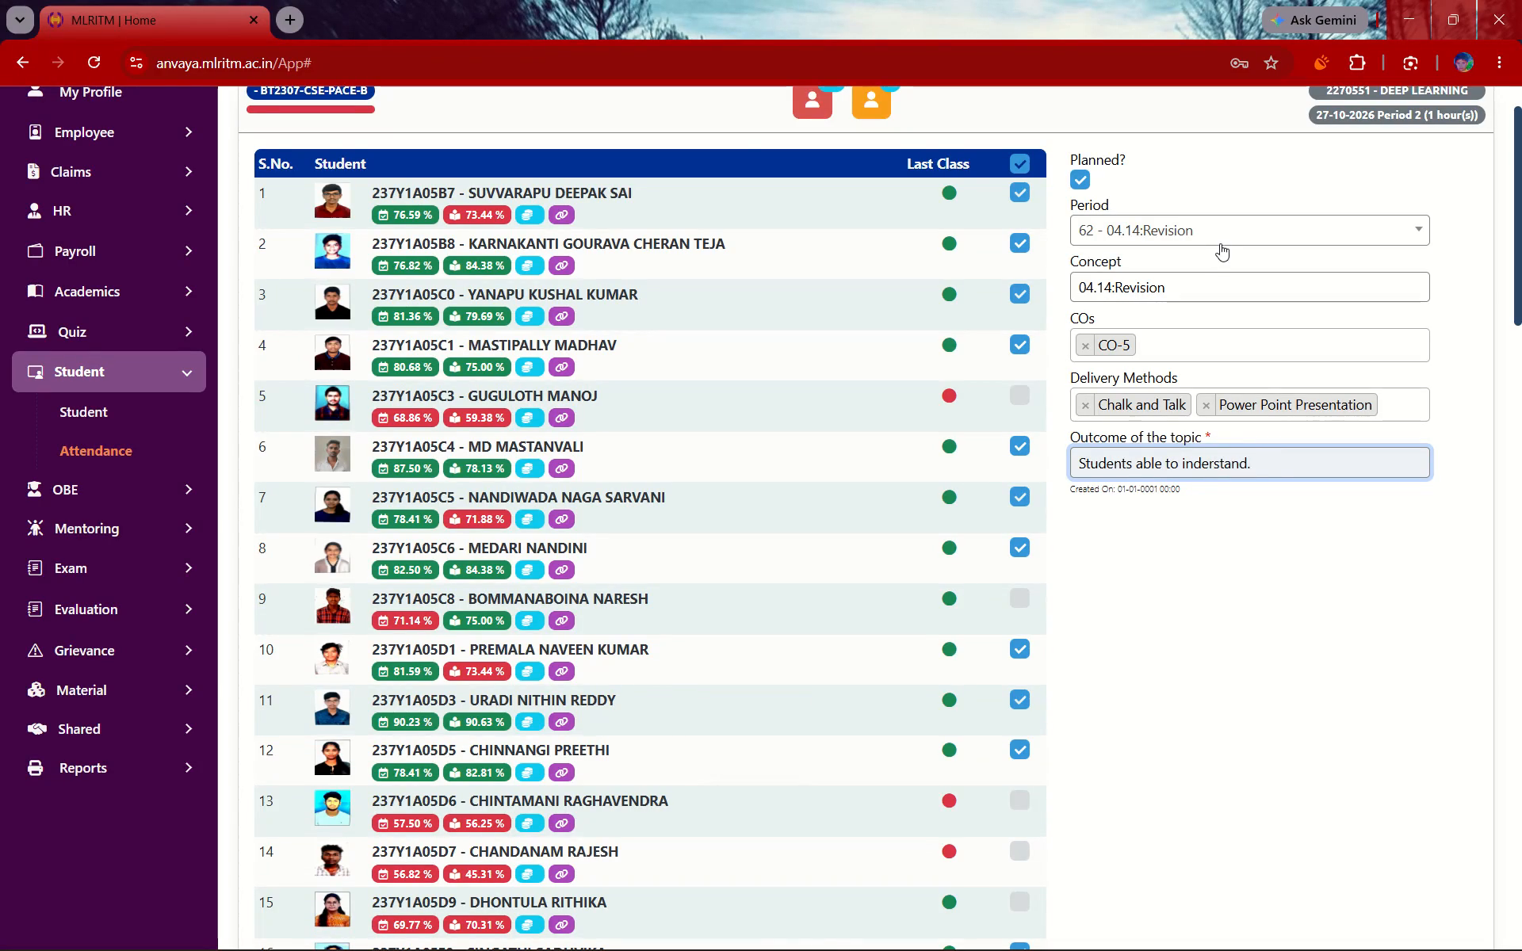
key("BackSpace")
key("BackSpace")
key("BackSpace")
key("BackSpace")
key("BackSpace")
key("BackSpace")
key("BackSpace")
key("BackSpace")
key("BackSpace")
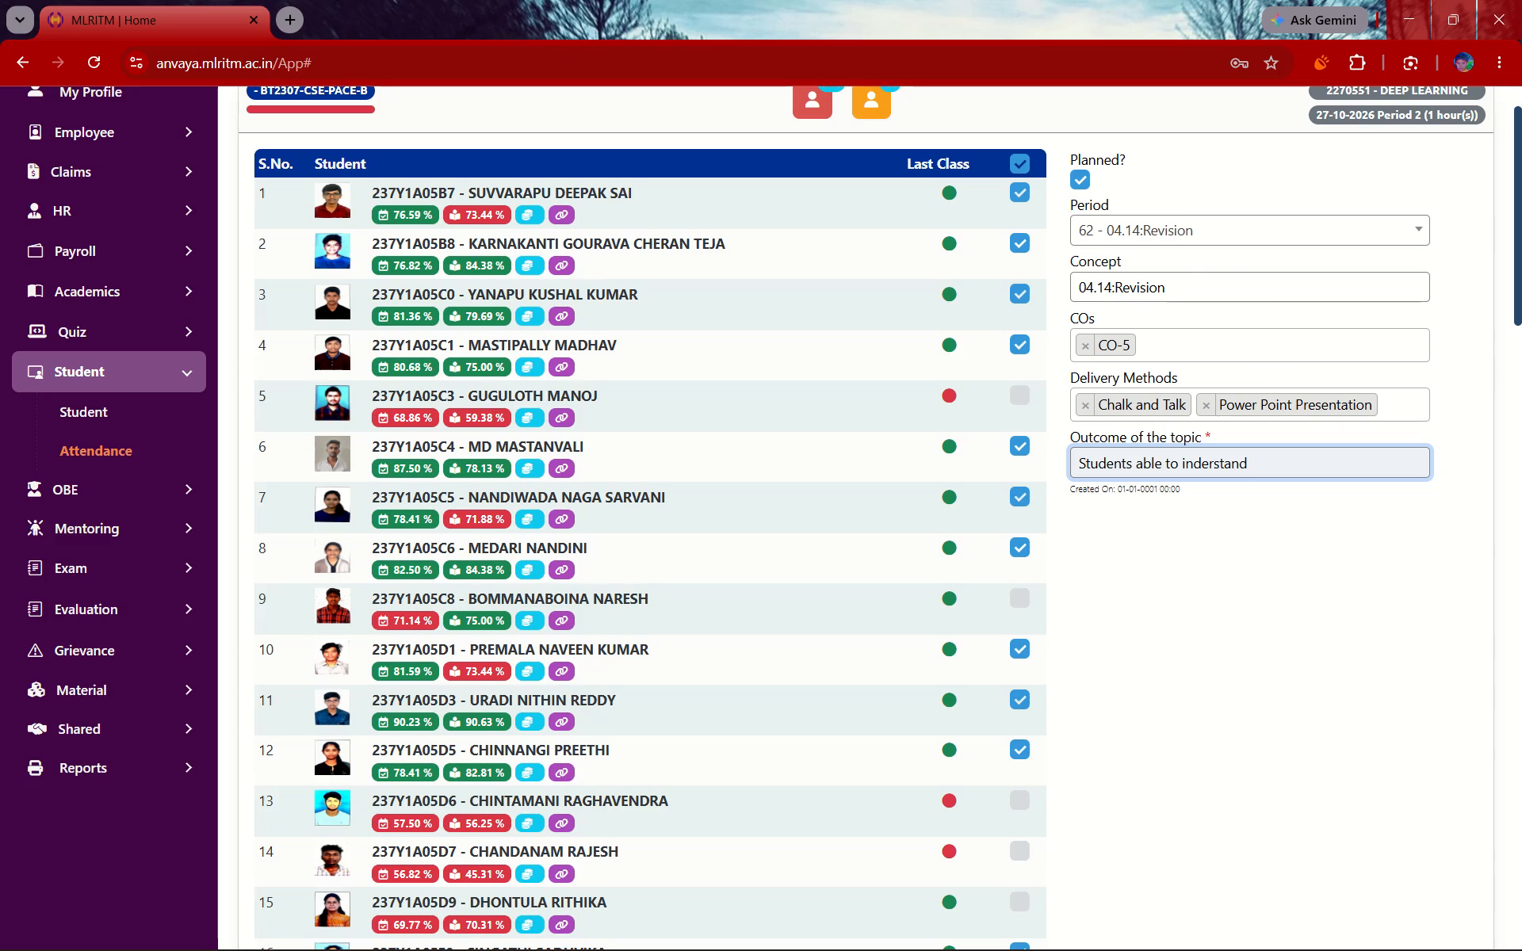
key("BackSpace")
key("BackSpace")
type("understand")
key("period")
Change the planned period to 63 - 05.00:Optimization for Train Deep Models.
scroll(1444, 558, "right", 1)
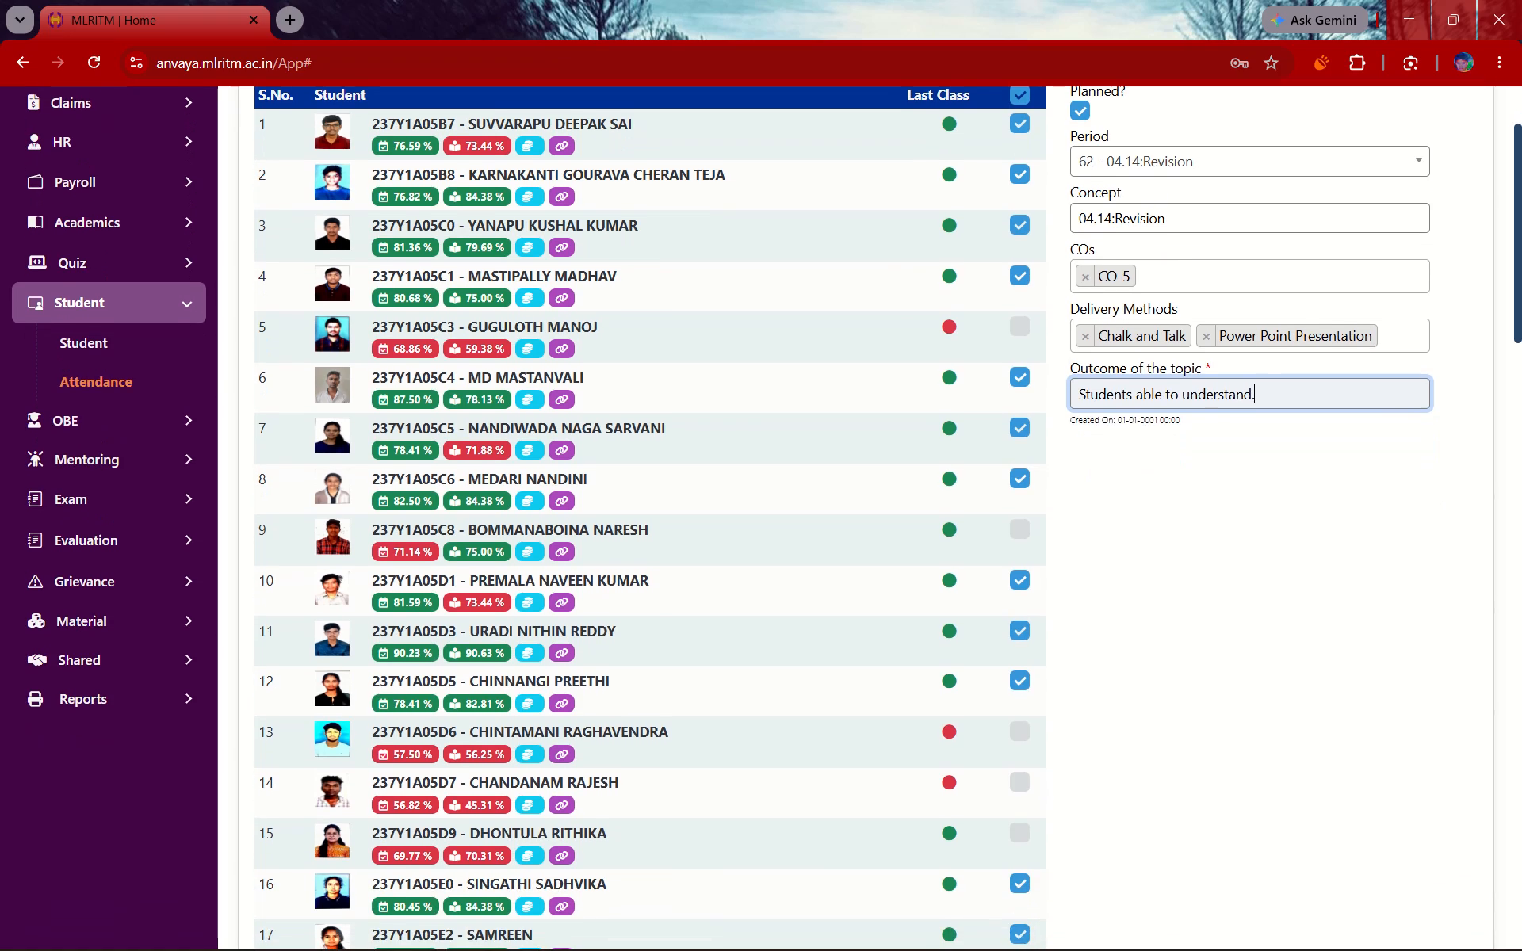
scroll(1444, 558, "right", 1)
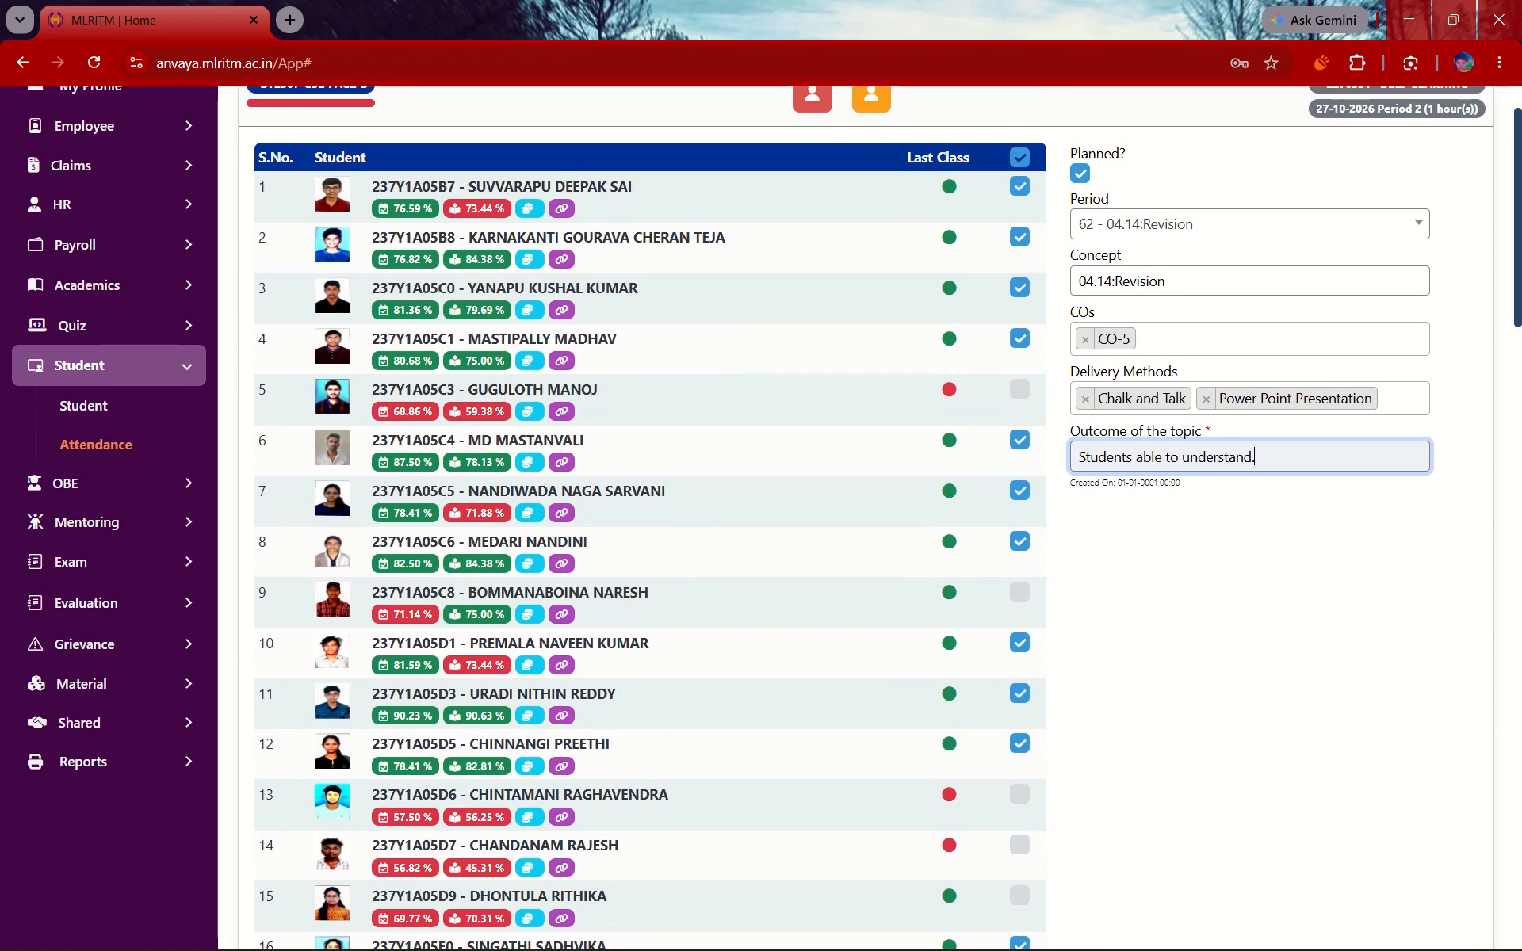
scroll(1444, 558, "right", 1)
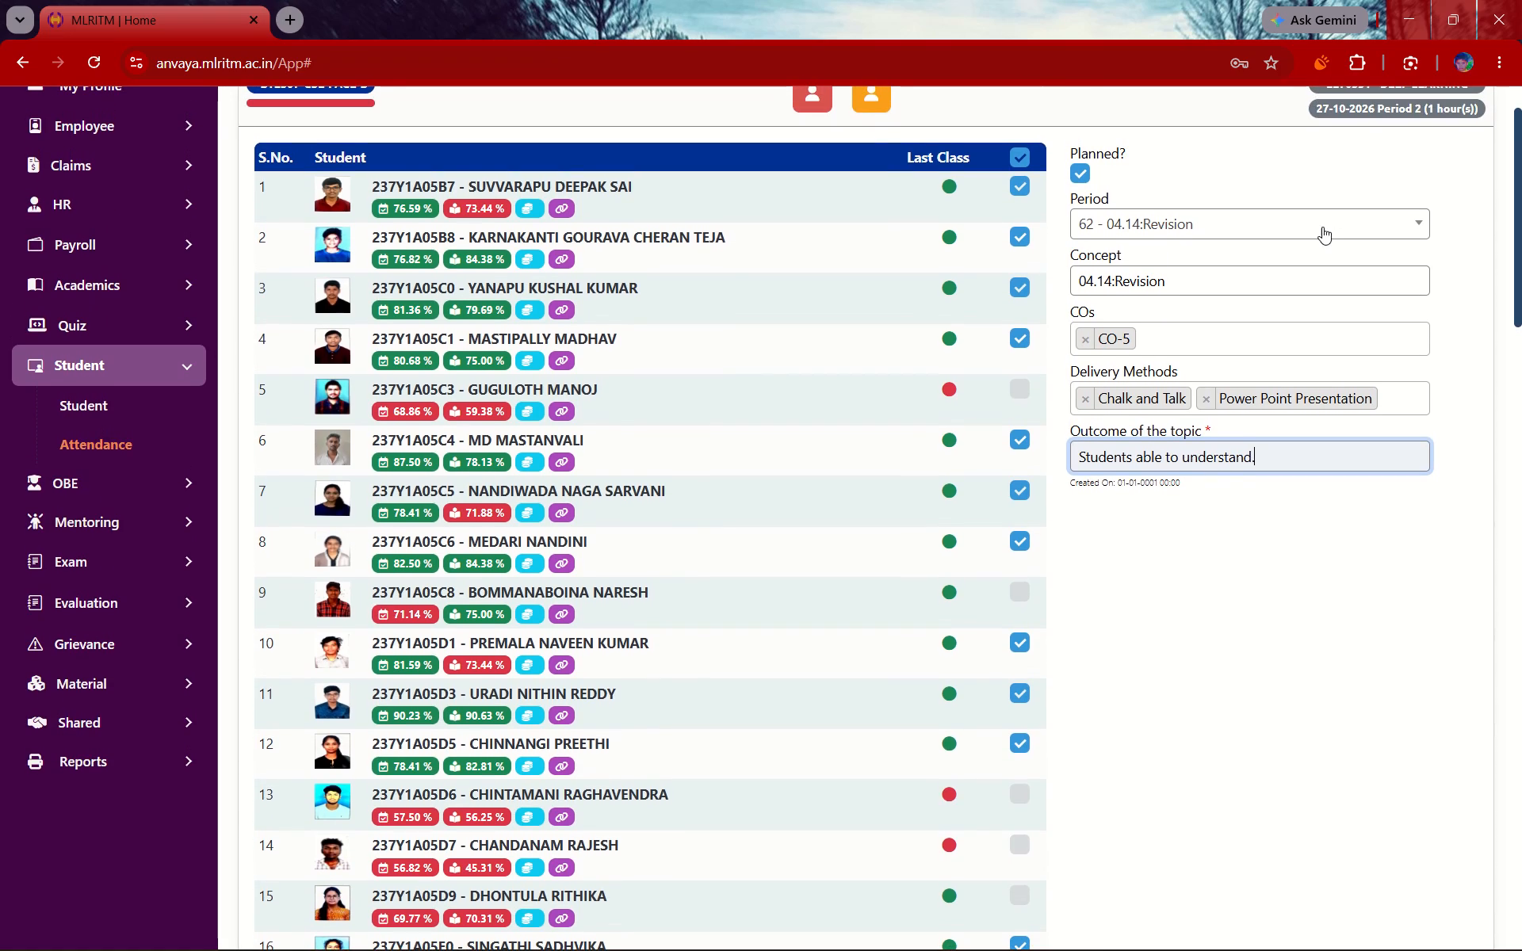
left_click(1321, 227)
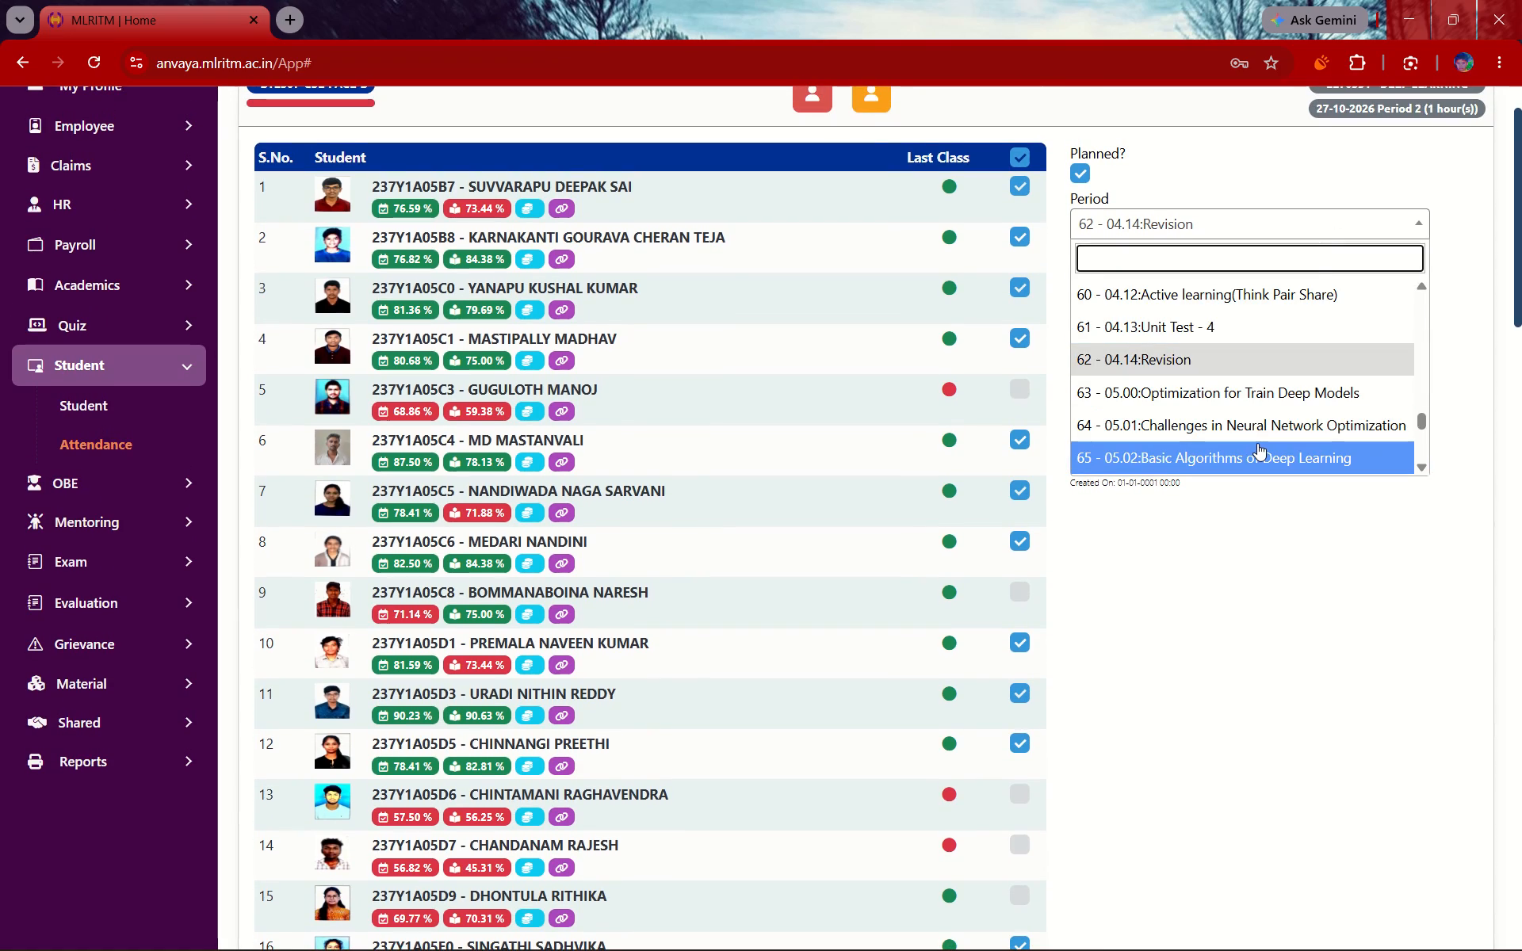
scroll(1257, 443, "down", 2)
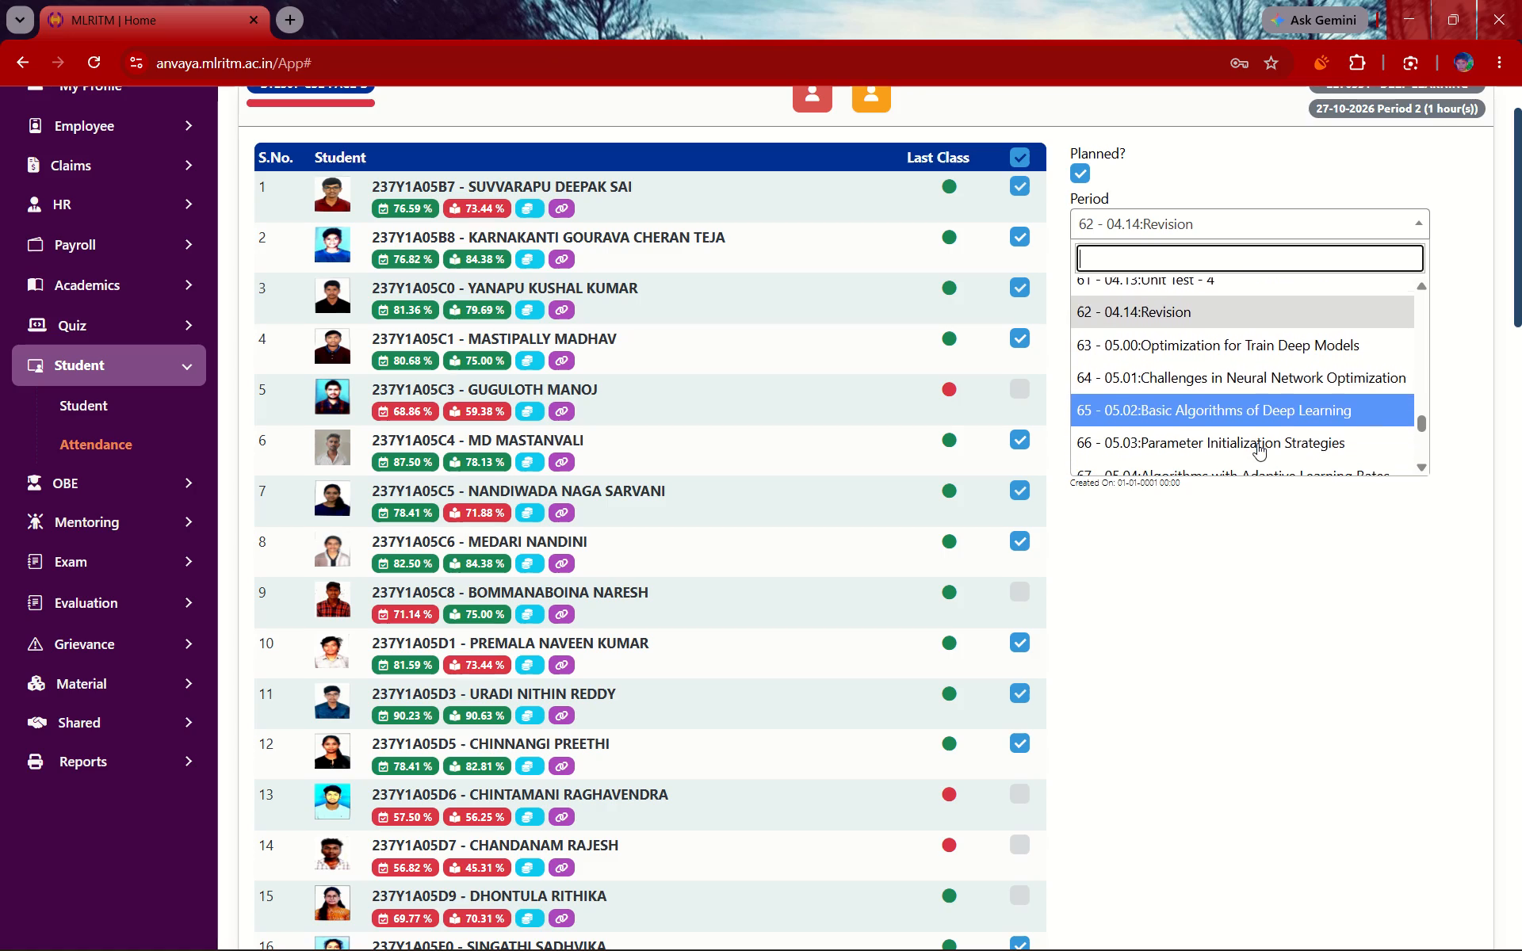
scroll(1257, 443, "down", 3)
scroll(1257, 443, "right", 1)
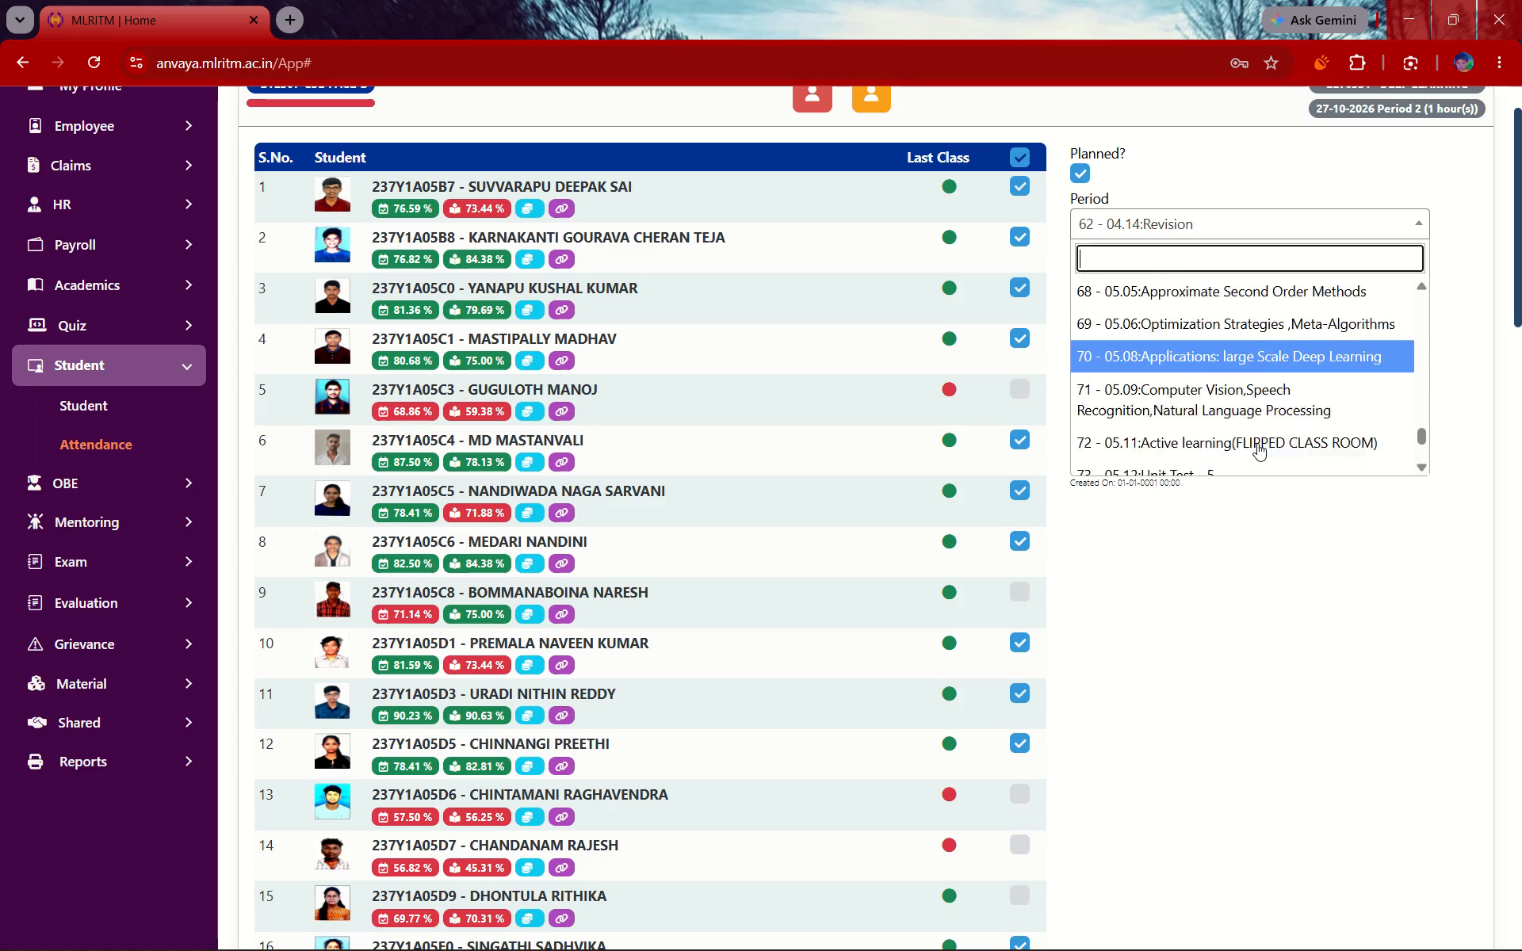
scroll(1257, 443, "right", 2)
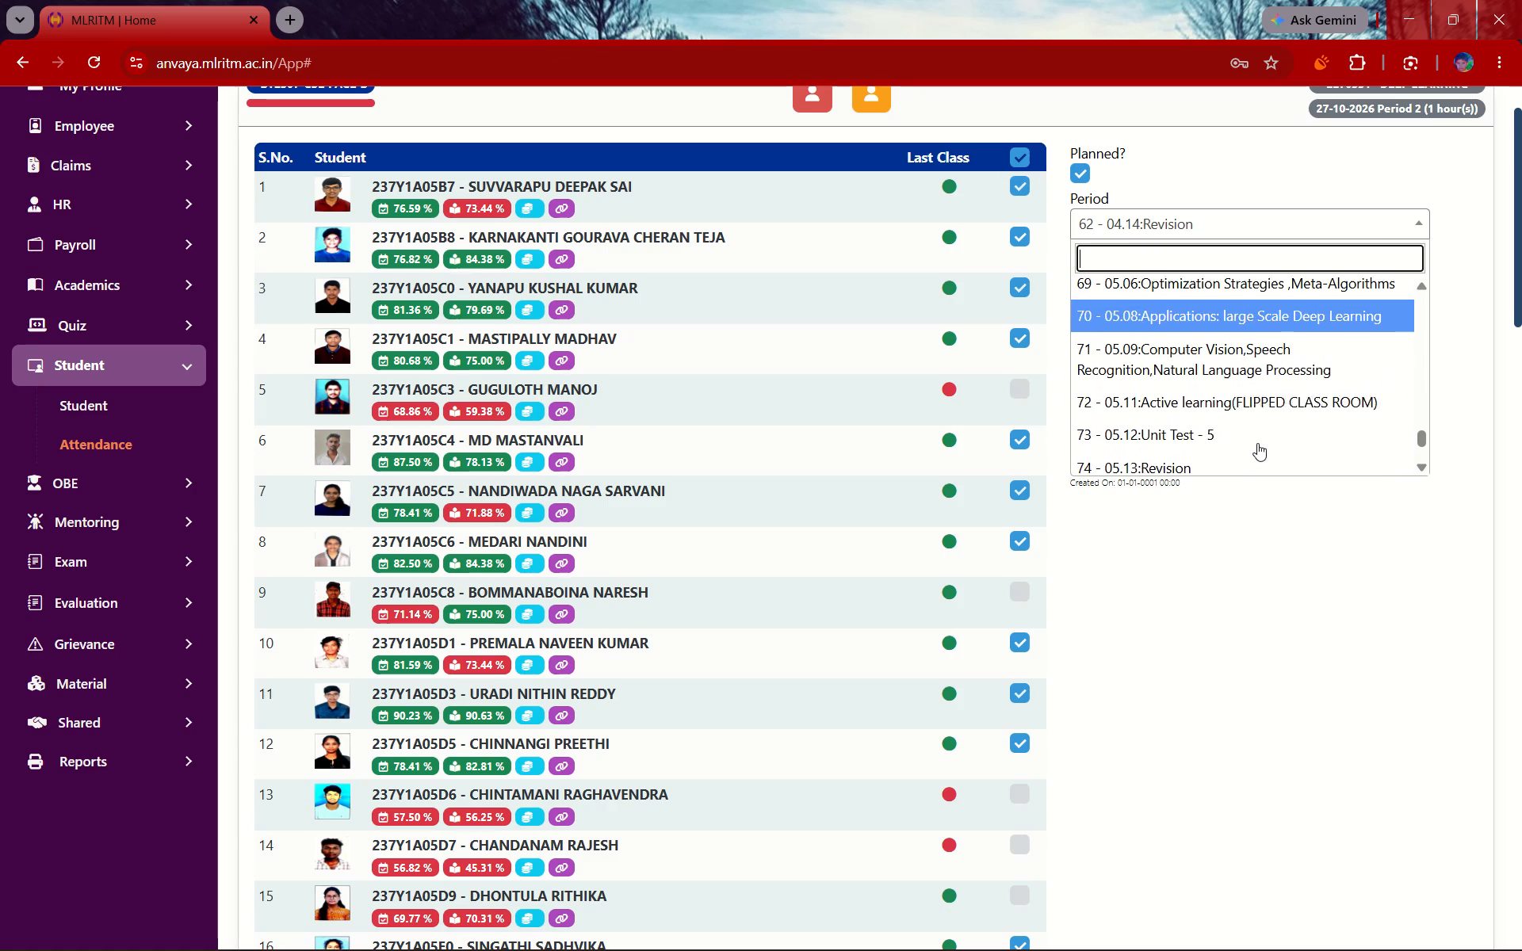
scroll(1257, 443, "right", 2)
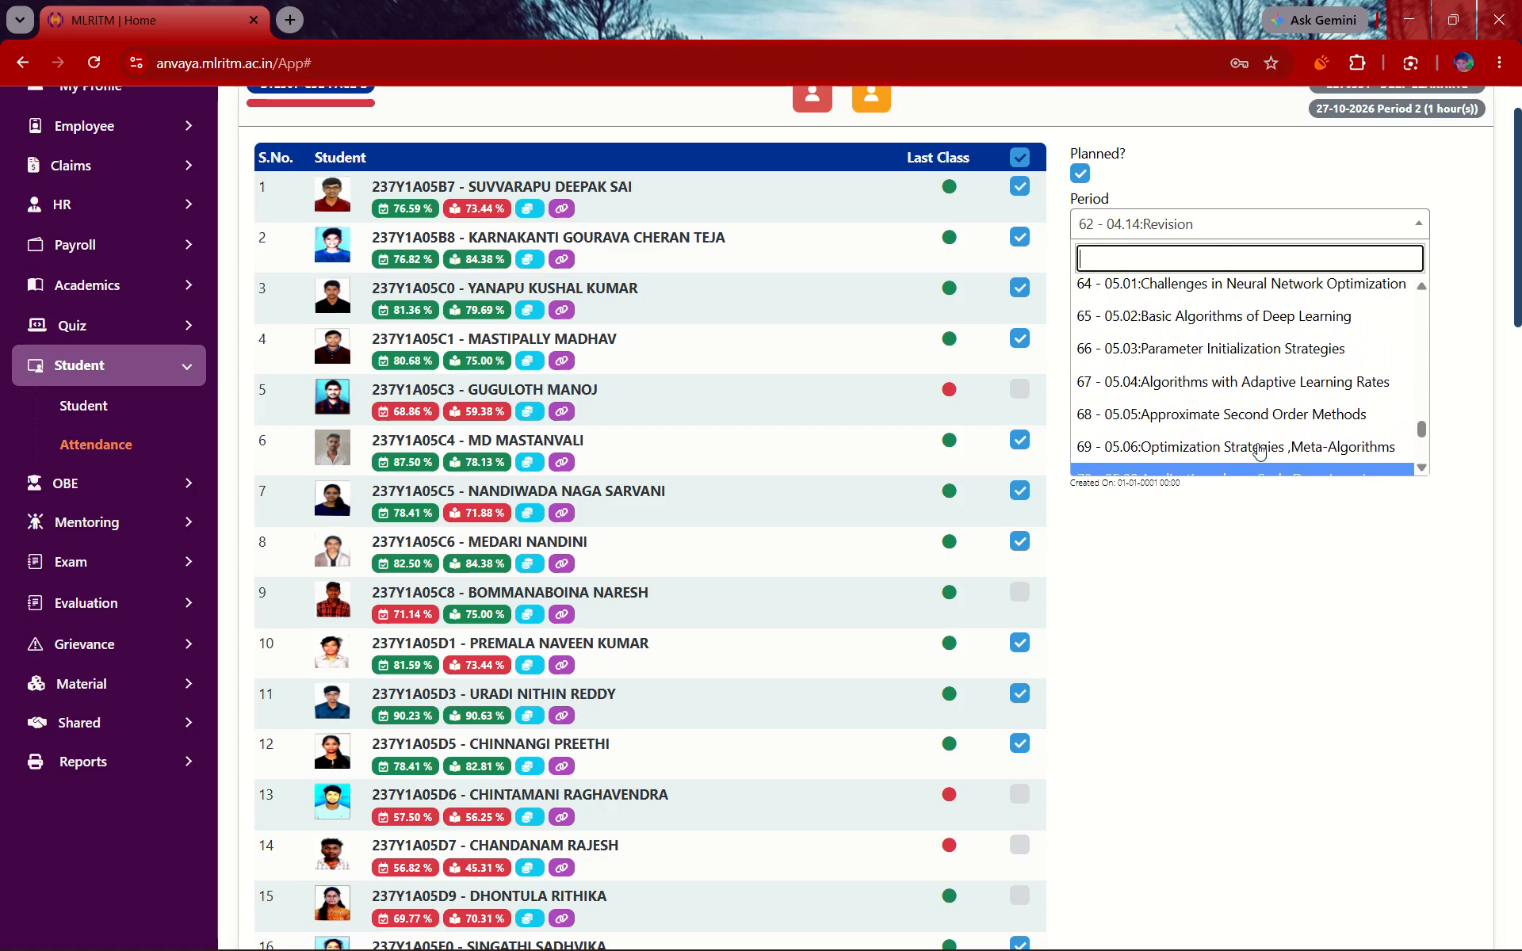
scroll(1257, 443, "right", 1)
scroll(1226, 296, "up", 1)
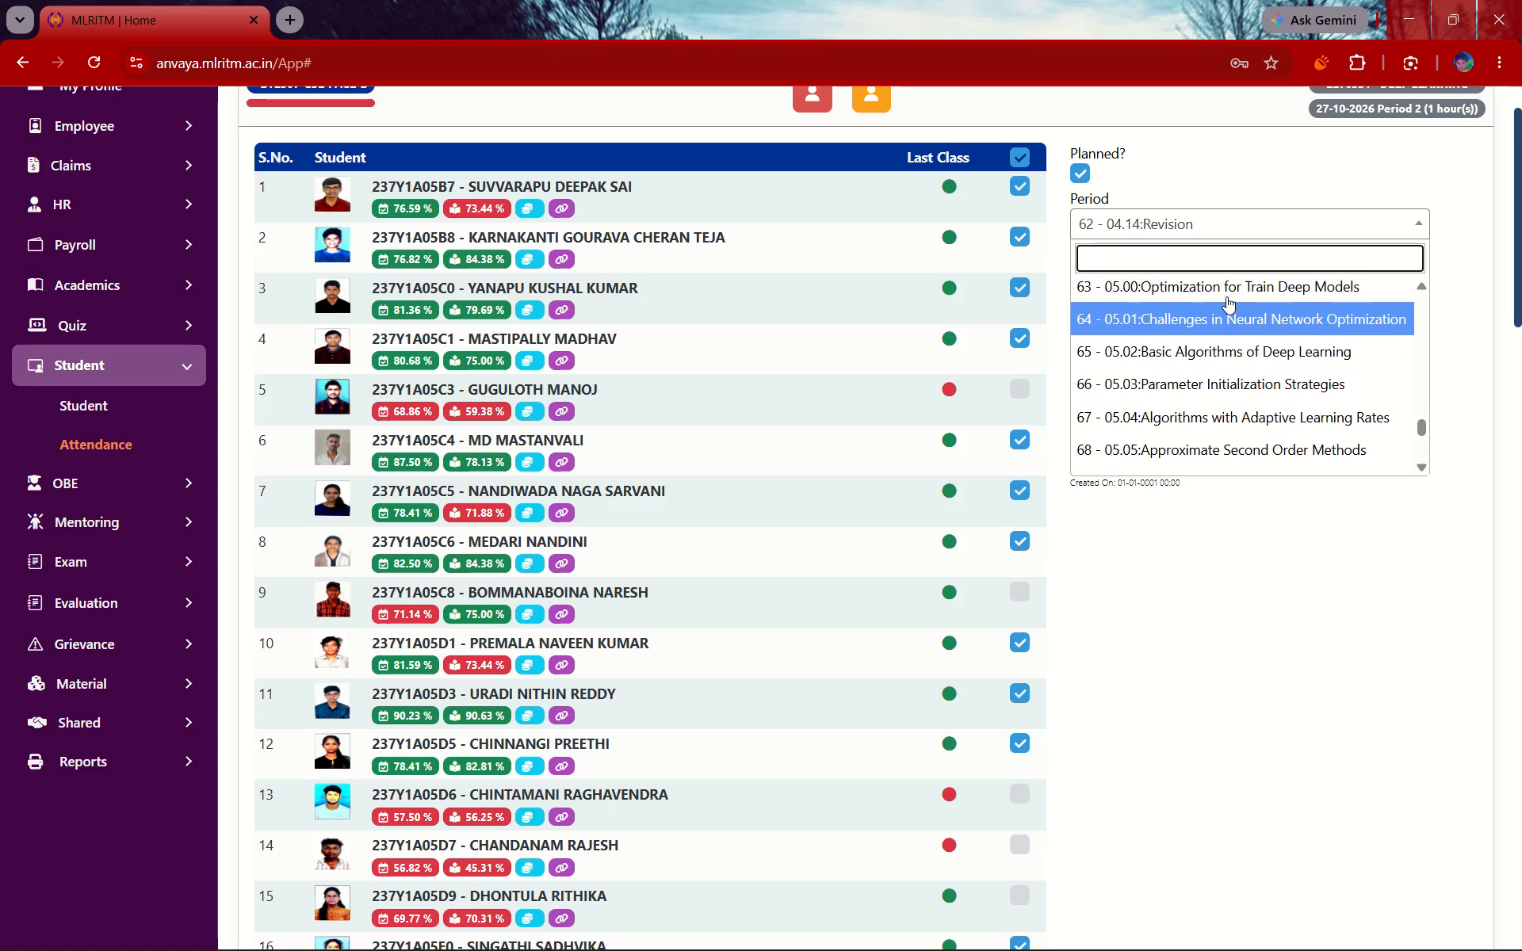
scroll(1226, 296, "up", 1)
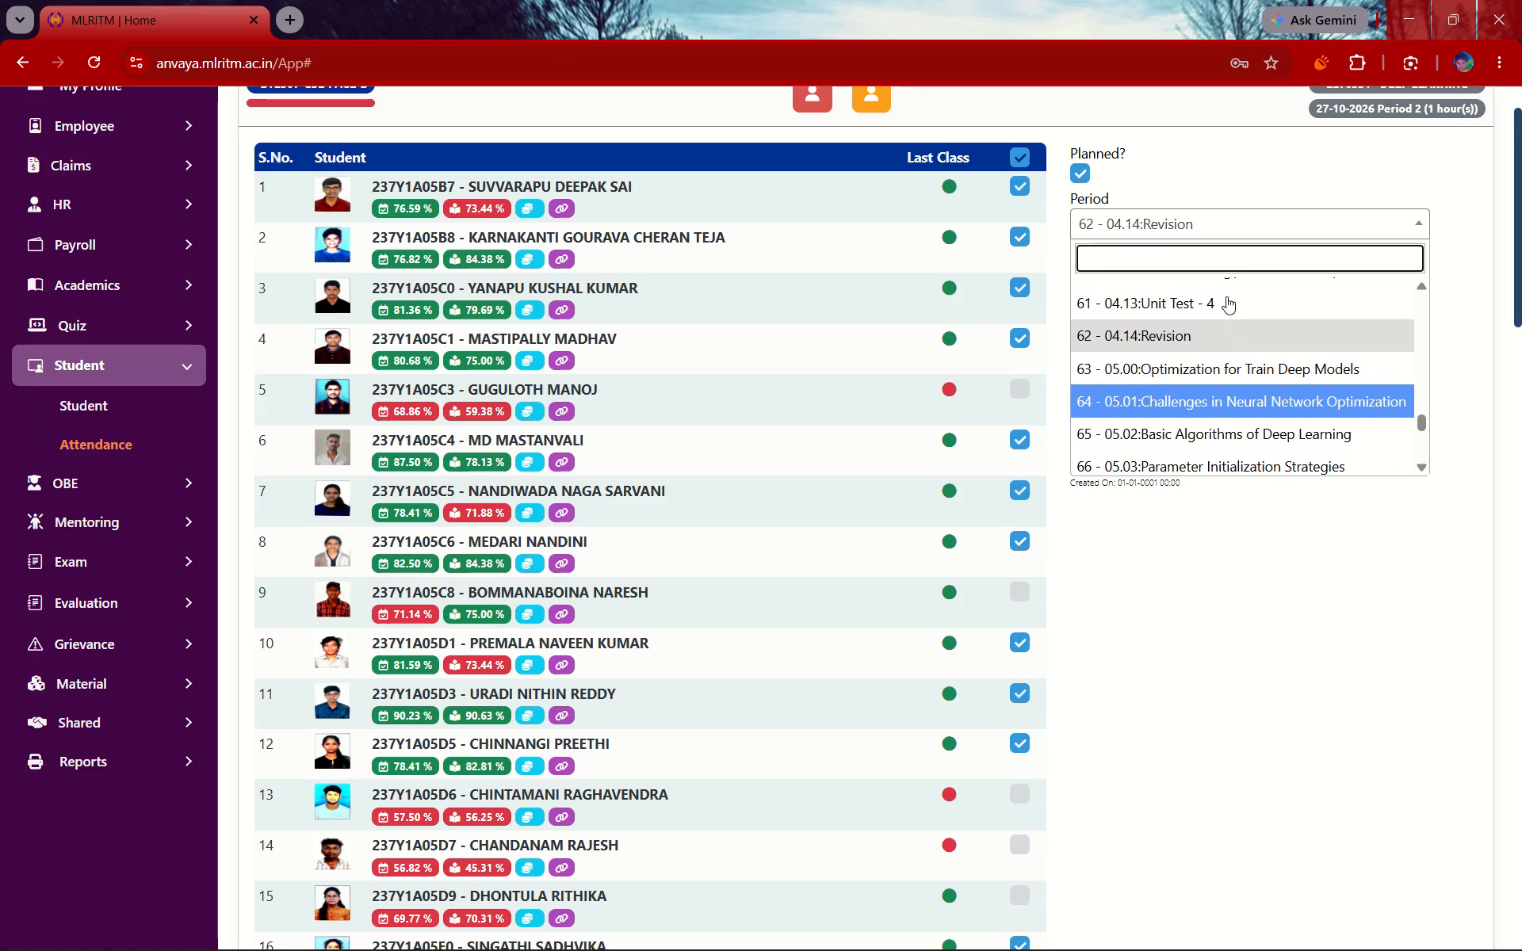
scroll(1226, 296, "up", 1)
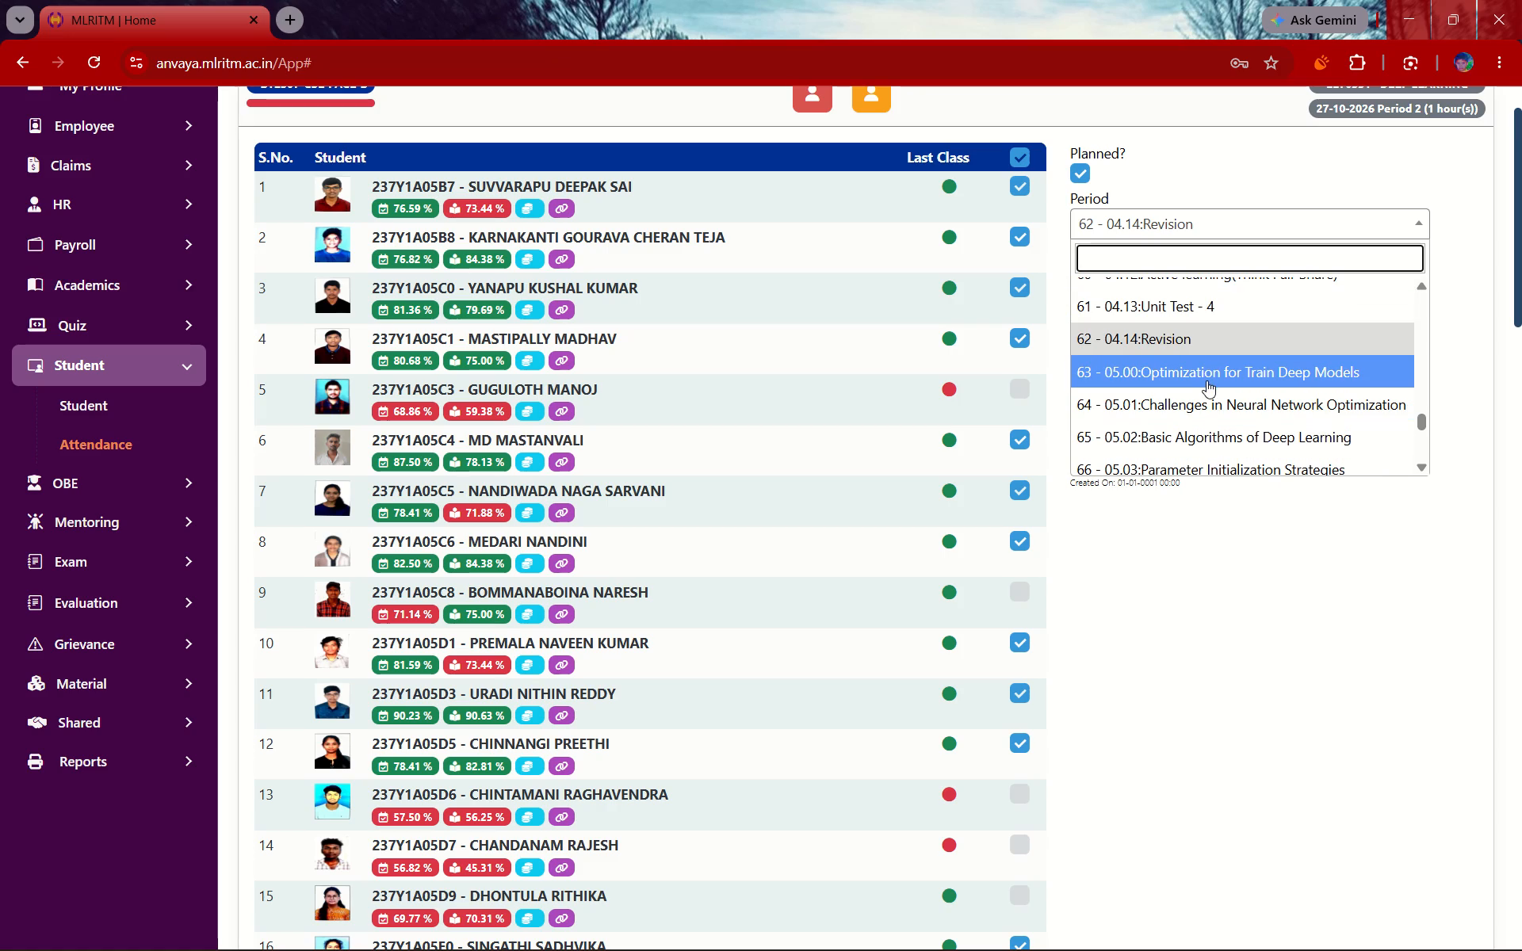
left_click(1207, 380)
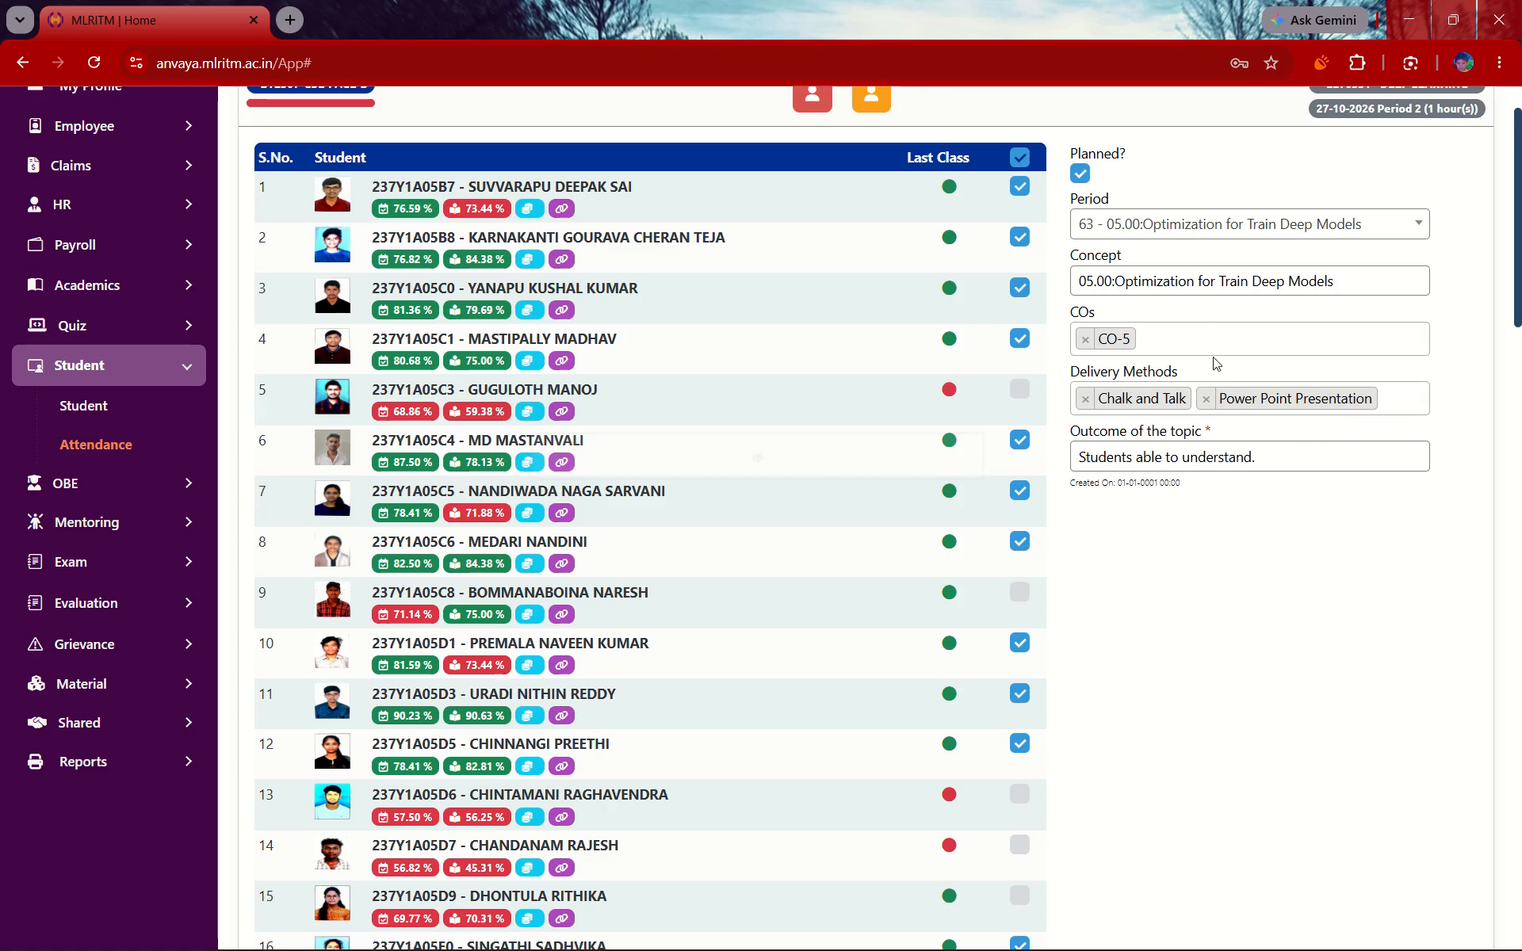
Change the planned period to 62 - 04.14:Revision.
left_click(1278, 231)
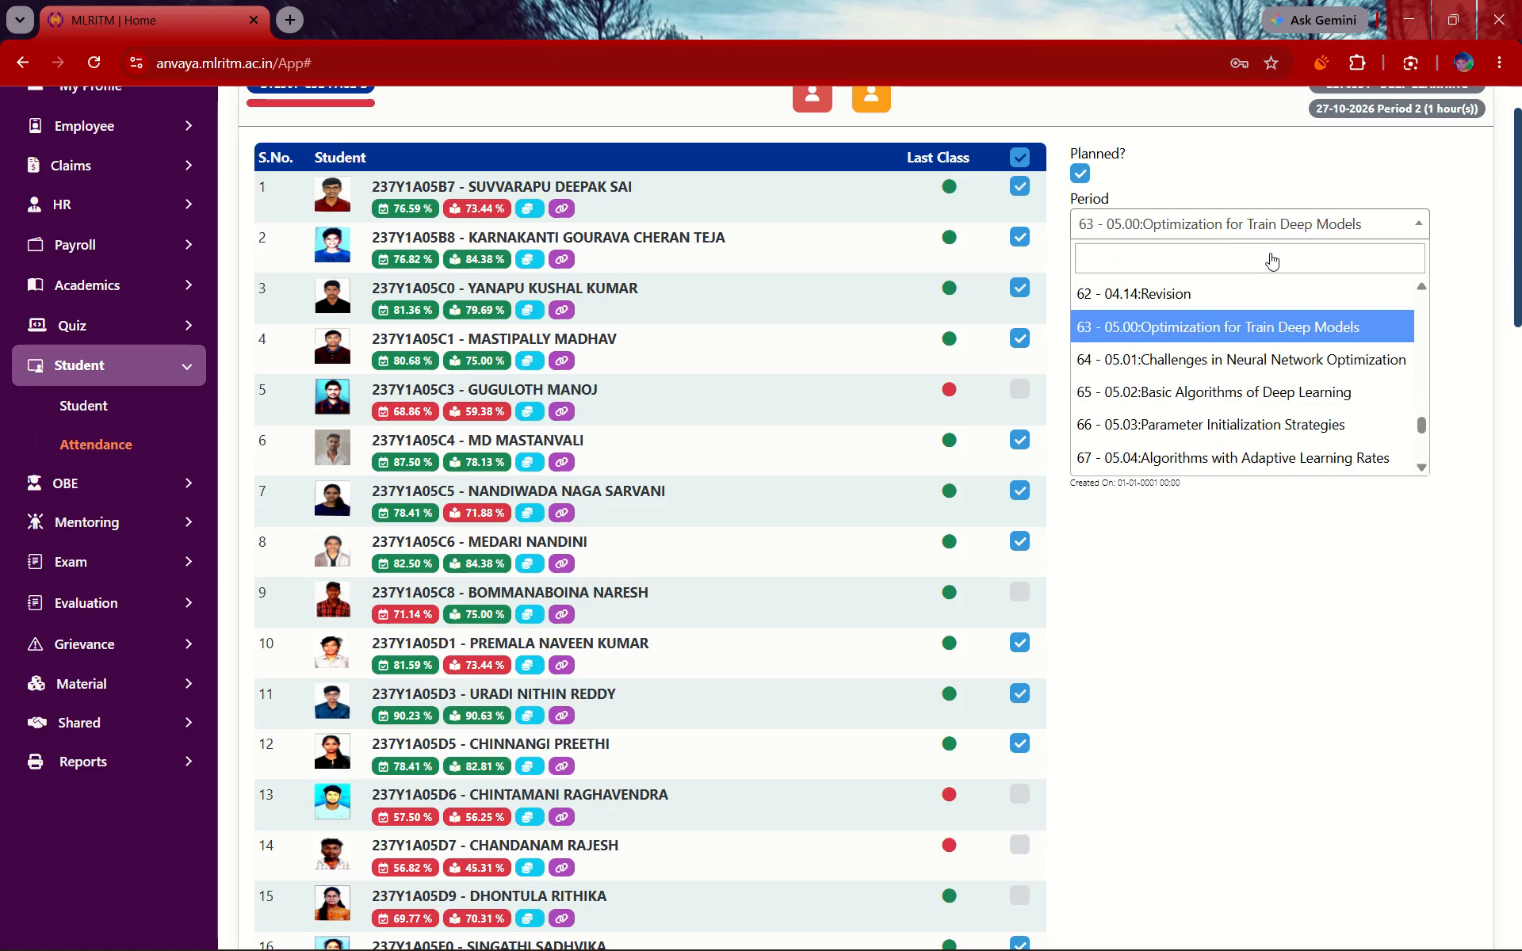
left_click(1226, 318)
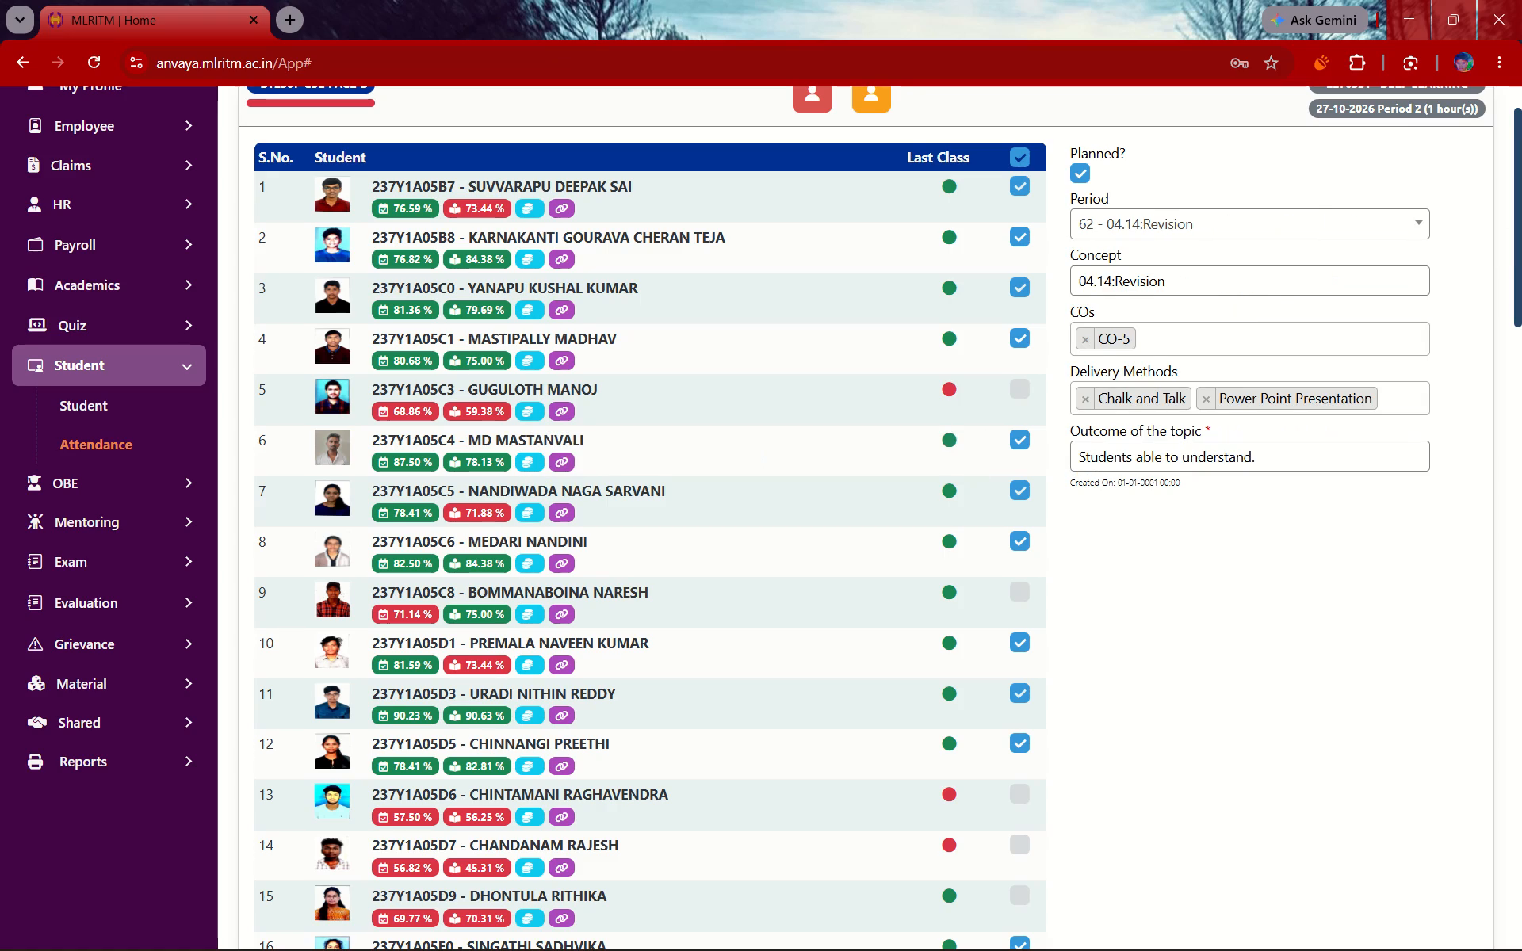
Submit the completed attendance for the Deep Learning class and confirm the submission.
scroll(1247, 563, "down", 4)
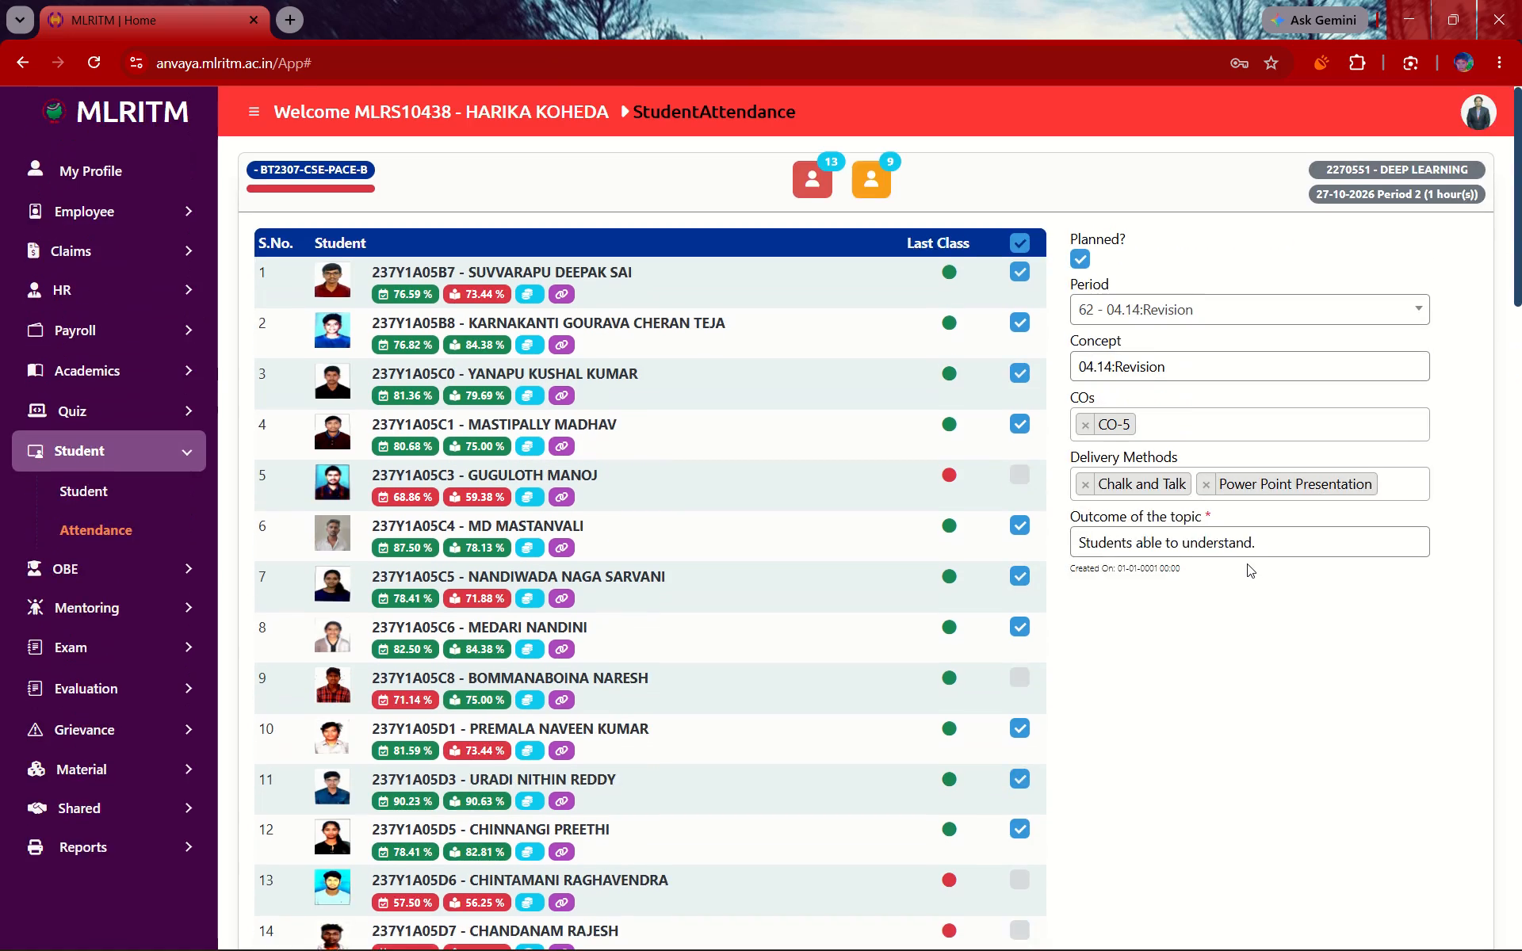
scroll(1247, 563, "down", 10)
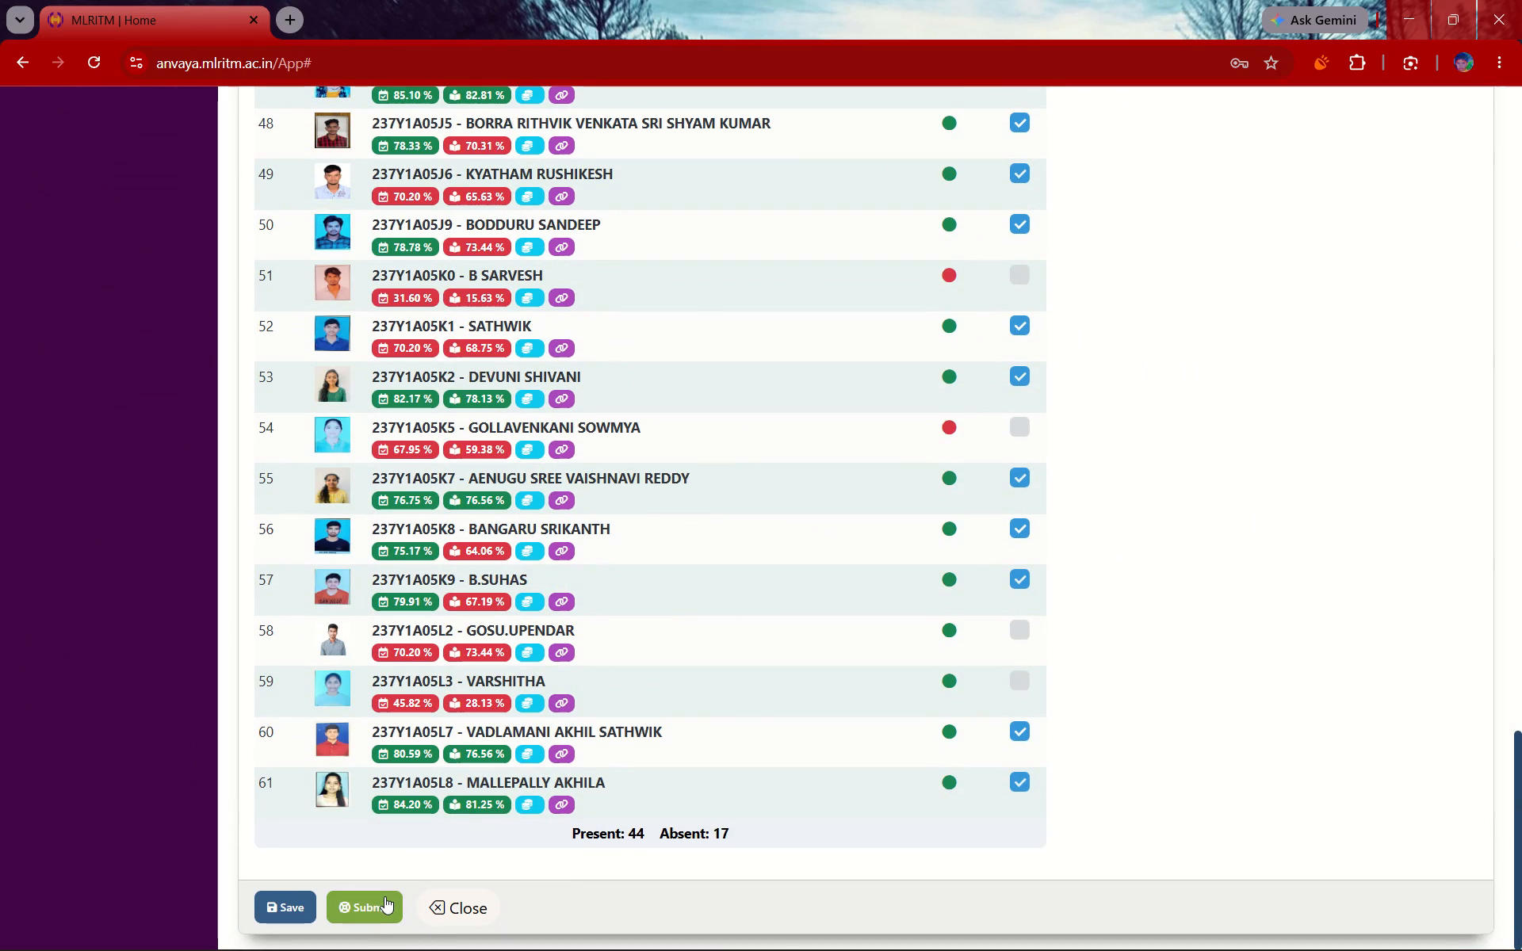
left_click(384, 896)
left_click(702, 663)
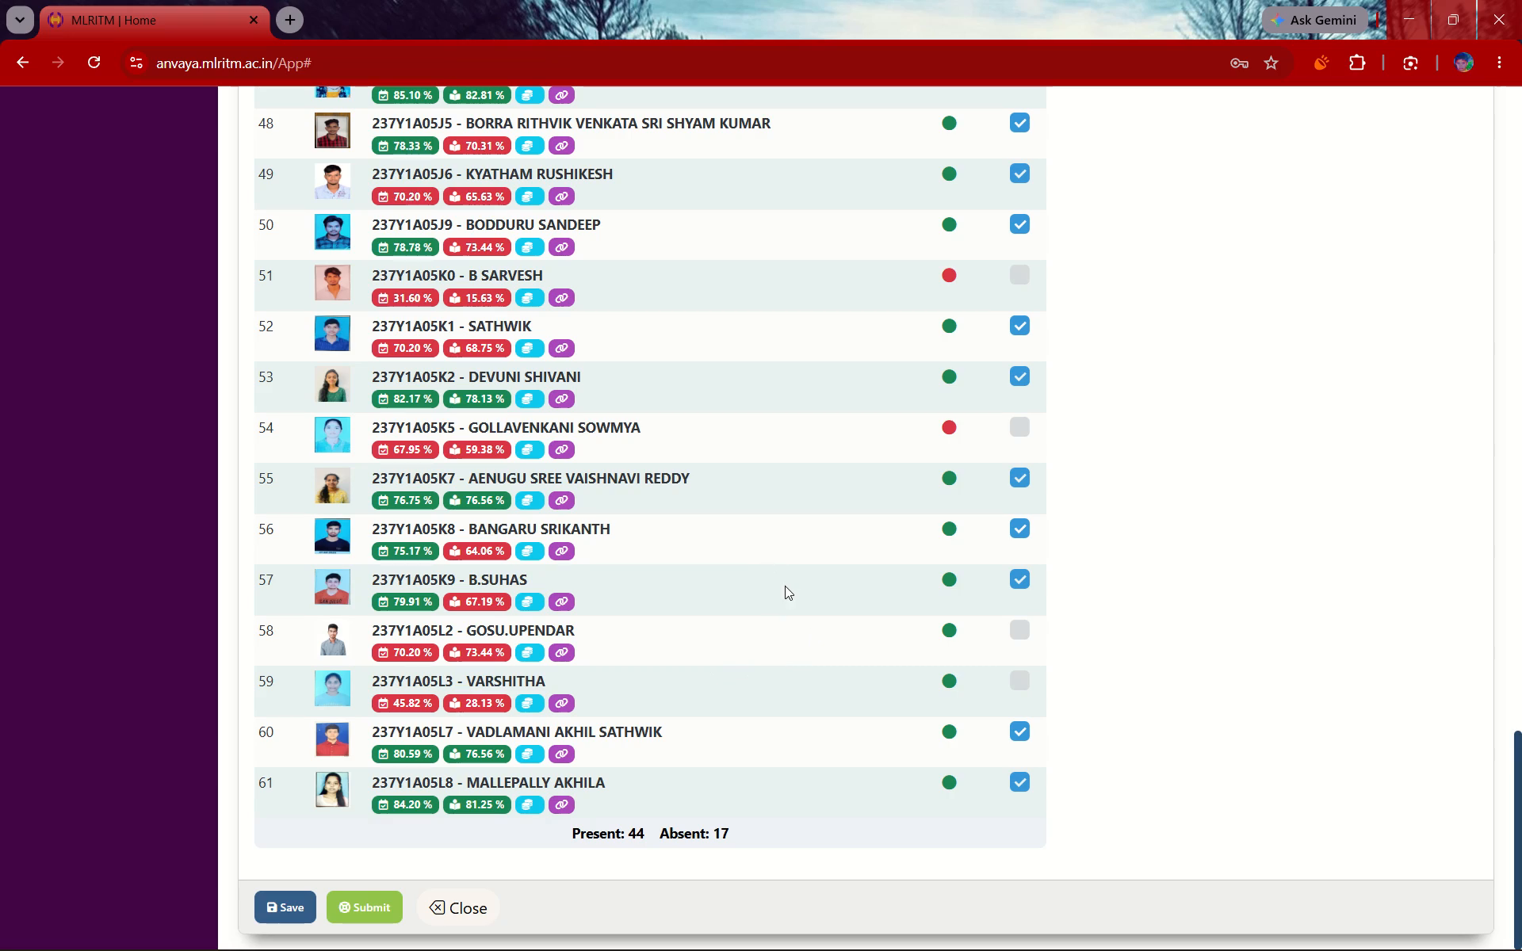
left_click(377, 895)
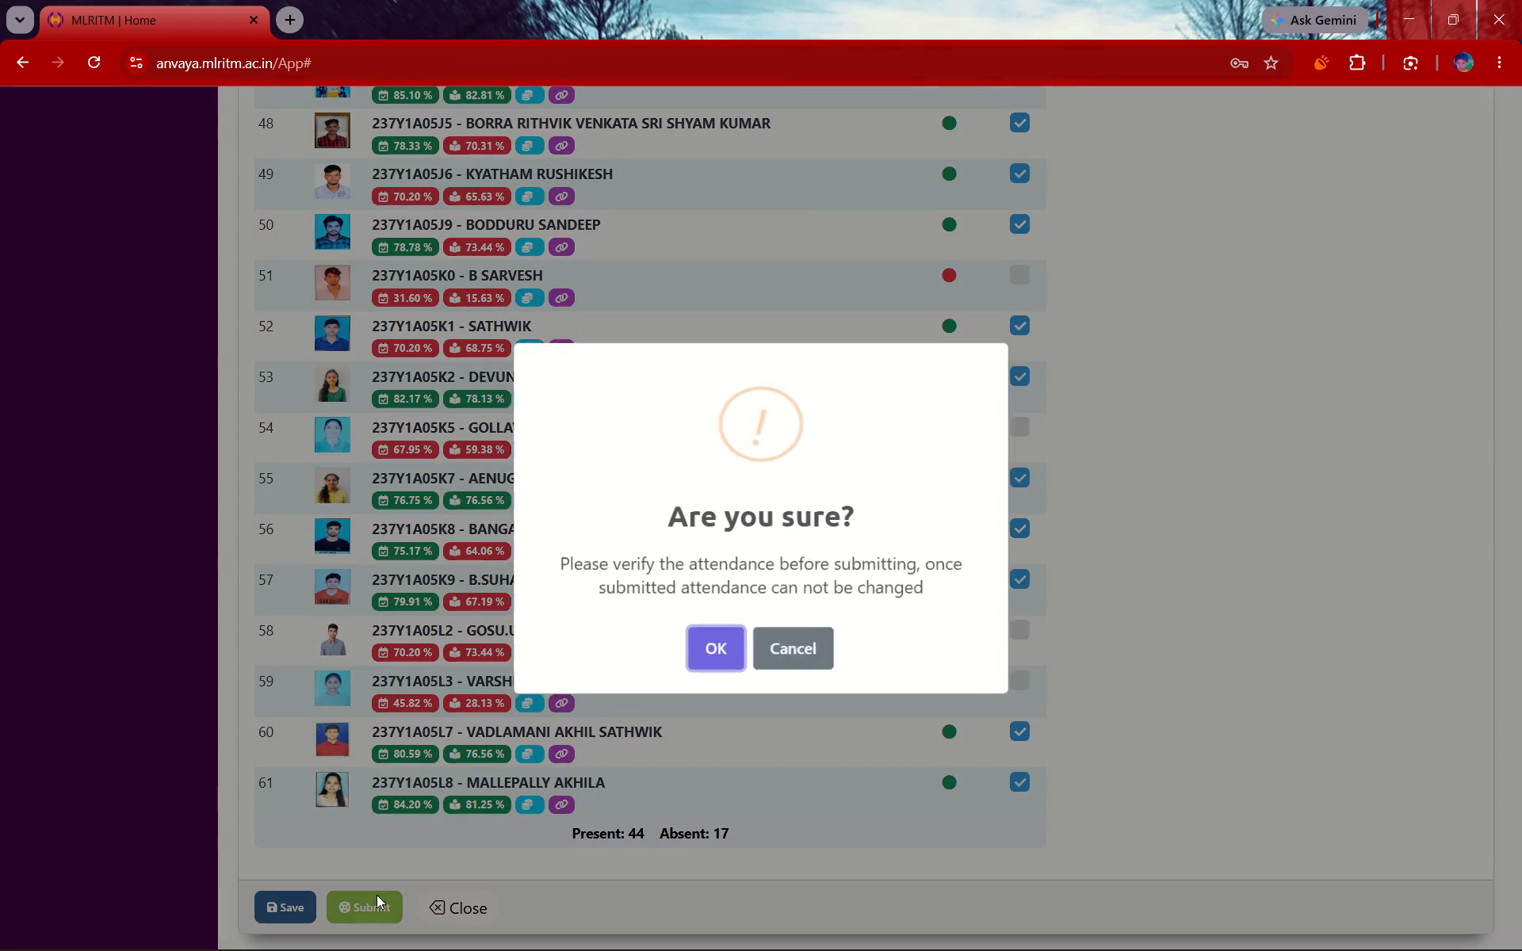
left_click(698, 648)
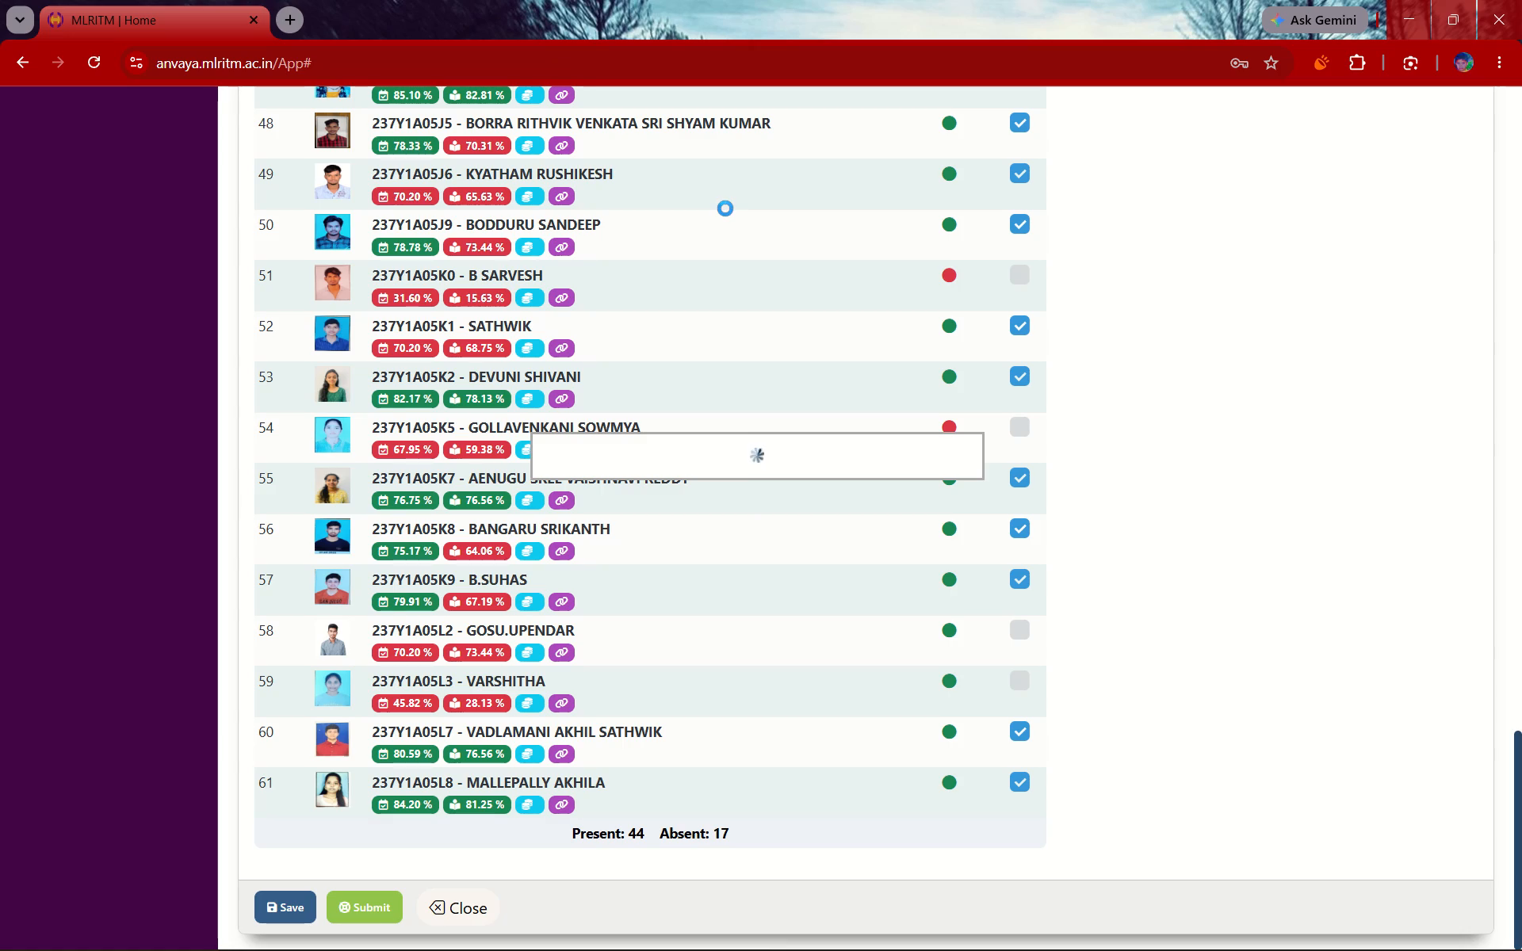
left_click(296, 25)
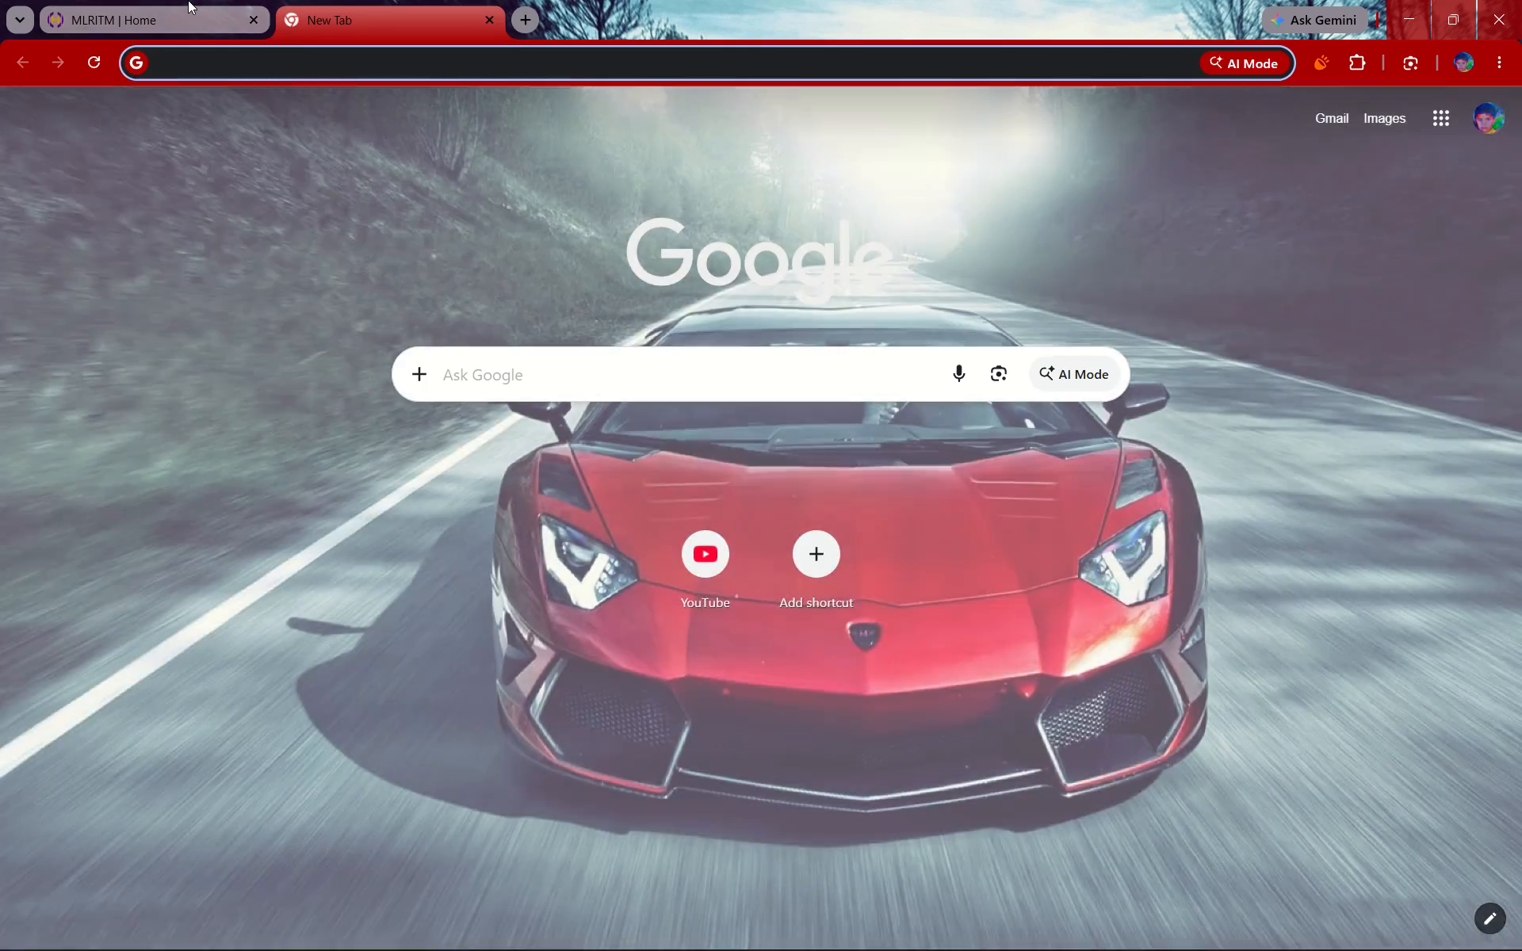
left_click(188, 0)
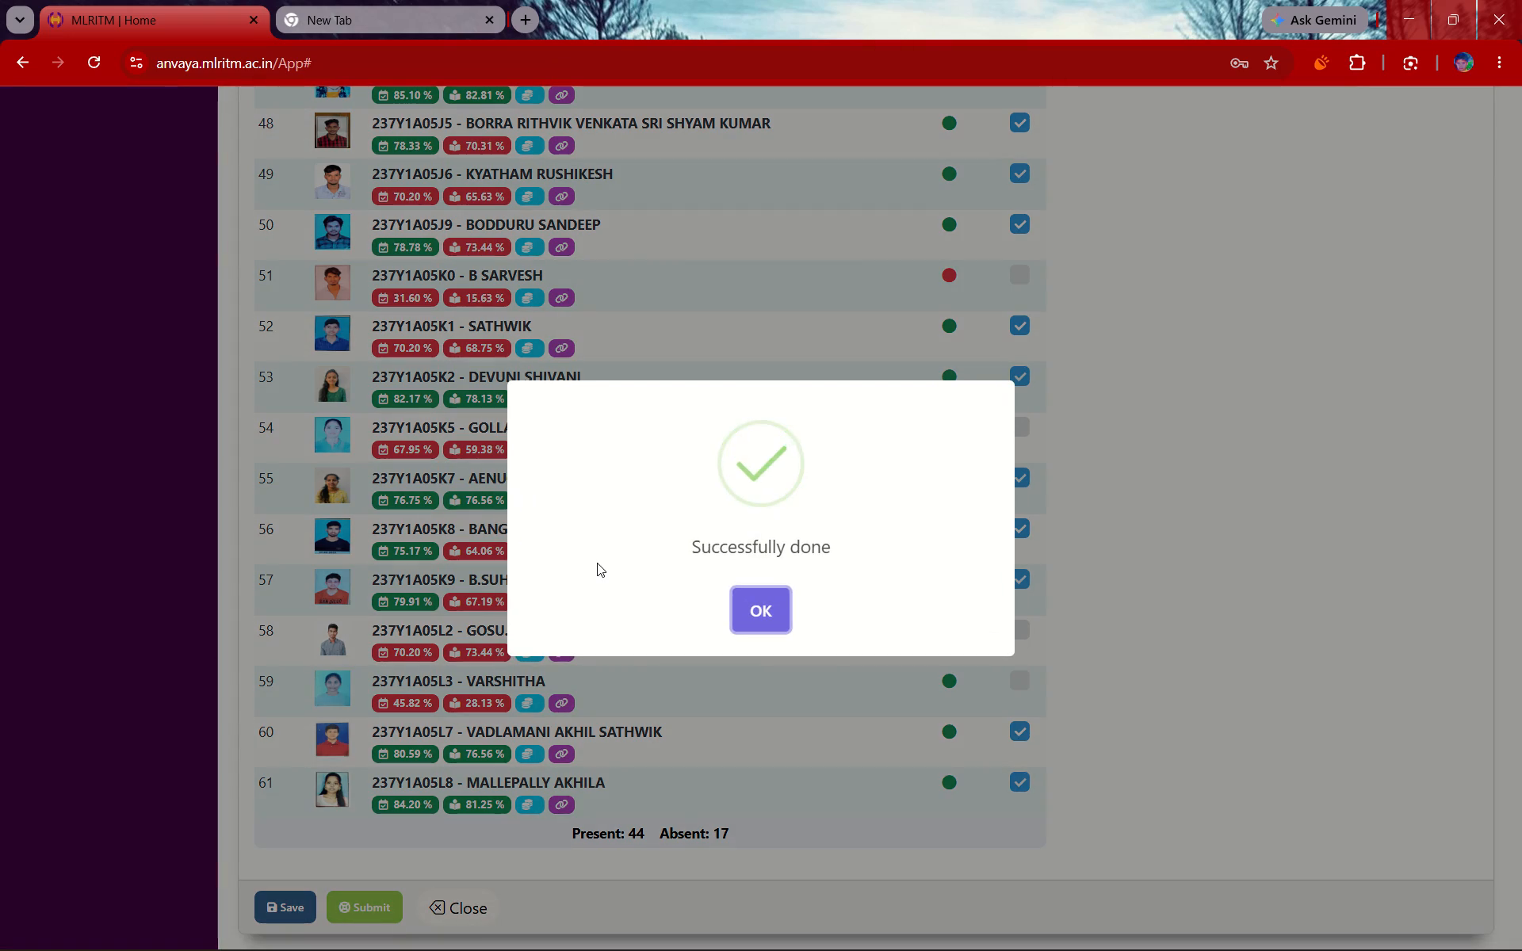
Dismiss the notice that follows the attendance submission.
left_click(758, 621)
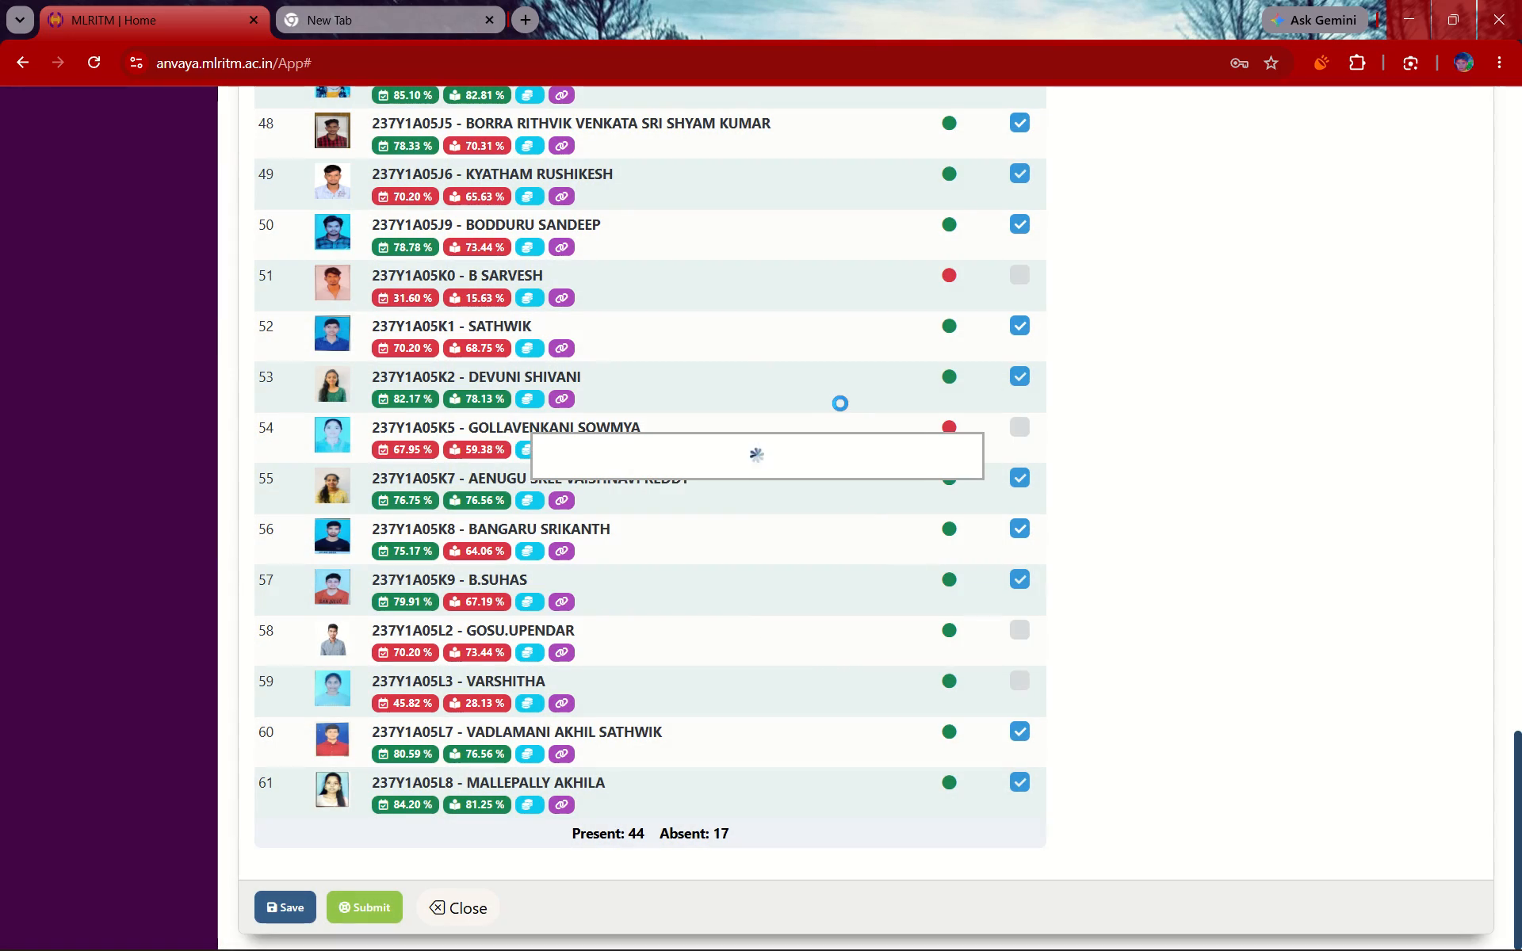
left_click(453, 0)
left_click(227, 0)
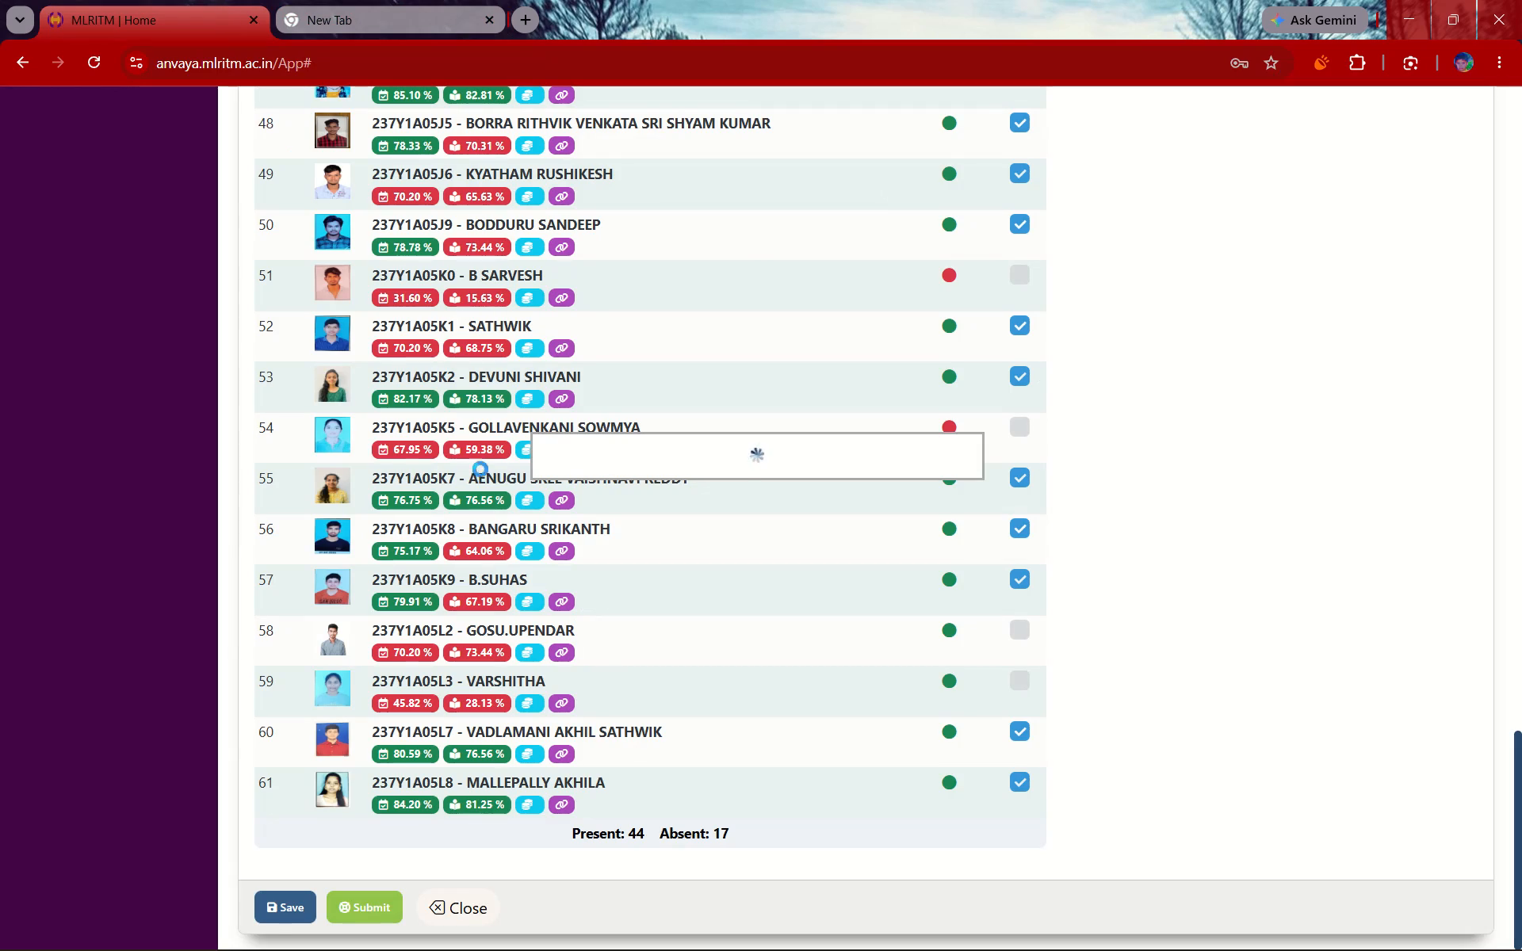
Switch to WhatsApp.
left_click(877, 935)
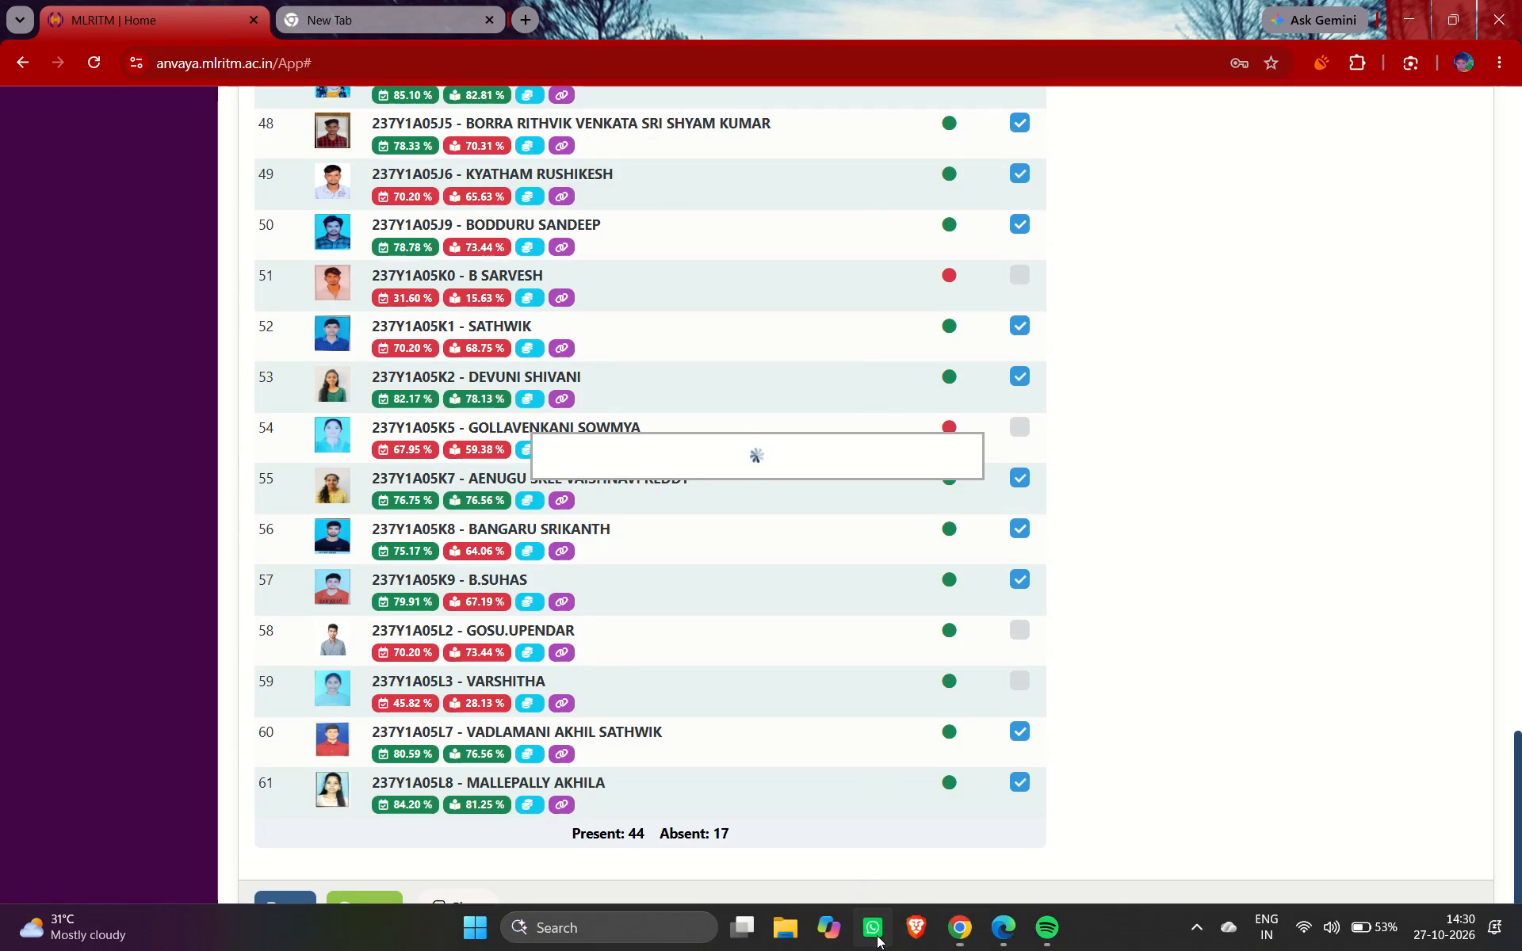
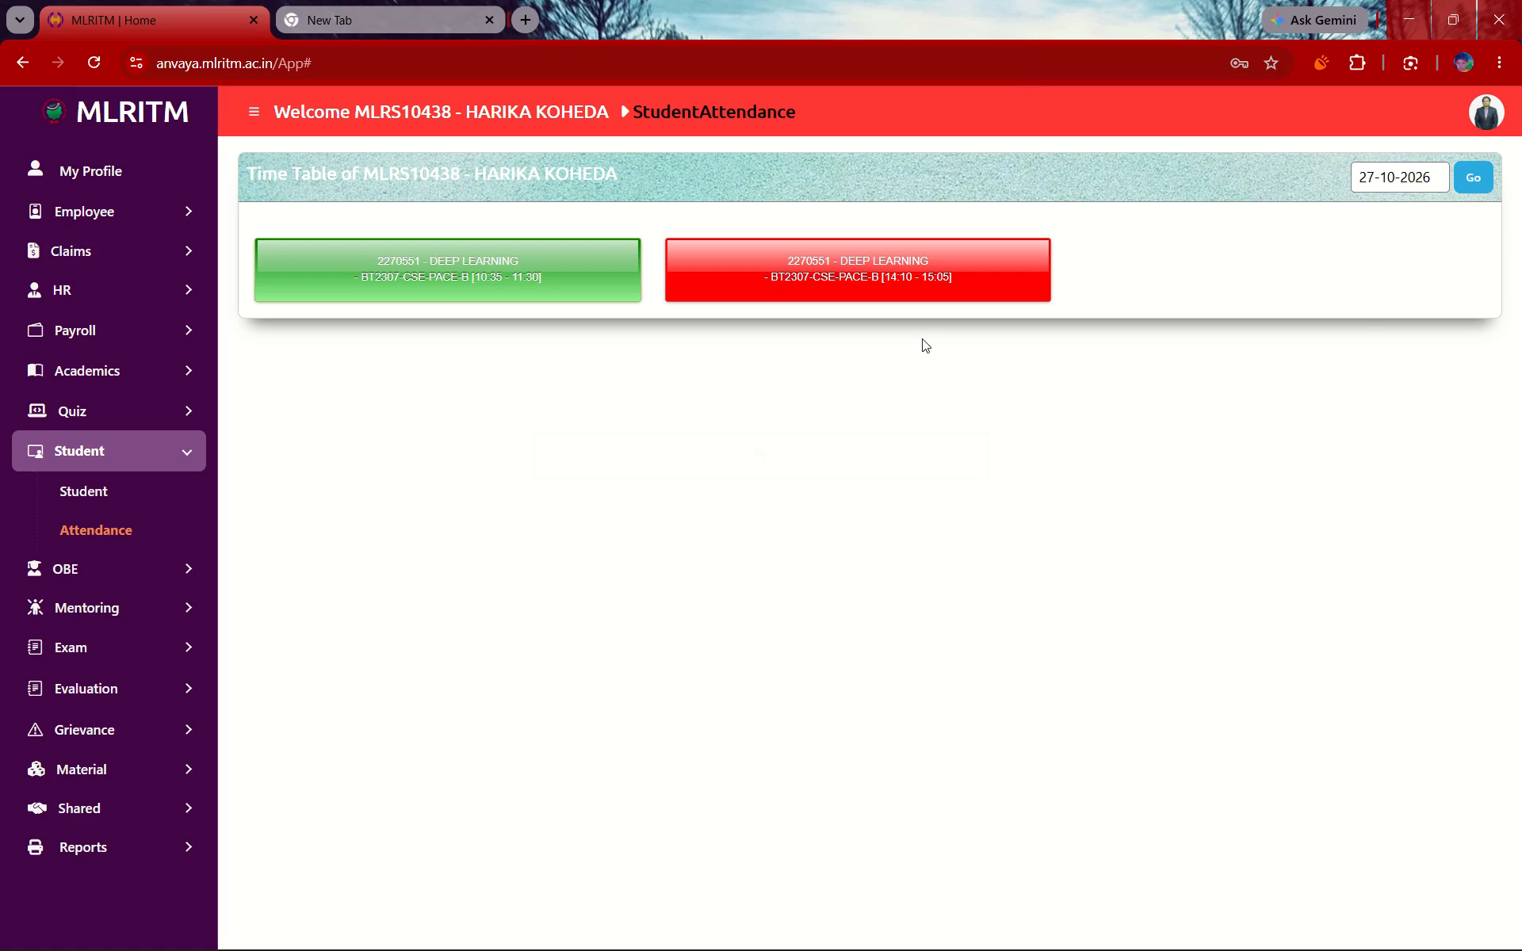
Open the 14:10 - 15:05 Deep Learning period of BT2307-CSE-PACE-B in the 27-10-2026 timetable for attendance entry.
left_click(904, 285)
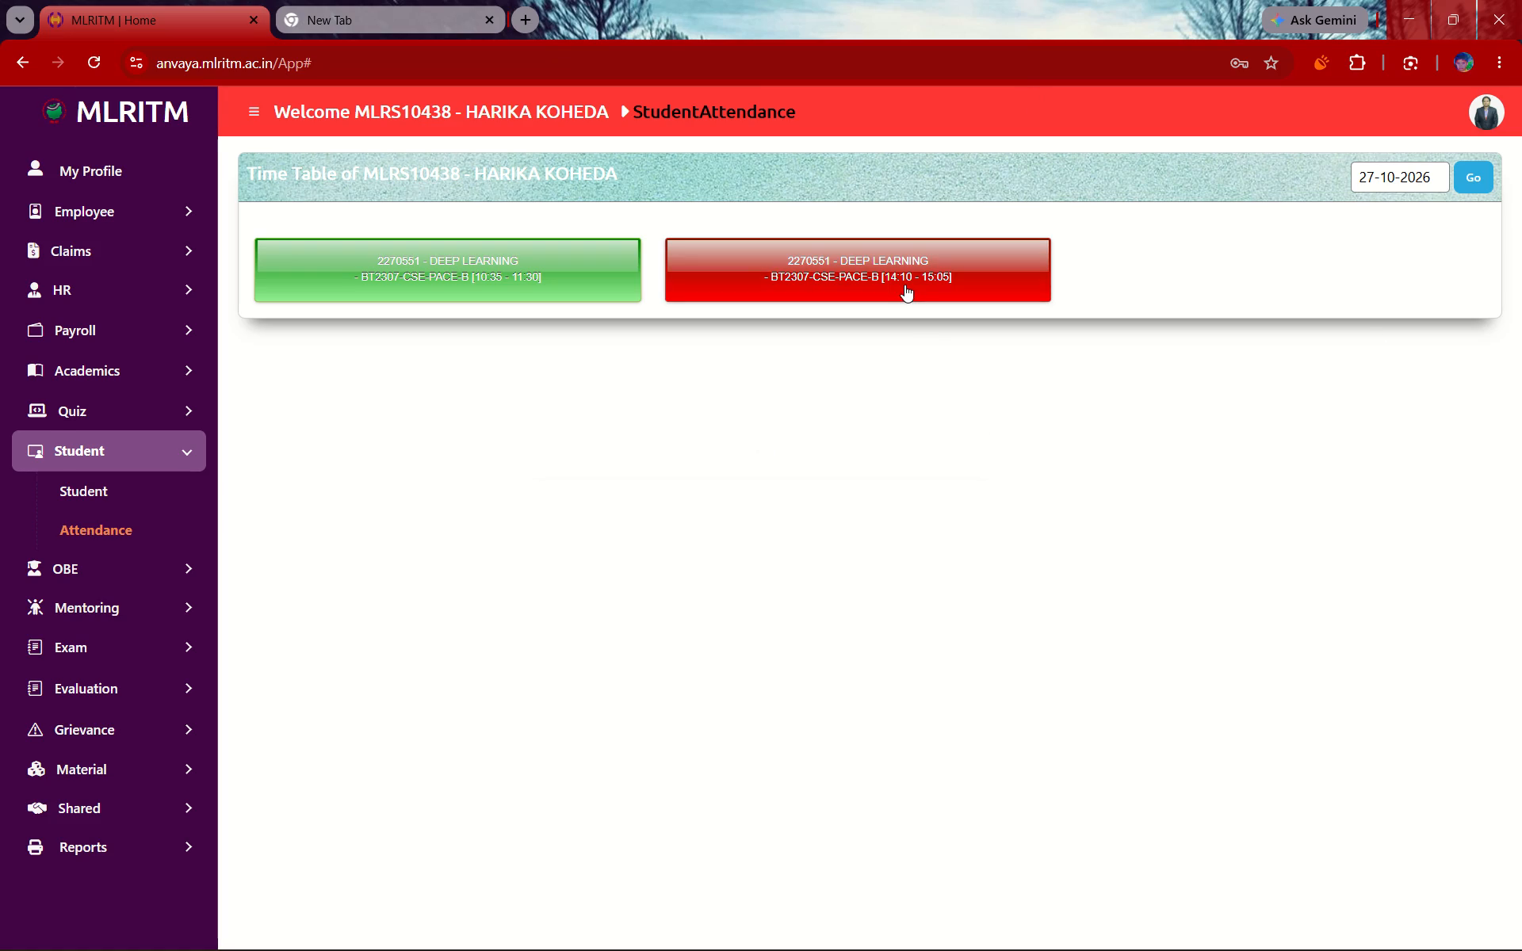
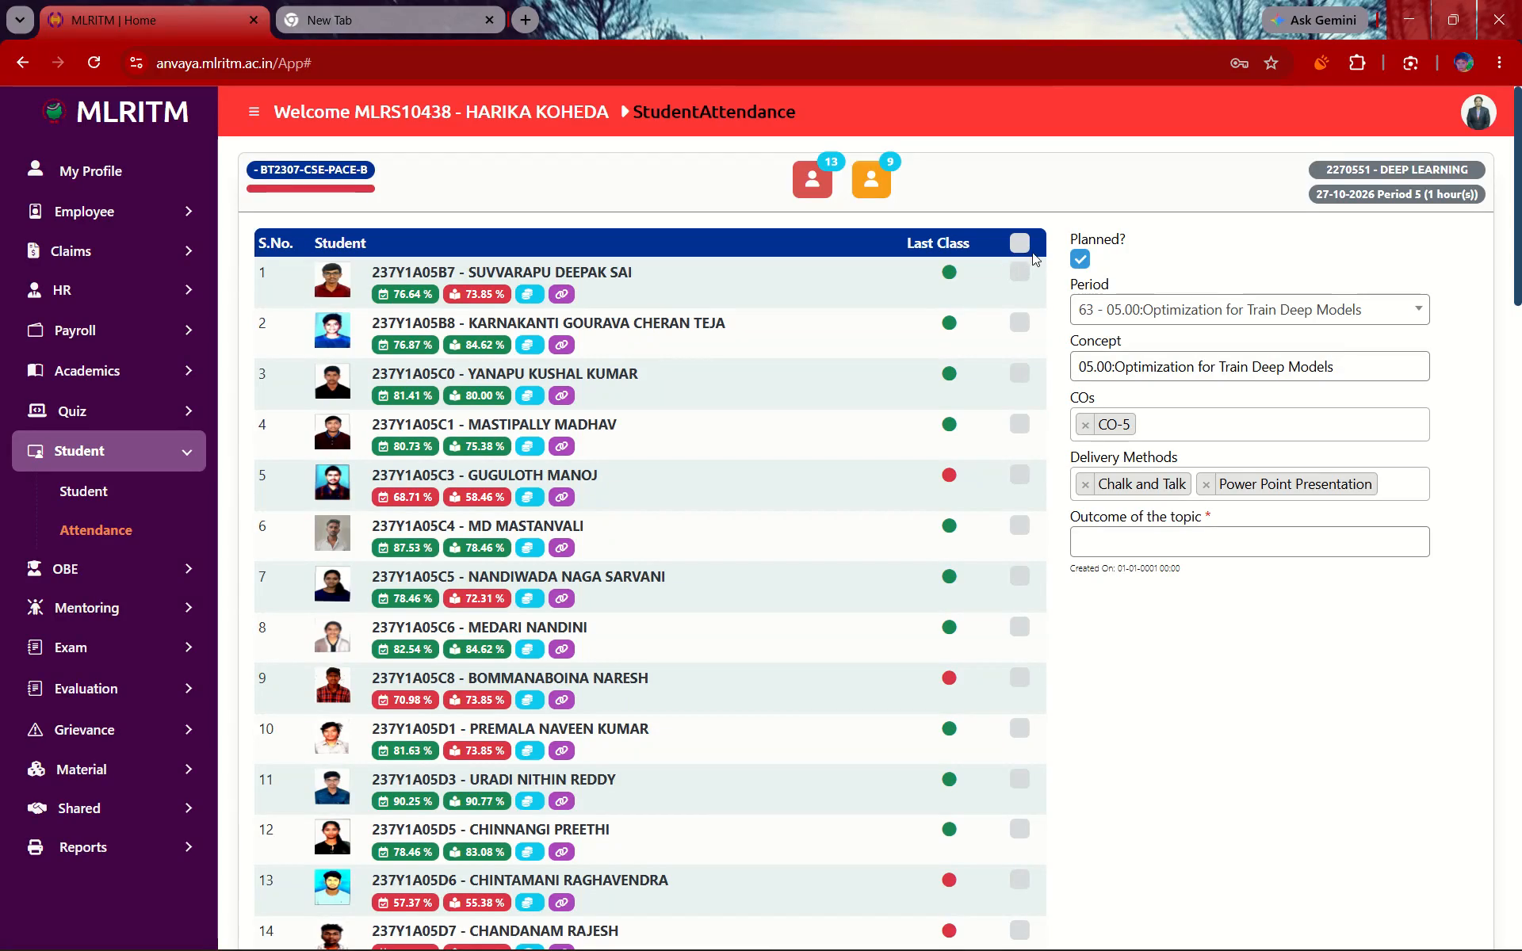
Mark all students of BT2307-CSE-PACE-B present for the Deep Learning Period 5 attendance.
left_click(1022, 240)
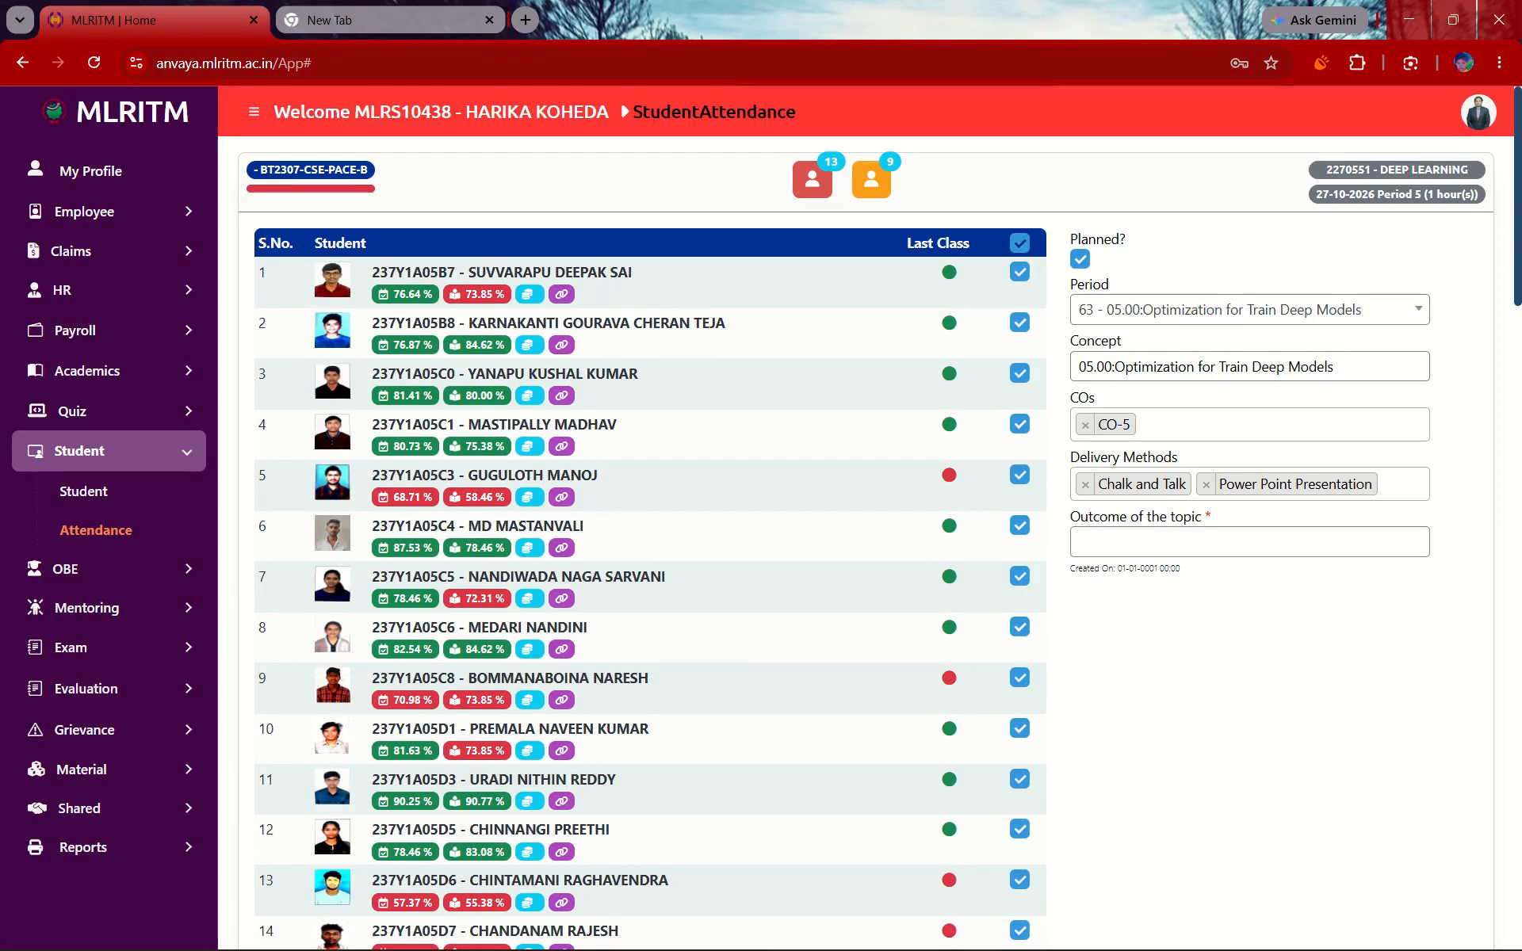
left_click(1164, 542)
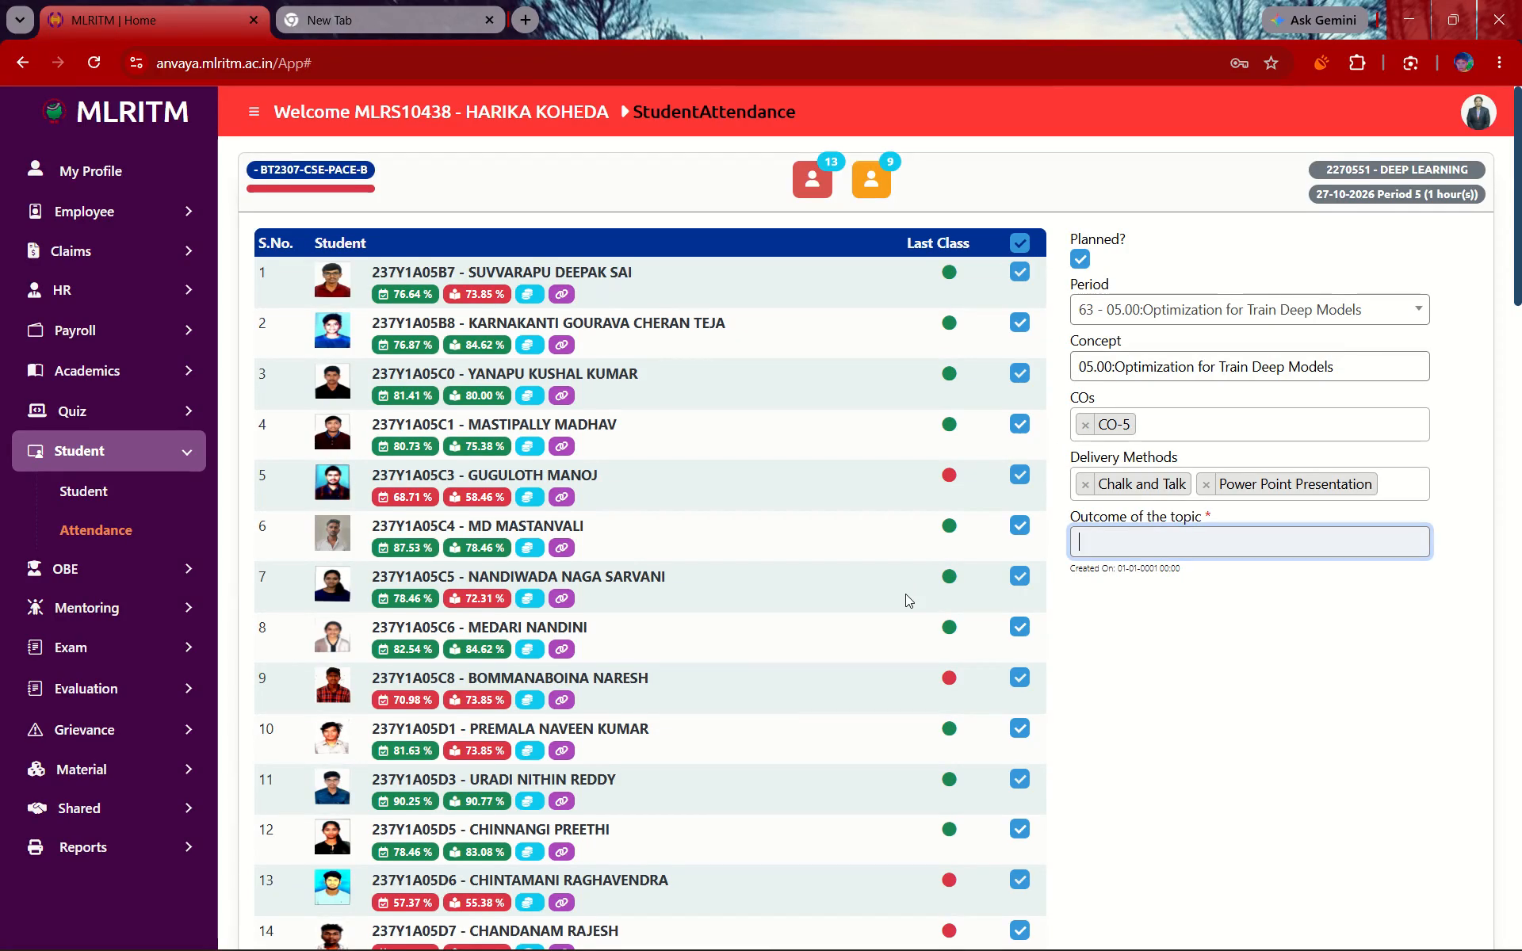
Mark the students at serial numbers 59, 58, 54 and 51 absent.
scroll(905, 594, "down", 12)
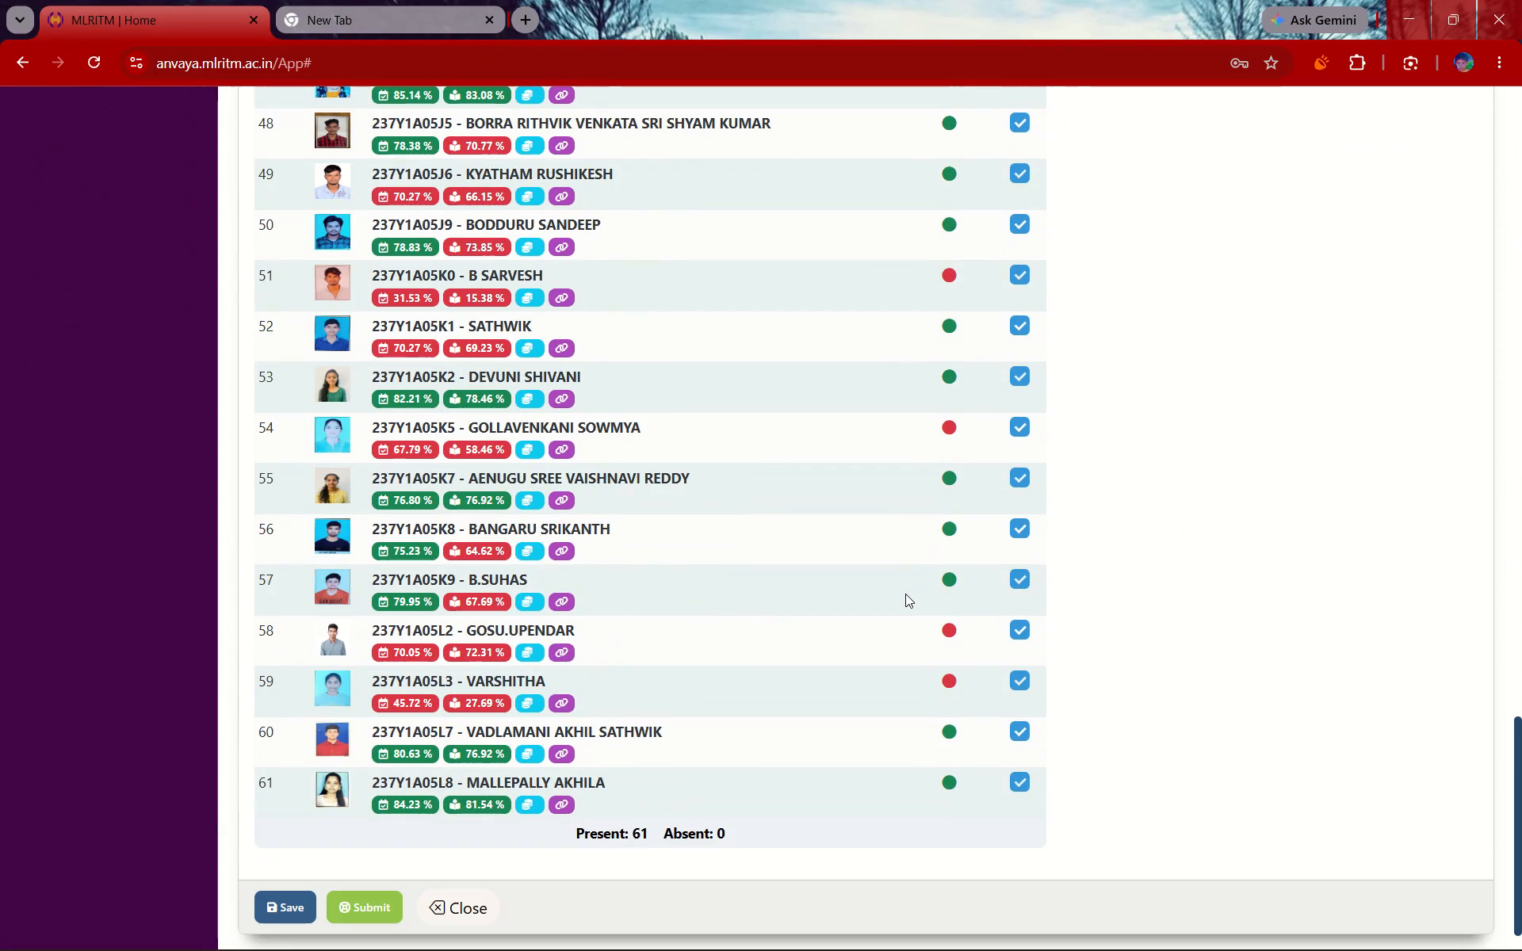
scroll(905, 594, "up", 1)
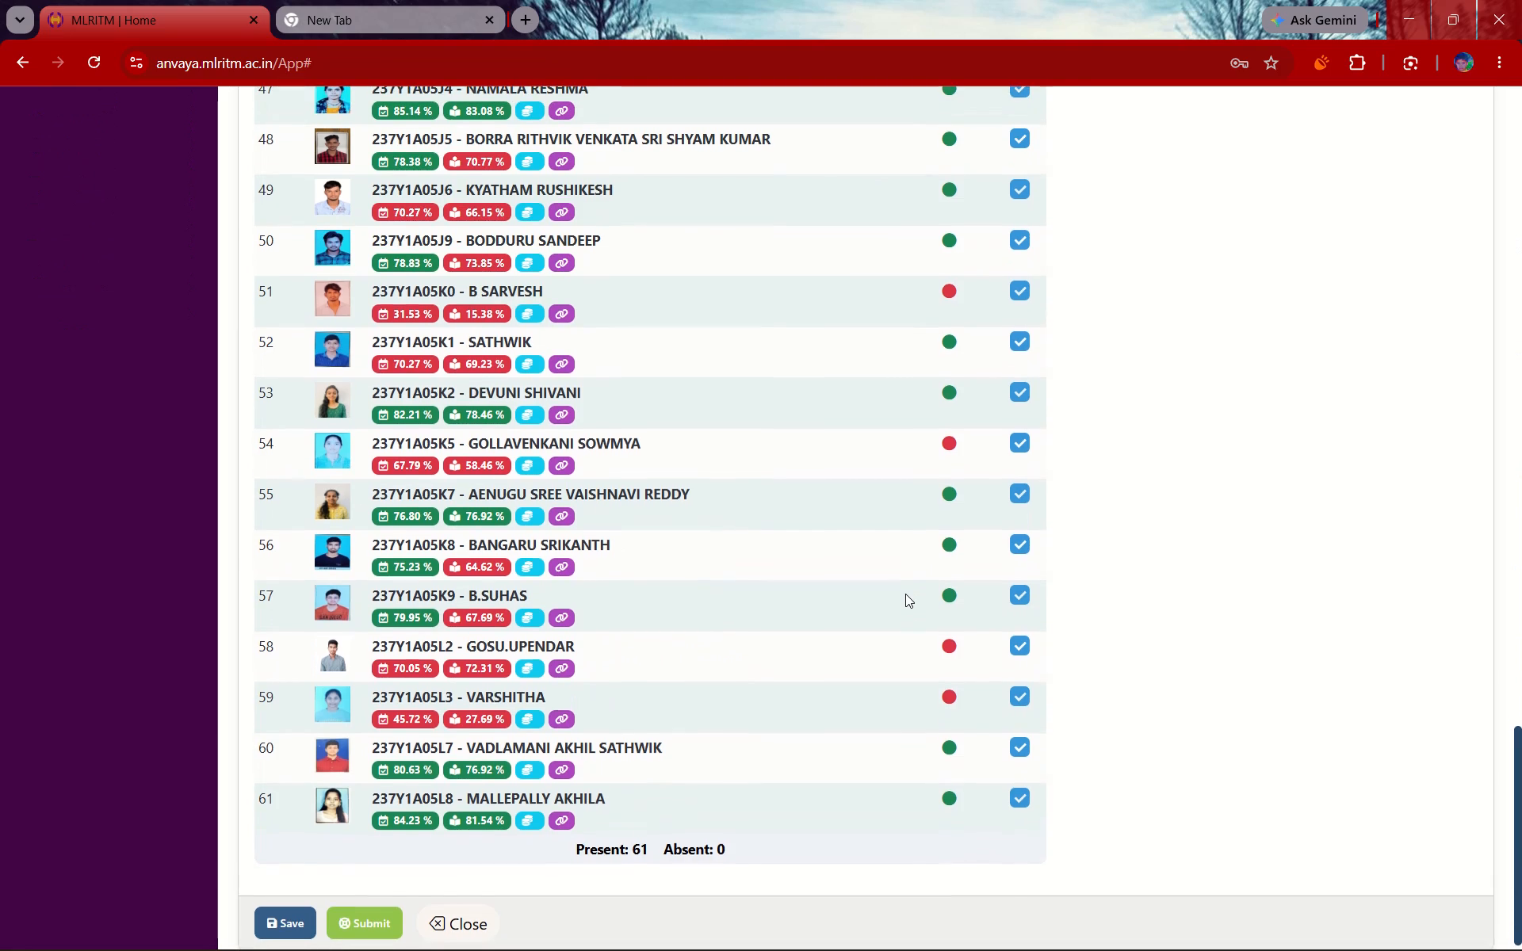
left_click(1022, 703)
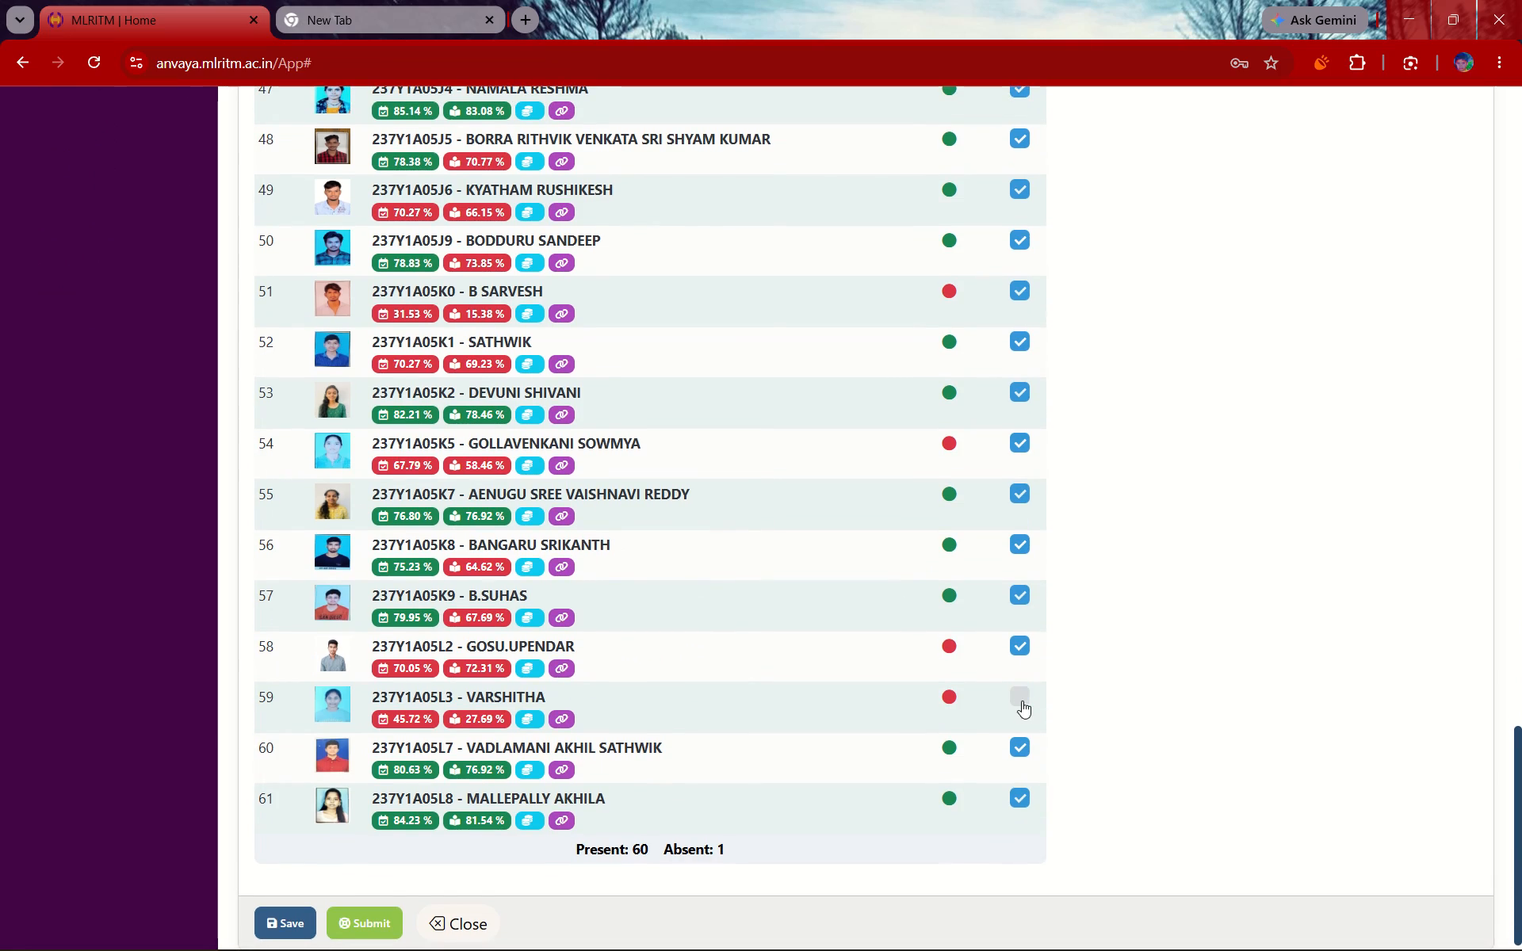
left_click(1018, 648)
scroll(1018, 648, "up", 1)
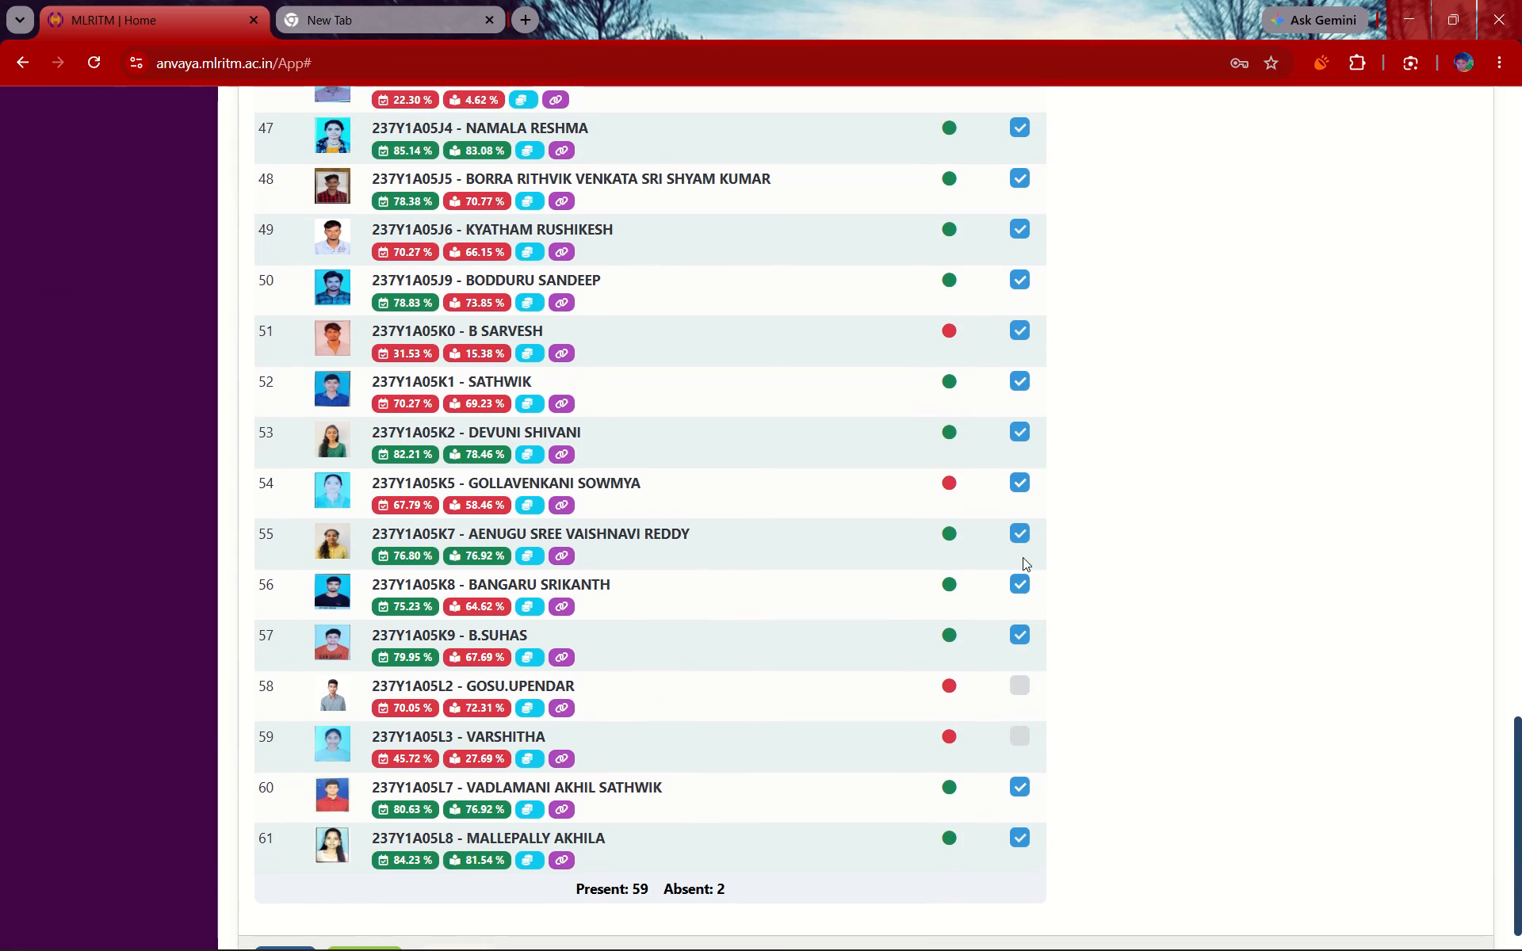
left_click(1020, 485)
scroll(1020, 485, "up", 1)
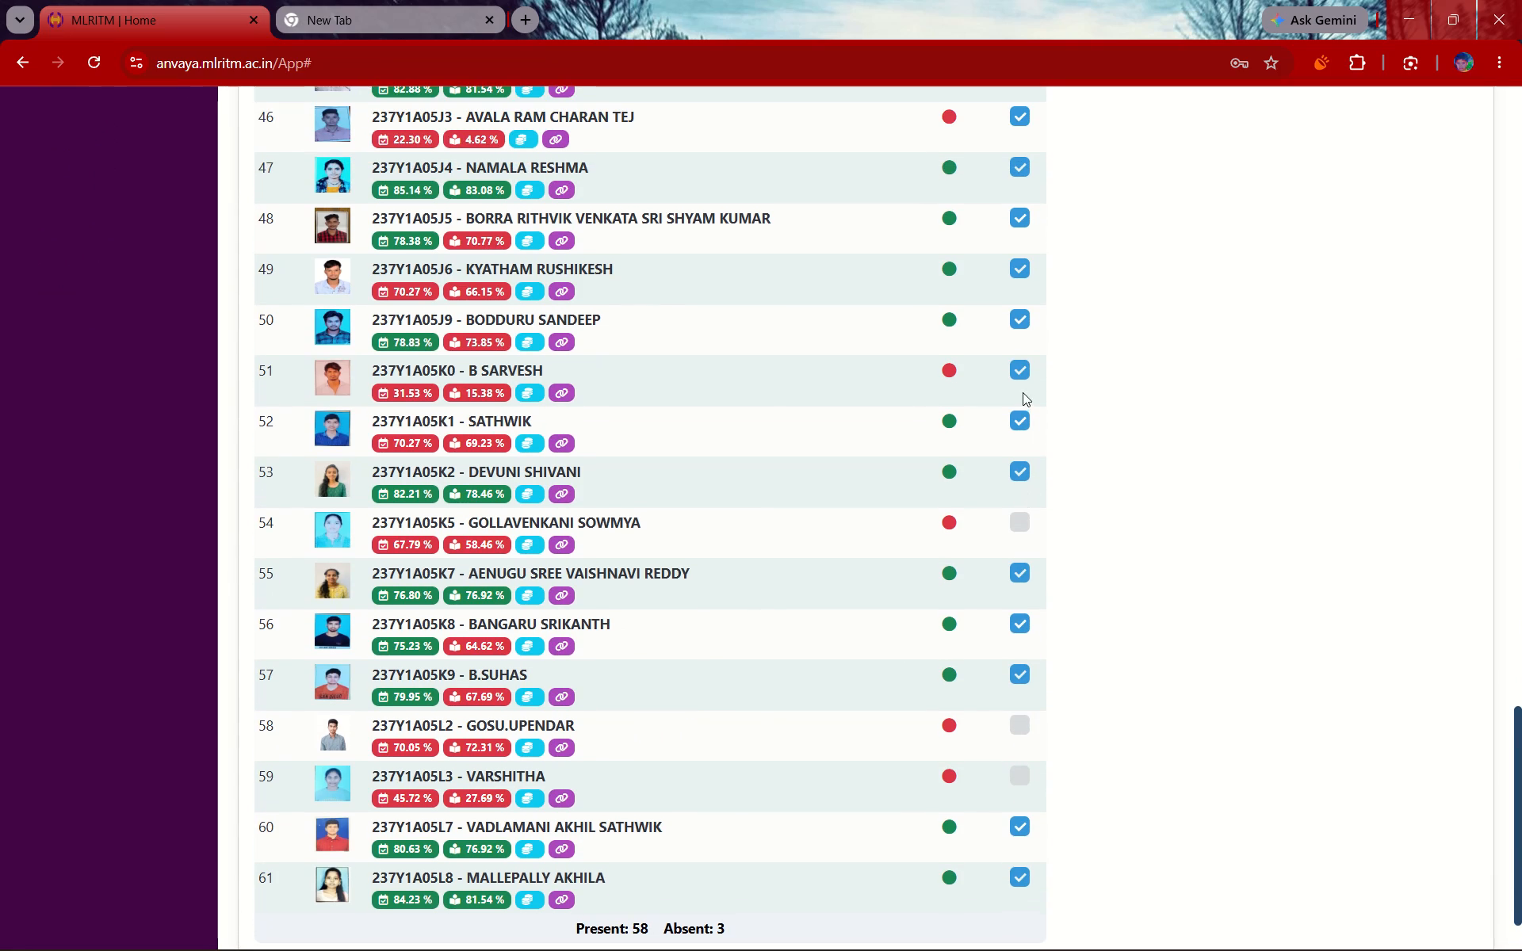
left_click(1012, 373)
Mark the students at serial numbers 46, 44, 41 and 38 absent.
scroll(1023, 482, "up", 1)
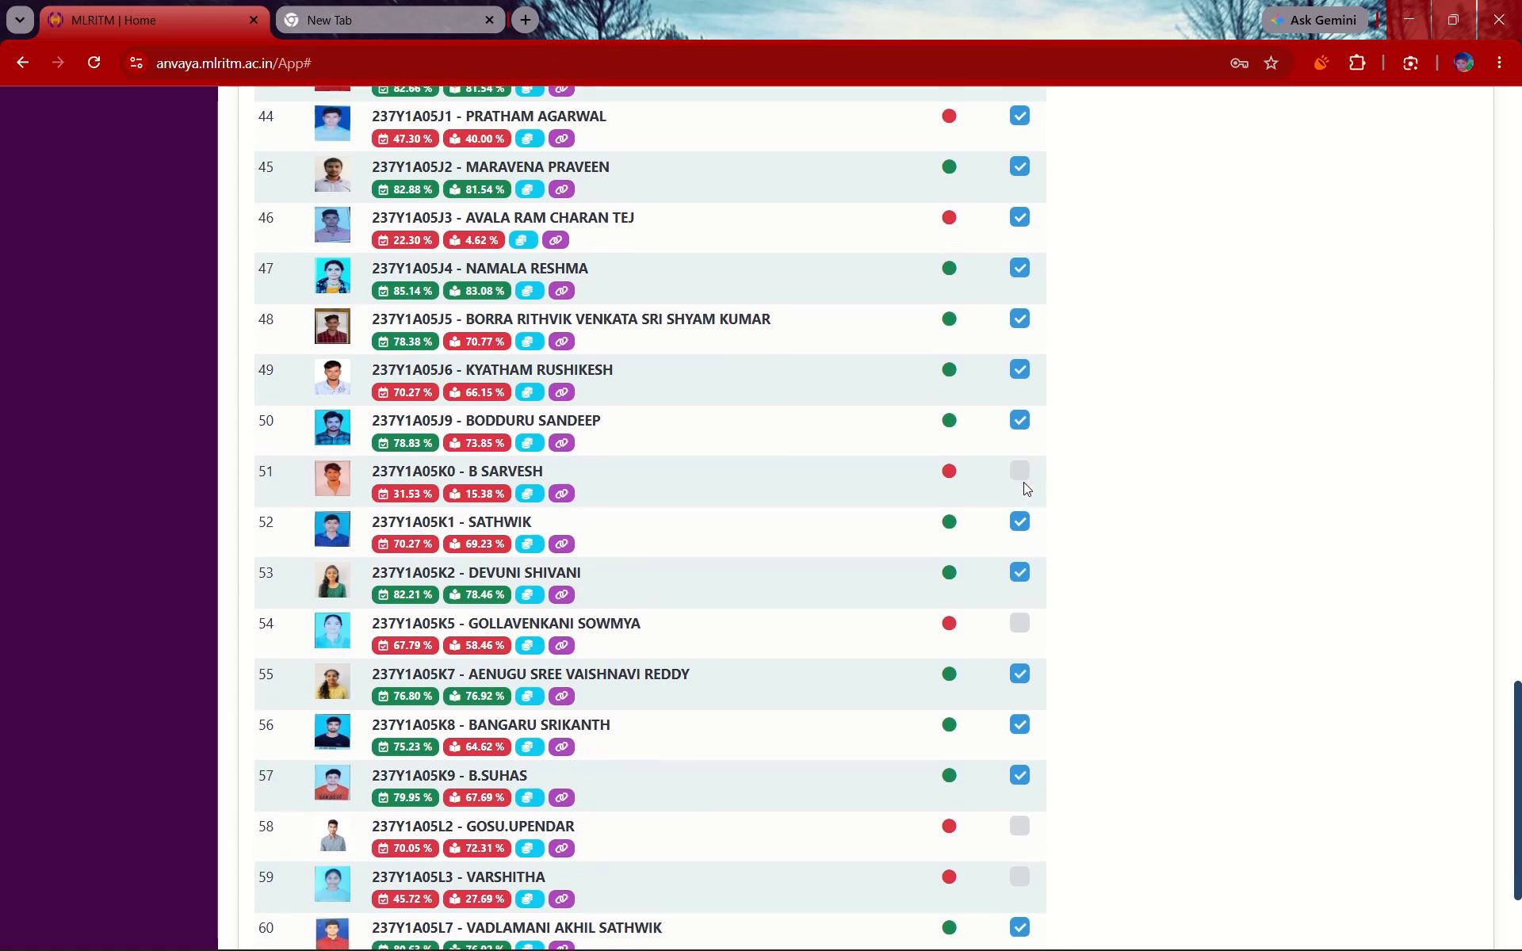
scroll(1023, 482, "up", 1)
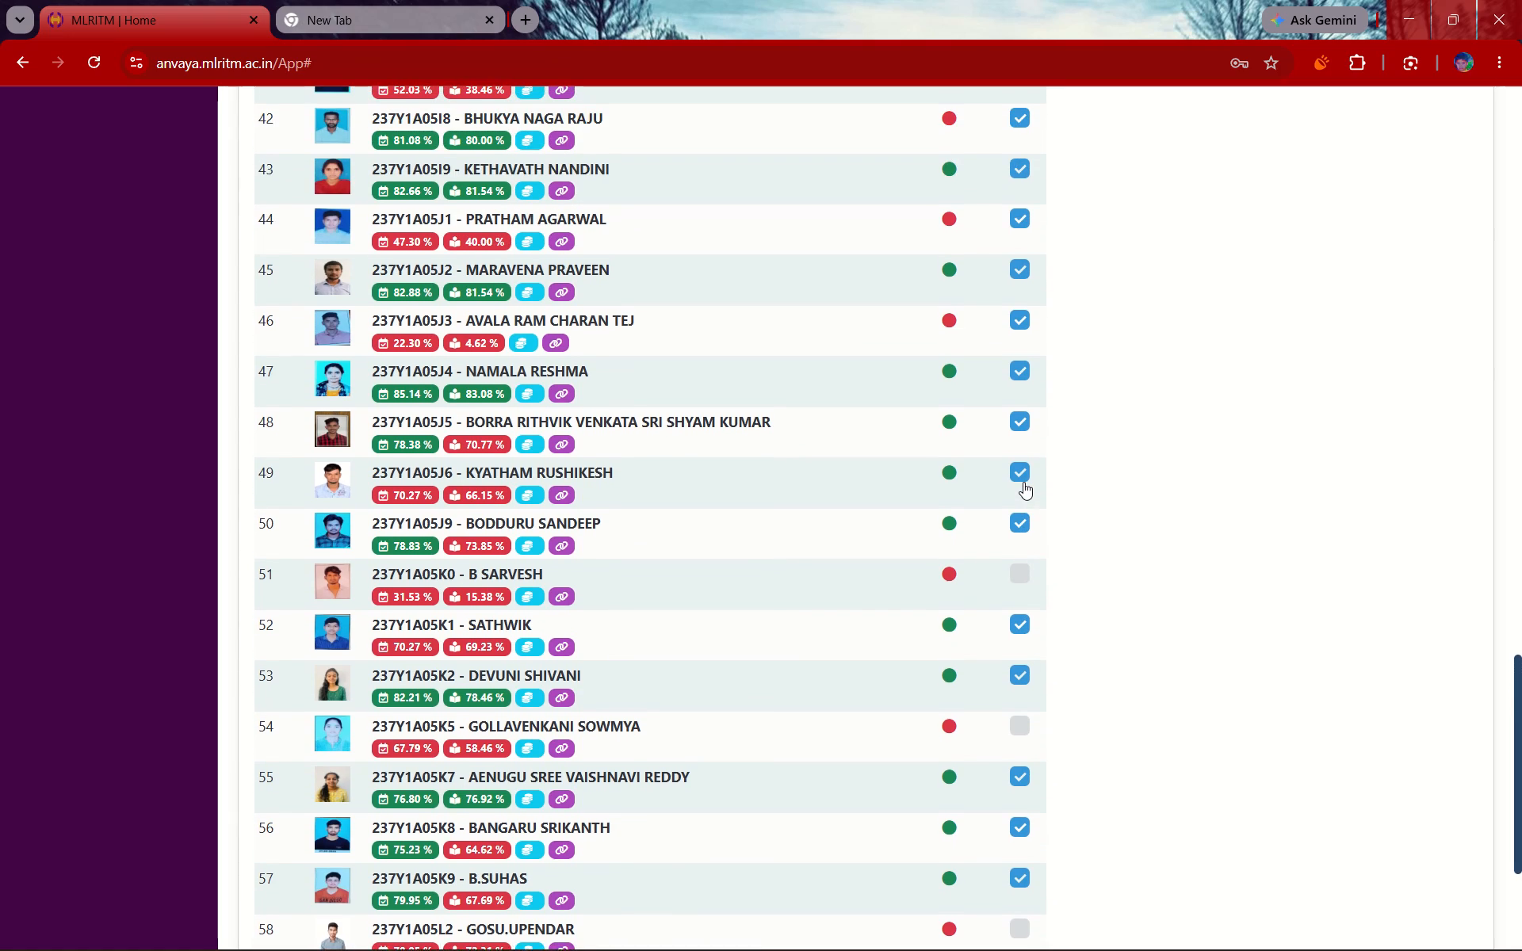
scroll(1023, 482, "up", 1)
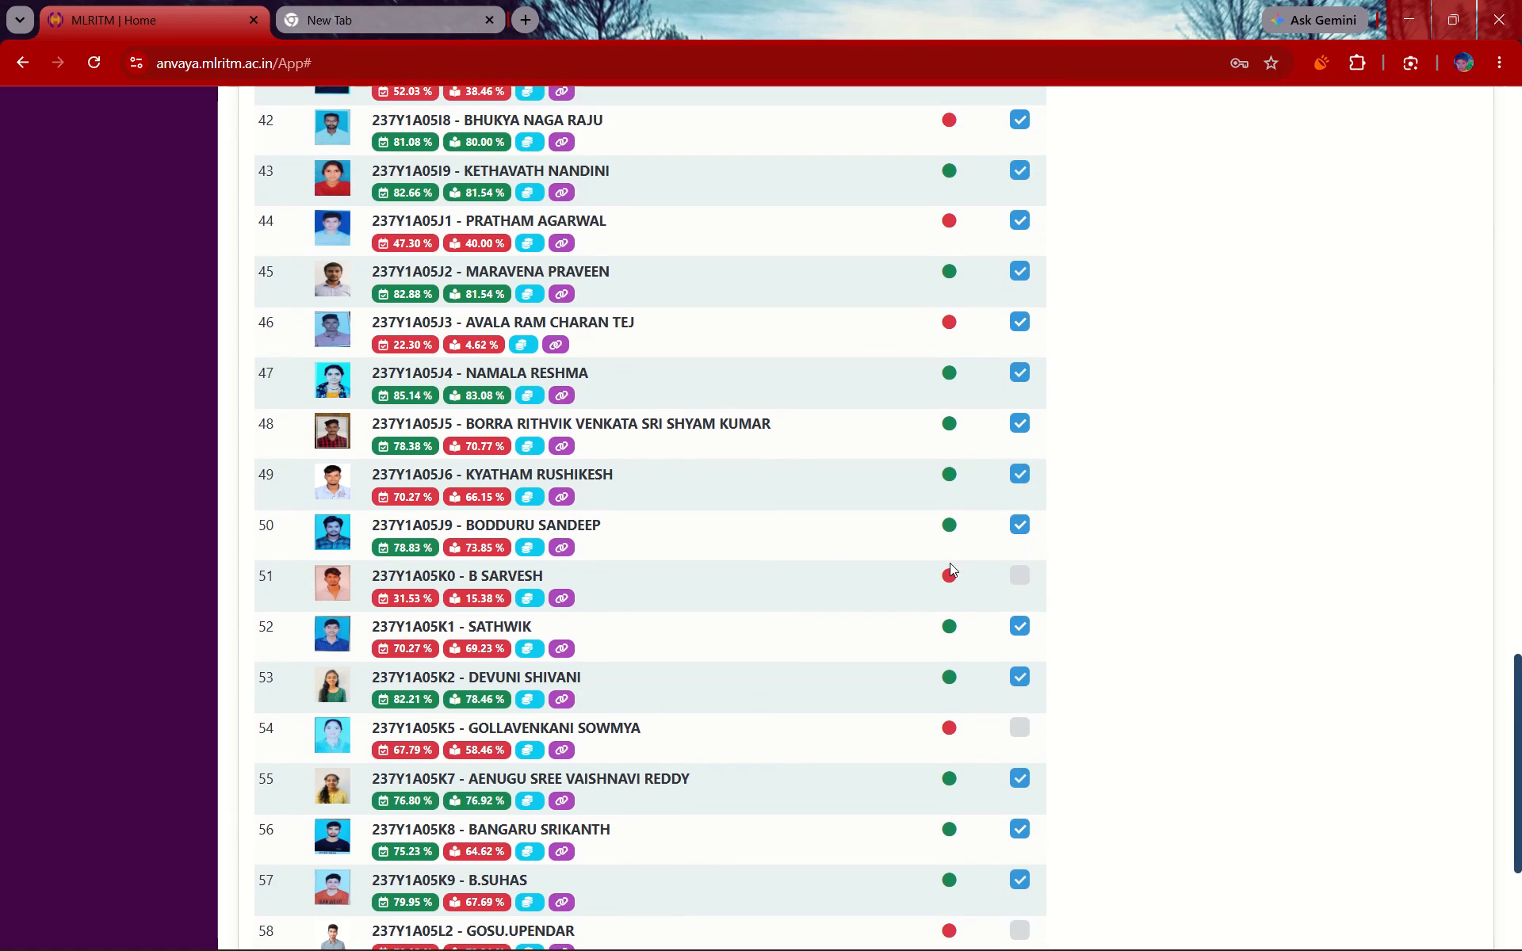
scroll(948, 640, "up", 1)
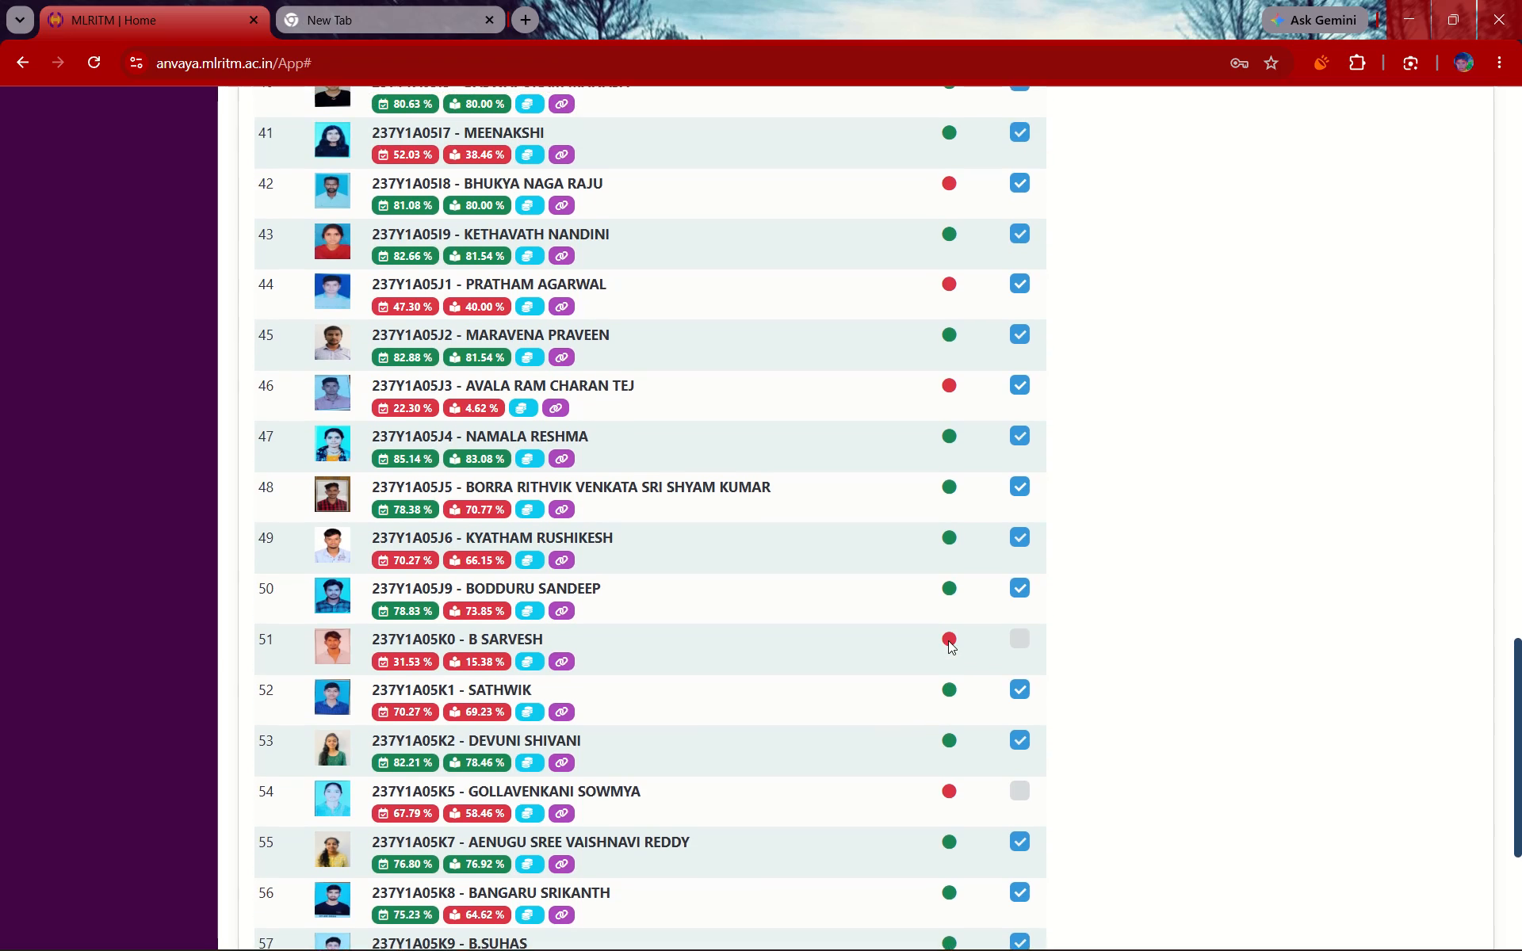
scroll(948, 640, "up", 1)
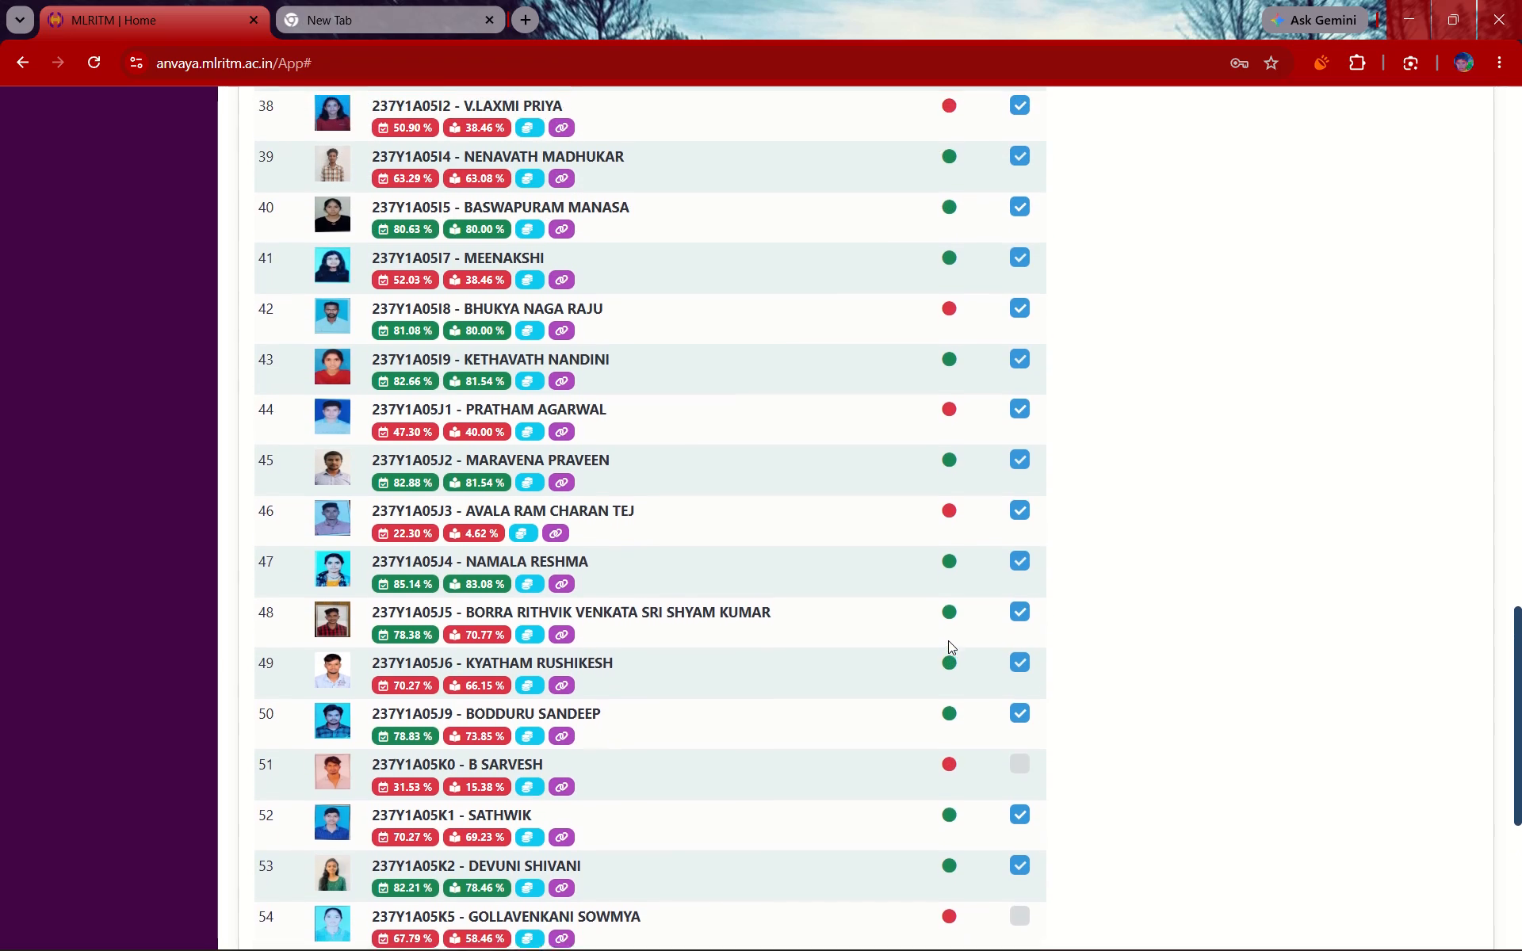
scroll(948, 640, "up", 1)
left_click(1011, 517)
scroll(1011, 517, "up", 1)
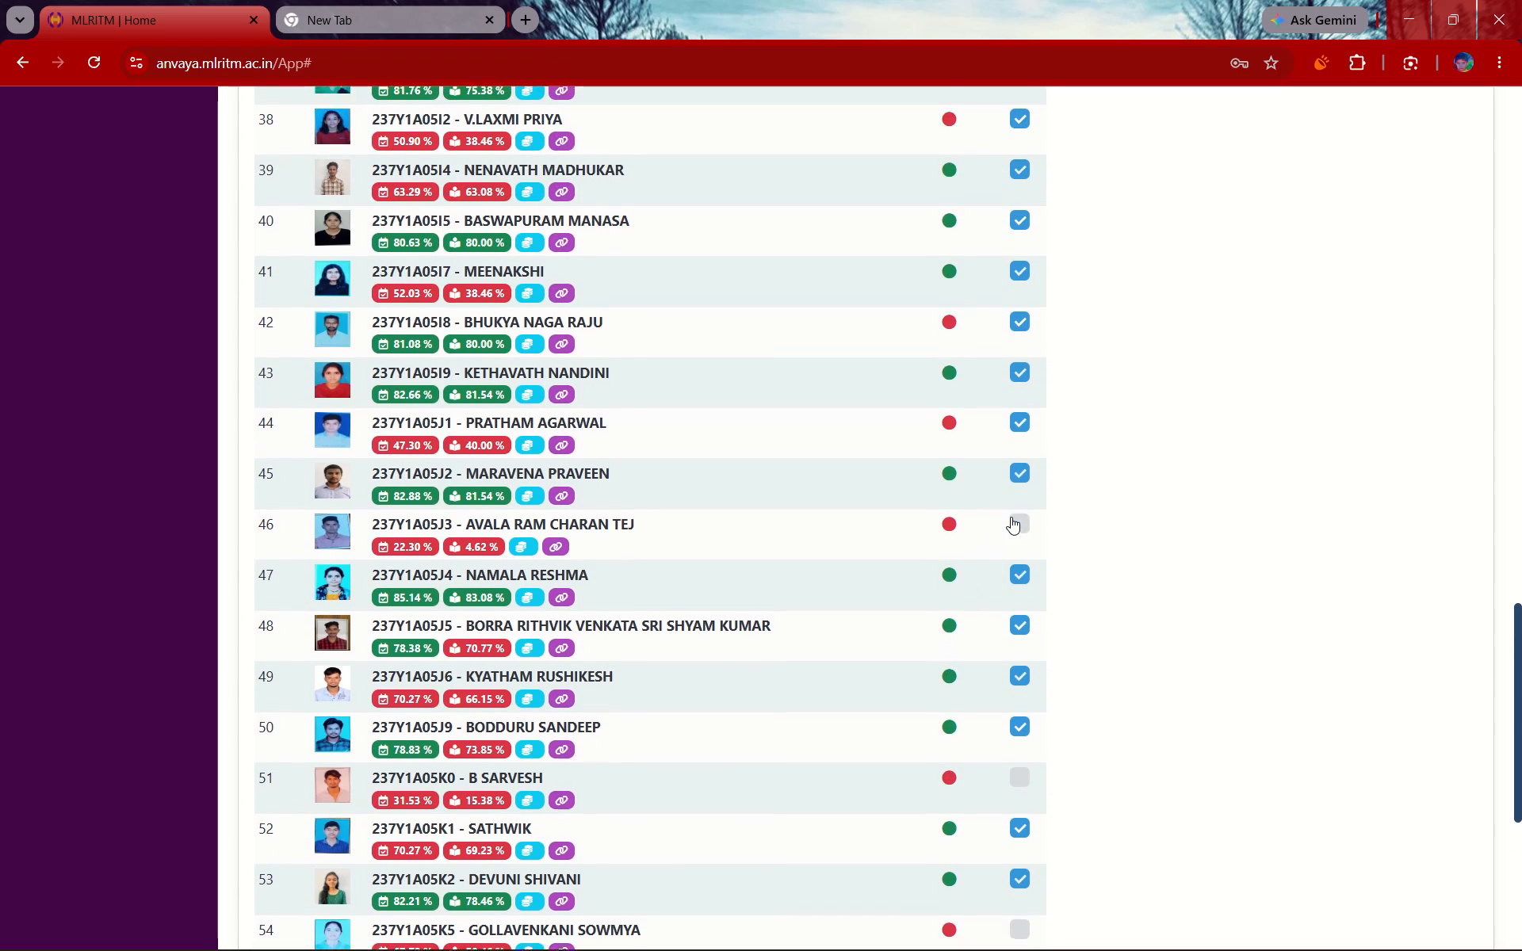
scroll(1011, 517, "up", 1)
left_click(1019, 450)
scroll(1019, 450, "up", 1)
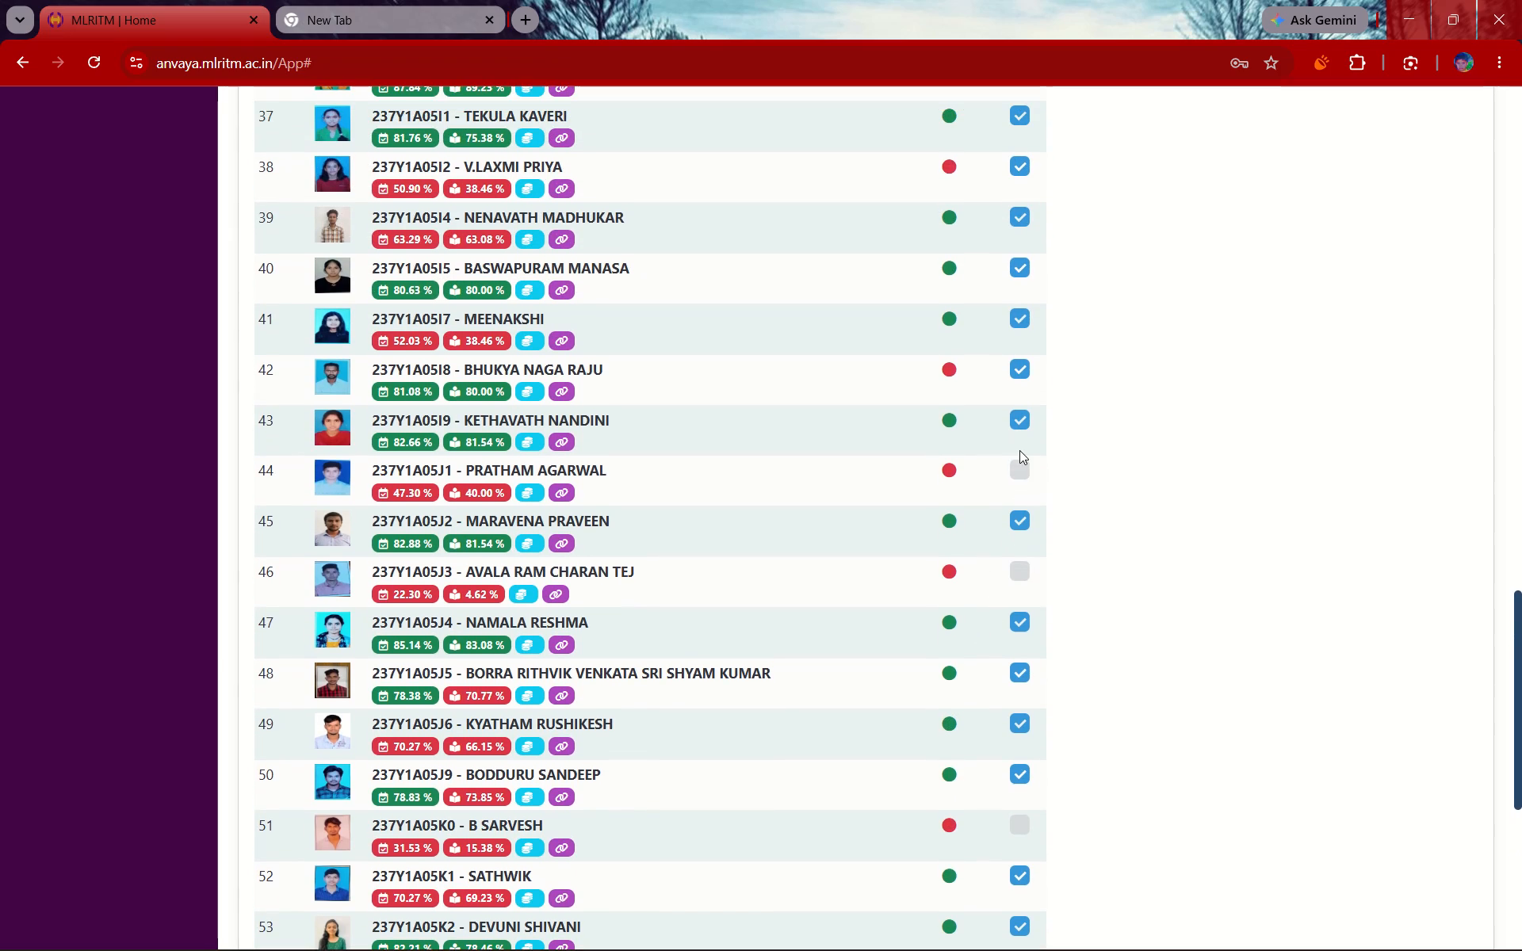
scroll(993, 399, "up", 1)
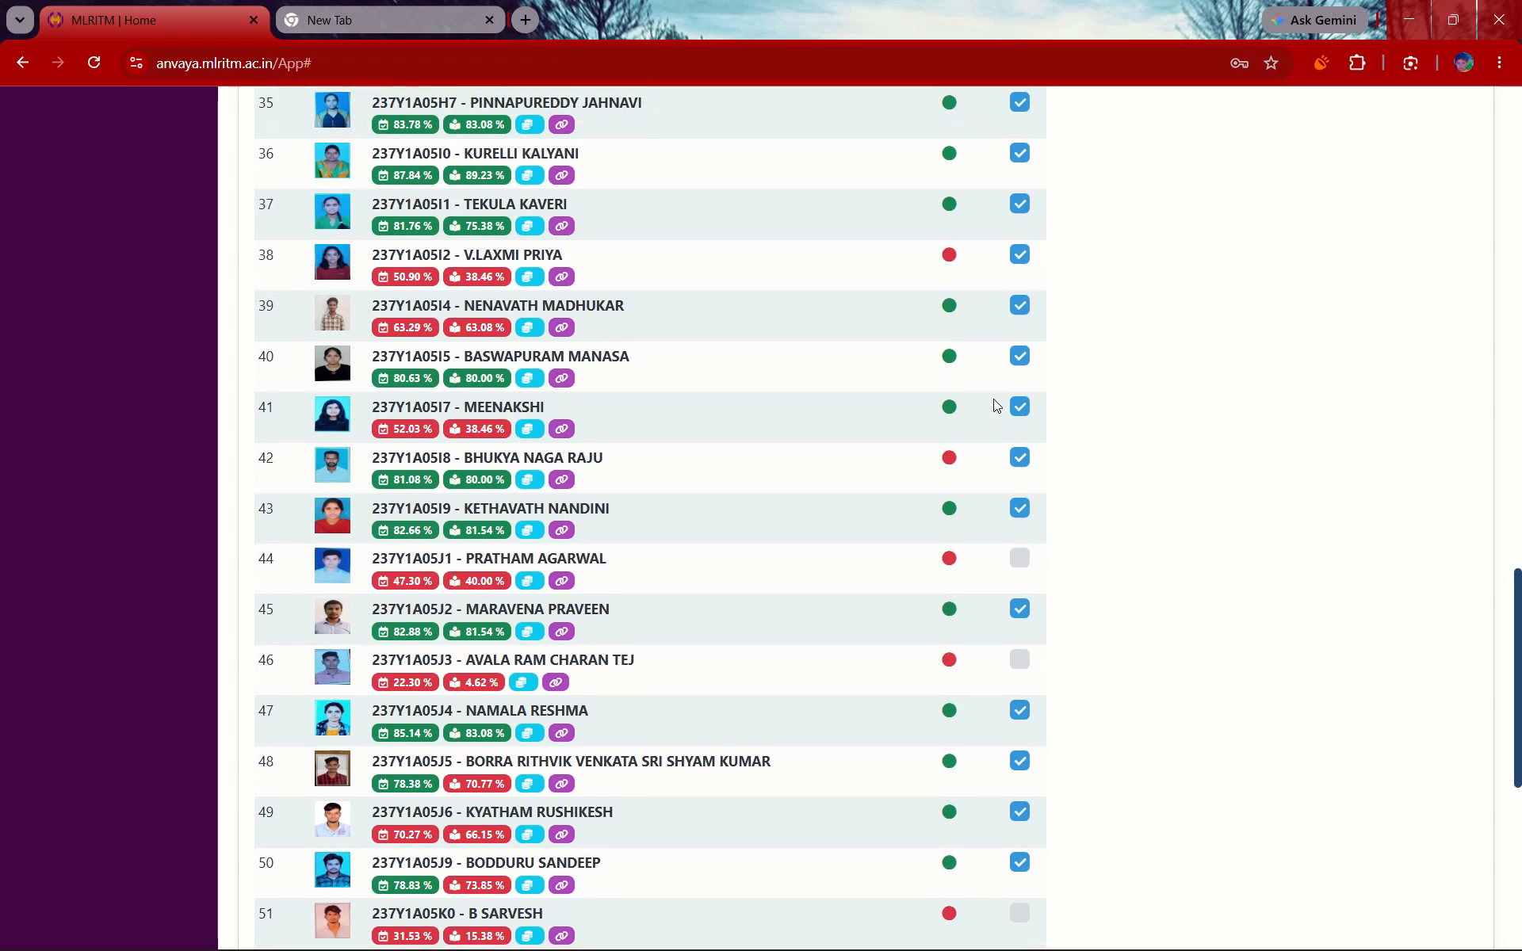
scroll(993, 399, "up", 1)
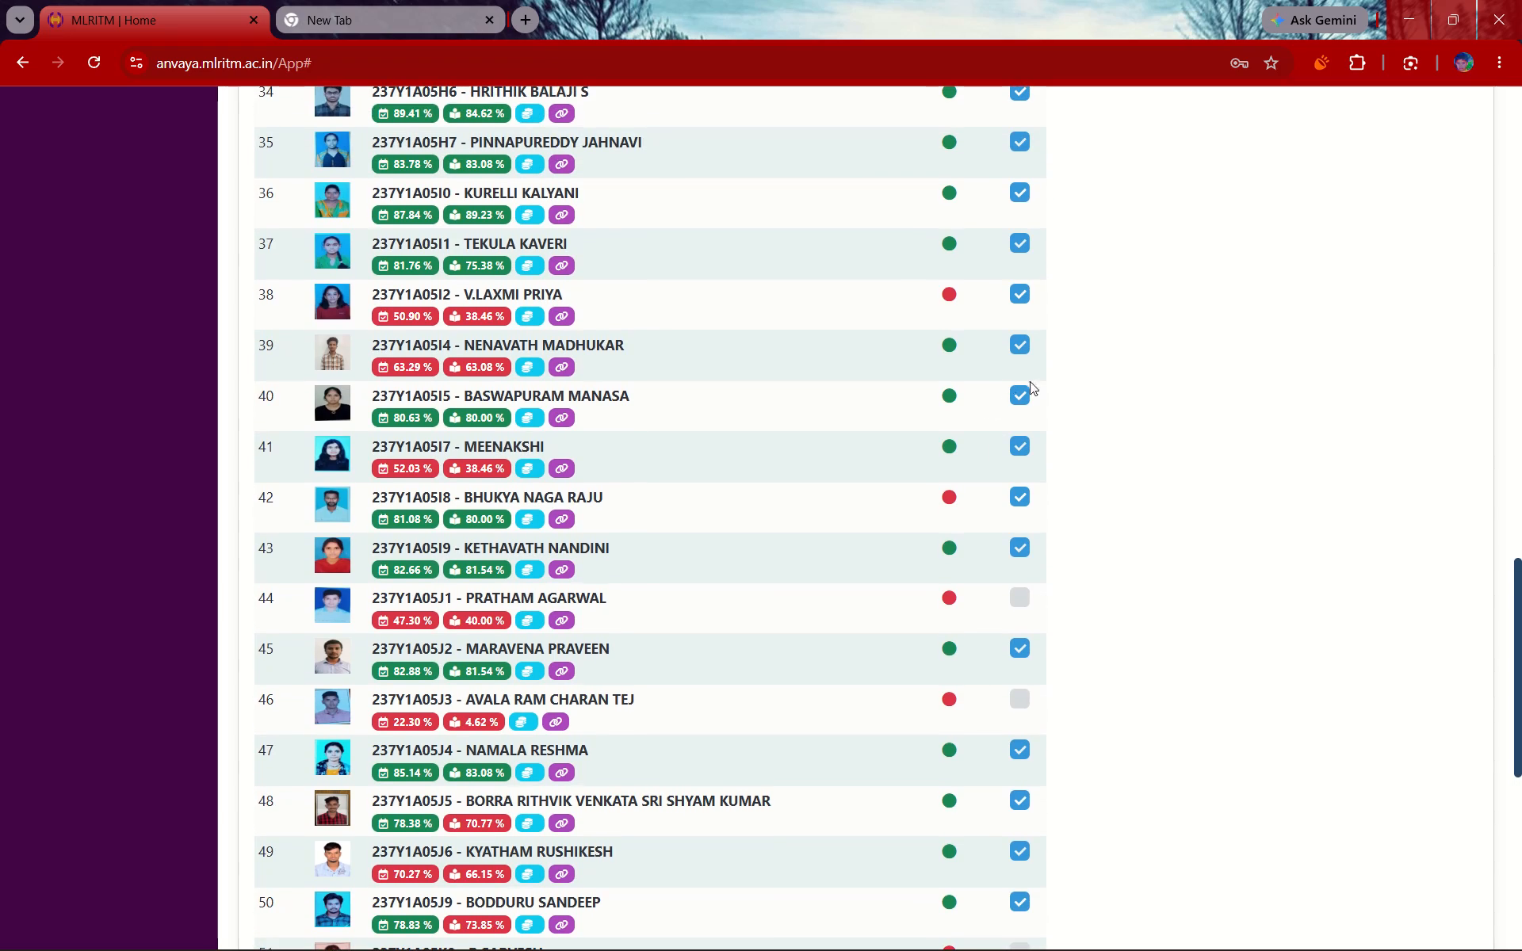
left_click(1019, 444)
scroll(1019, 444, "up", 1)
left_click(1022, 330)
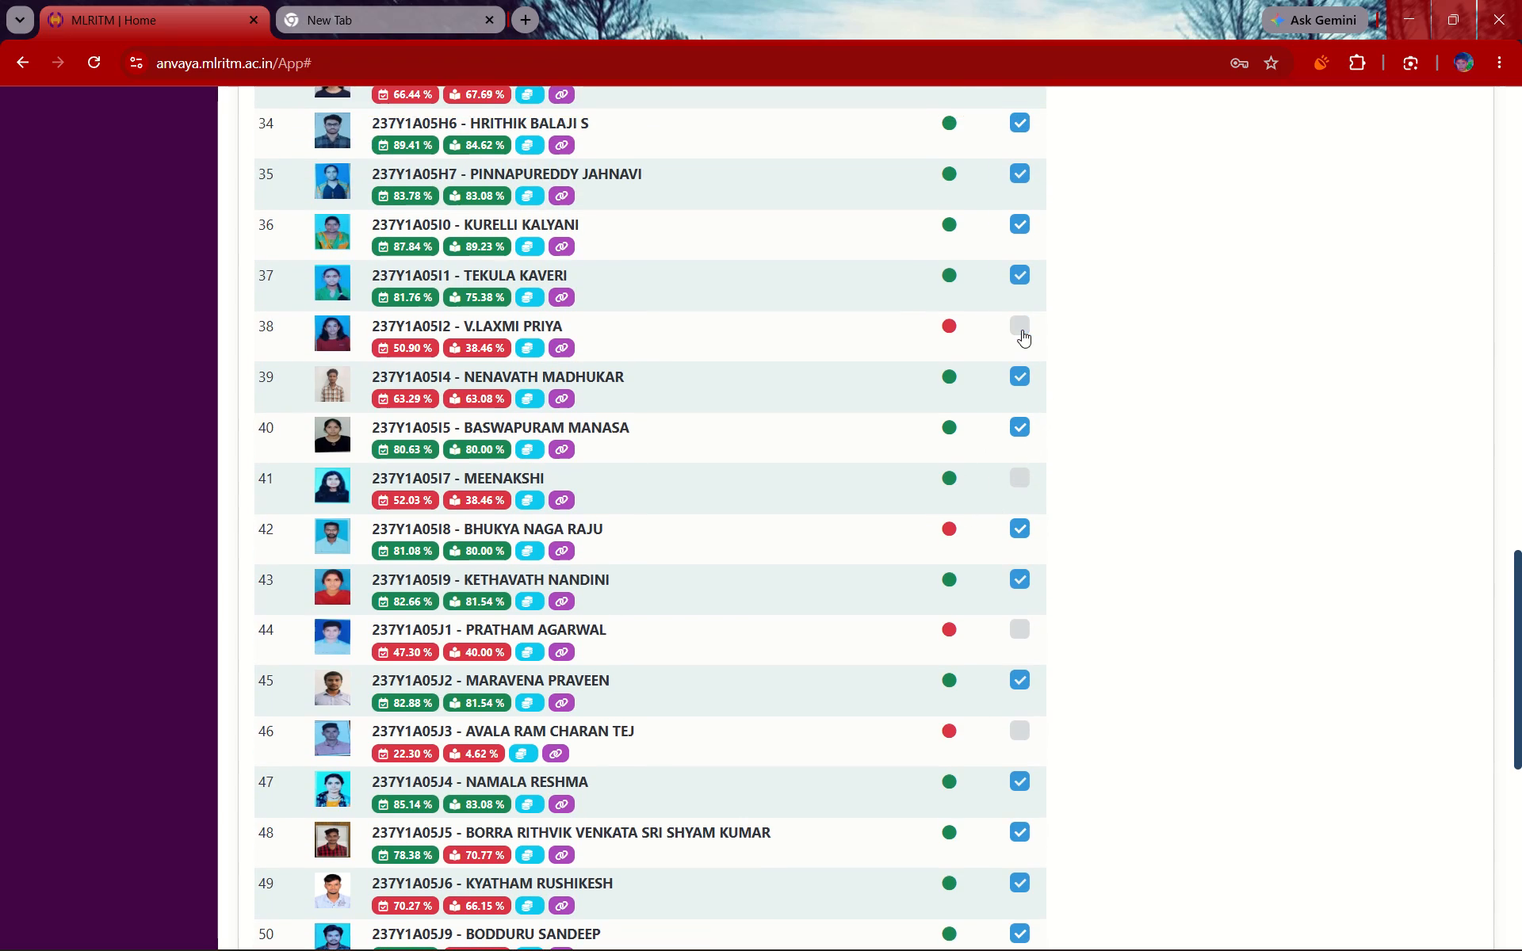
Mark the students at serial numbers 33, 30, 29 and 28 absent.
scroll(1022, 330, "up", 3)
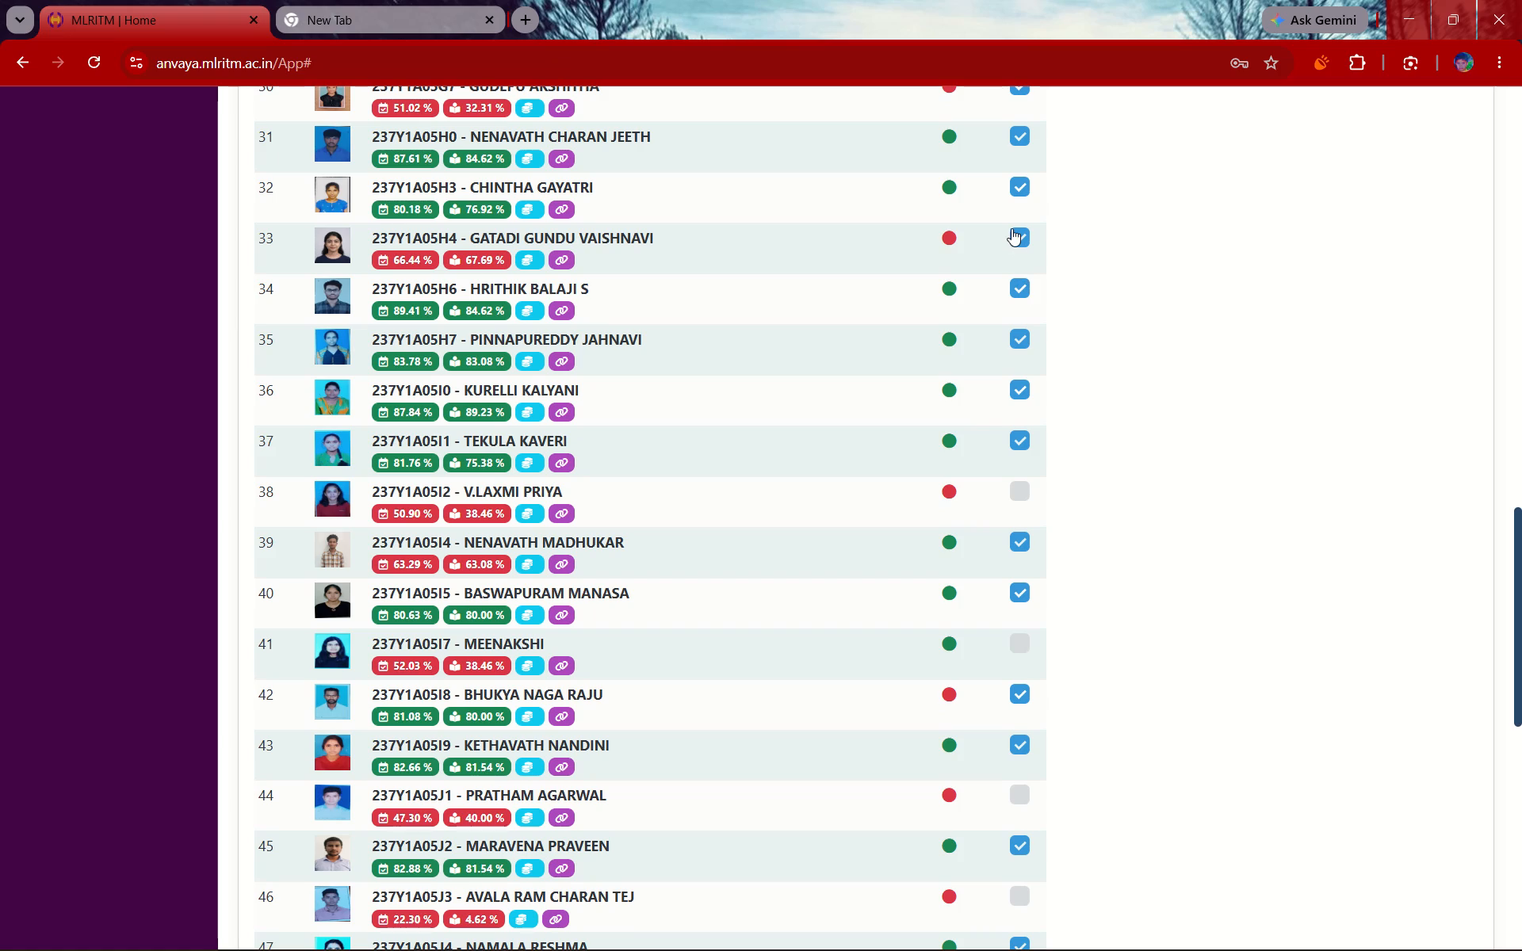
left_click(1013, 227)
scroll(1013, 227, "up", 1)
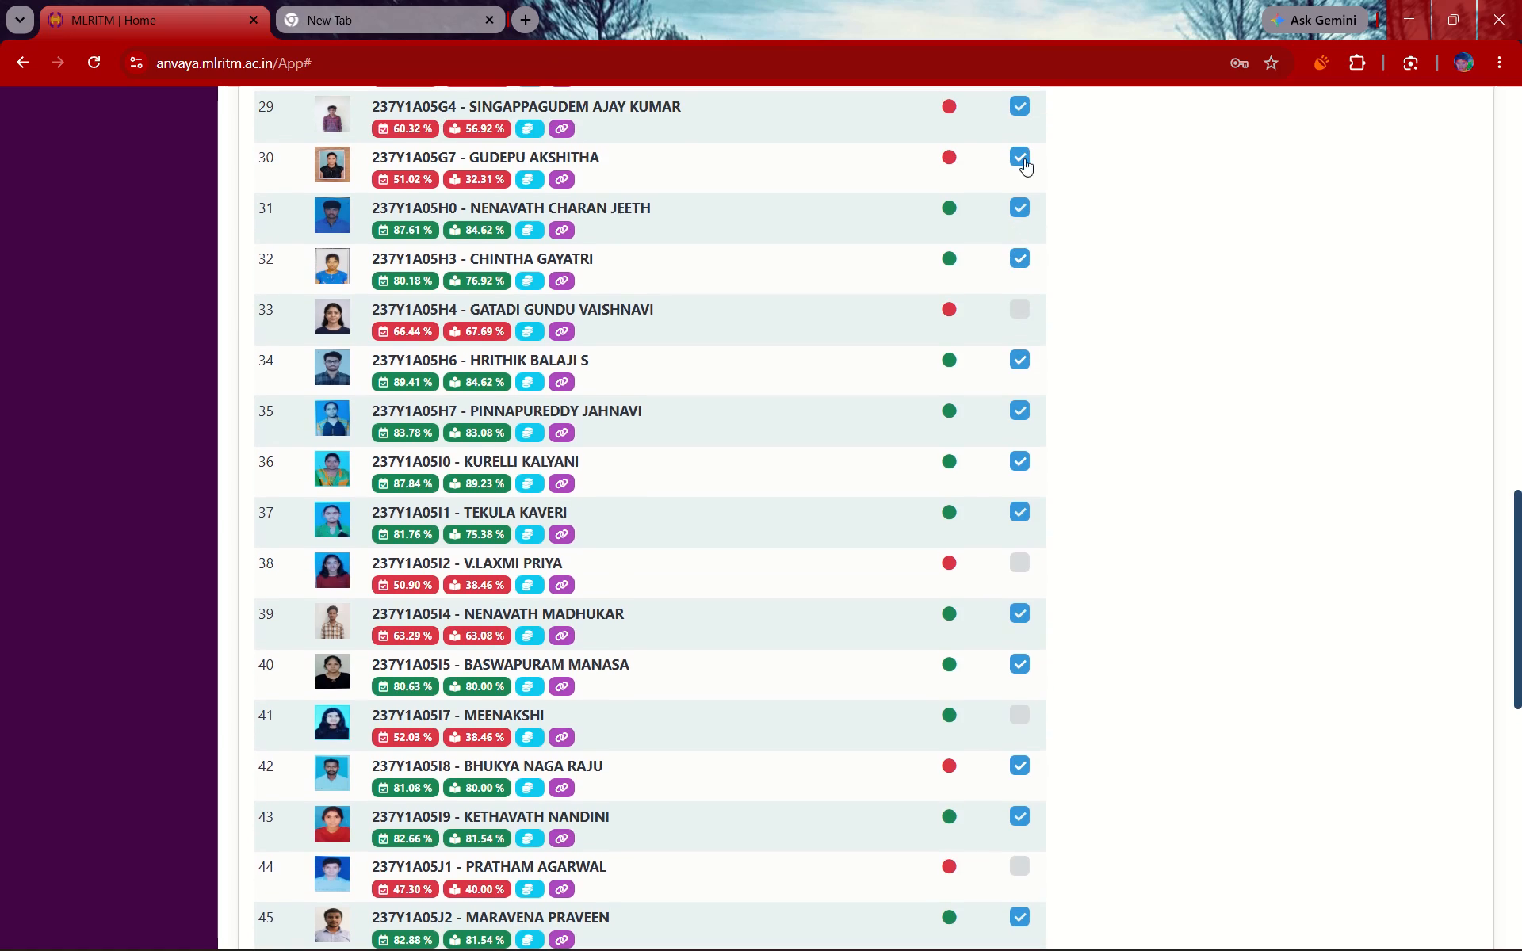
left_click(1014, 151)
scroll(1014, 151, "up", 1)
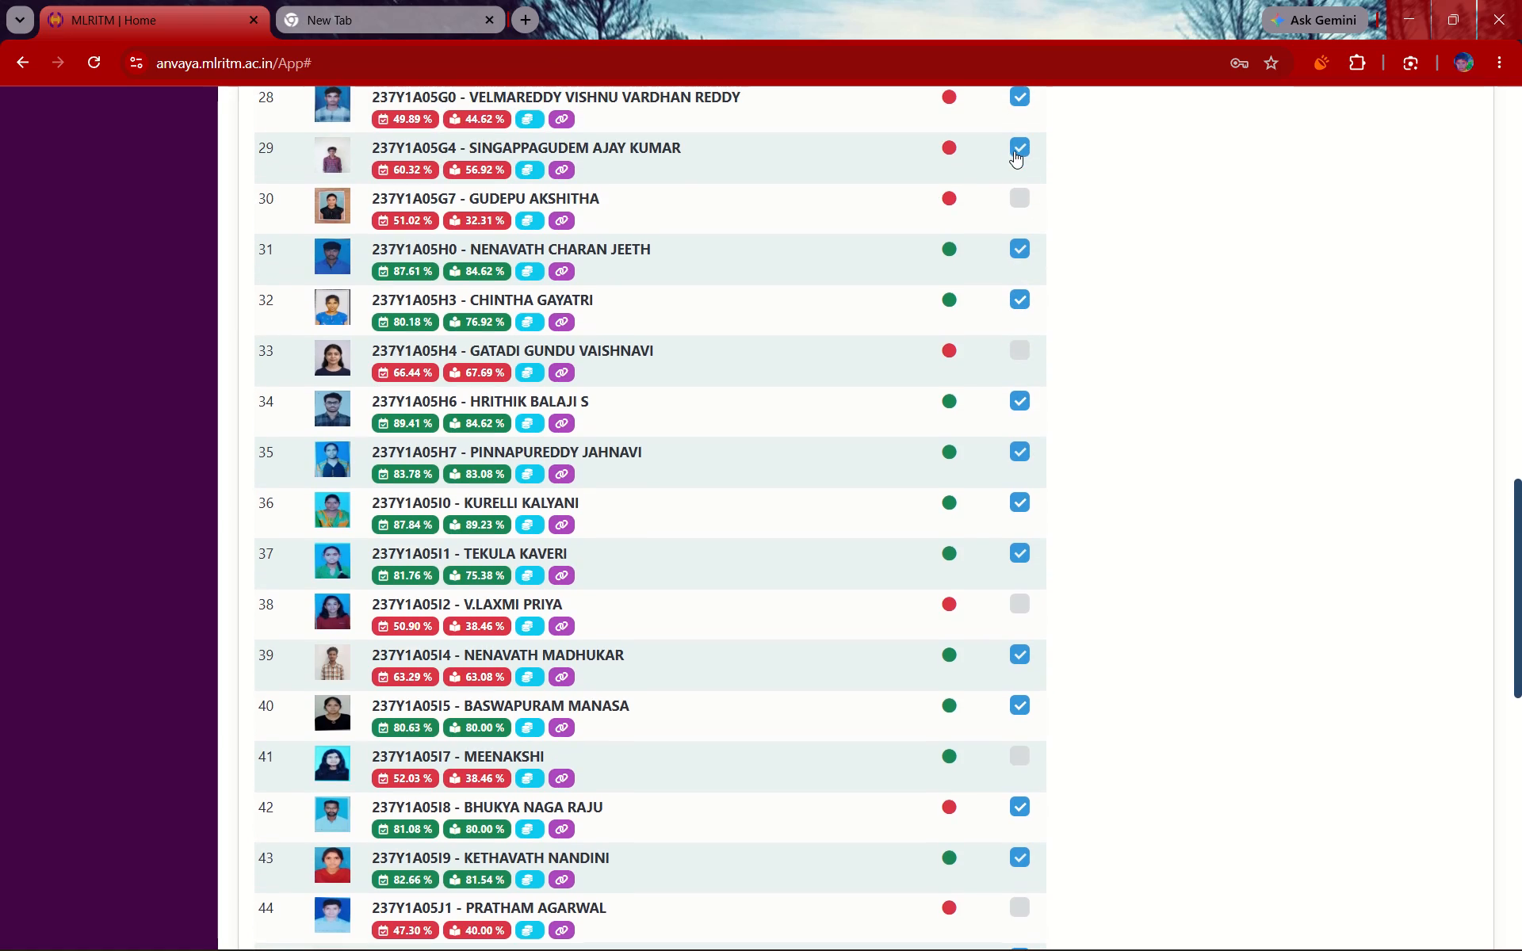
left_click(1019, 143)
left_click(1015, 102)
Mark the students at serial numbers 13, 14 and 15 absent.
scroll(1015, 102, "up", 1)
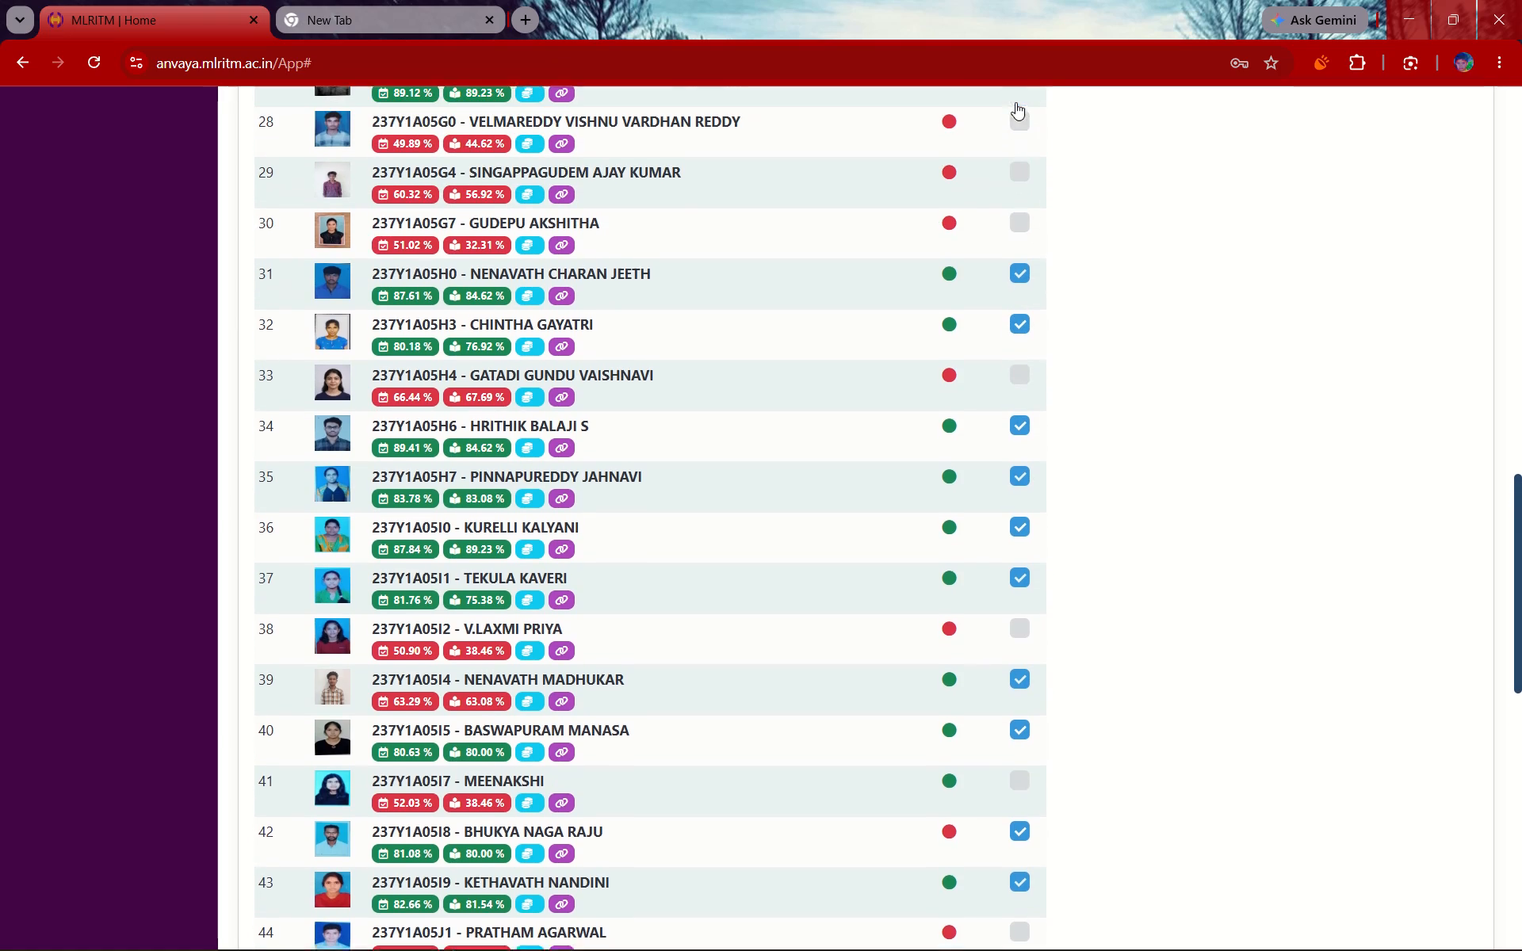
scroll(1015, 102, "up", 3)
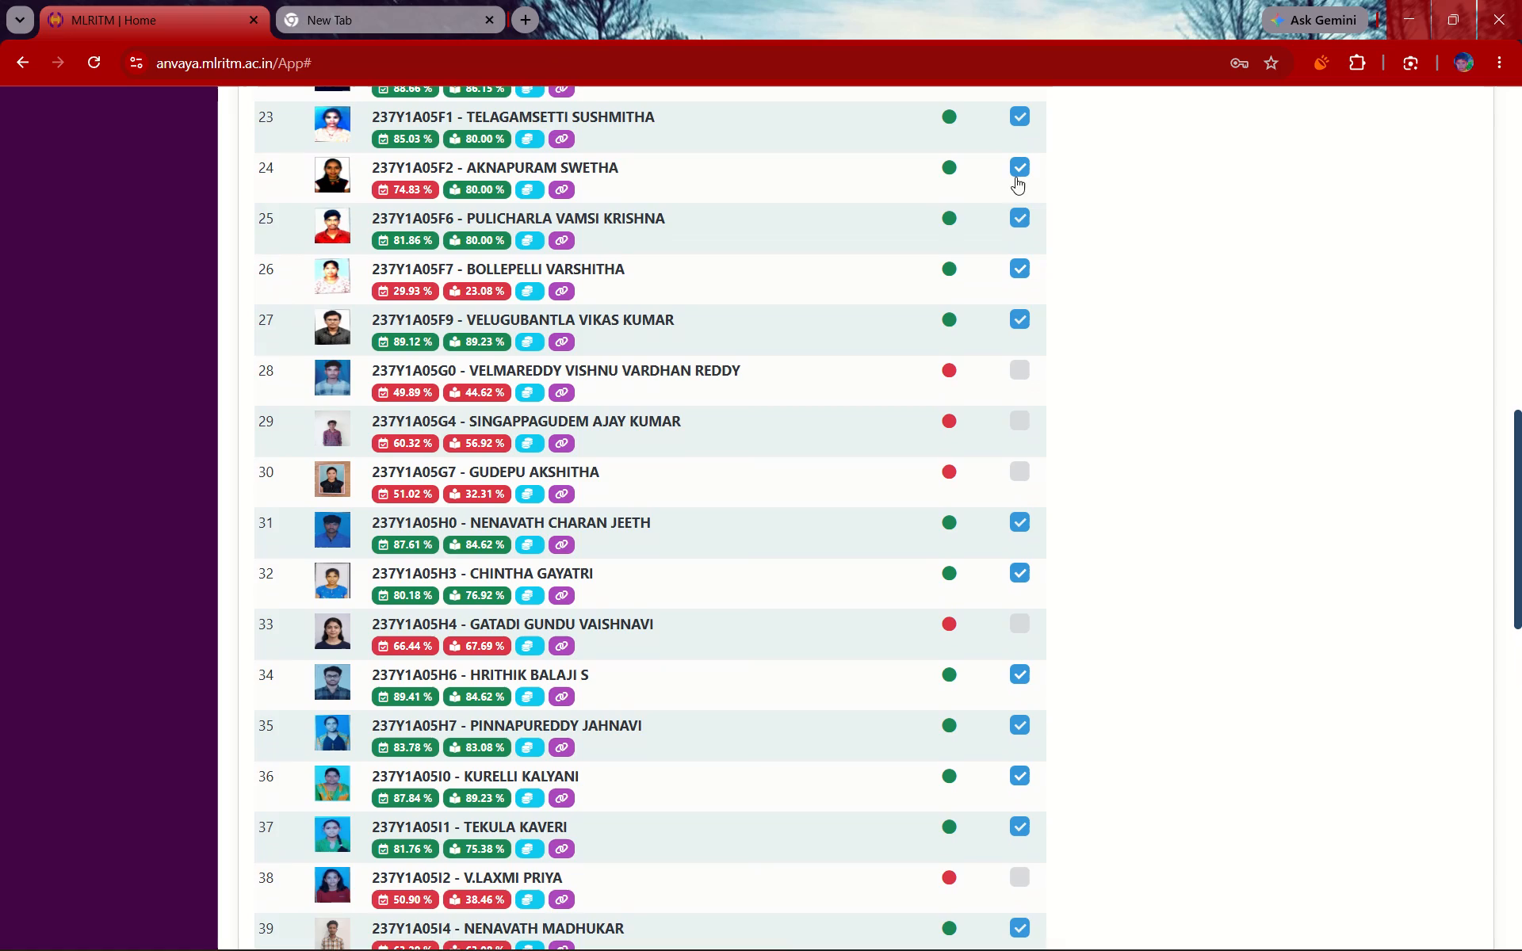
scroll(1014, 198, "up", 1)
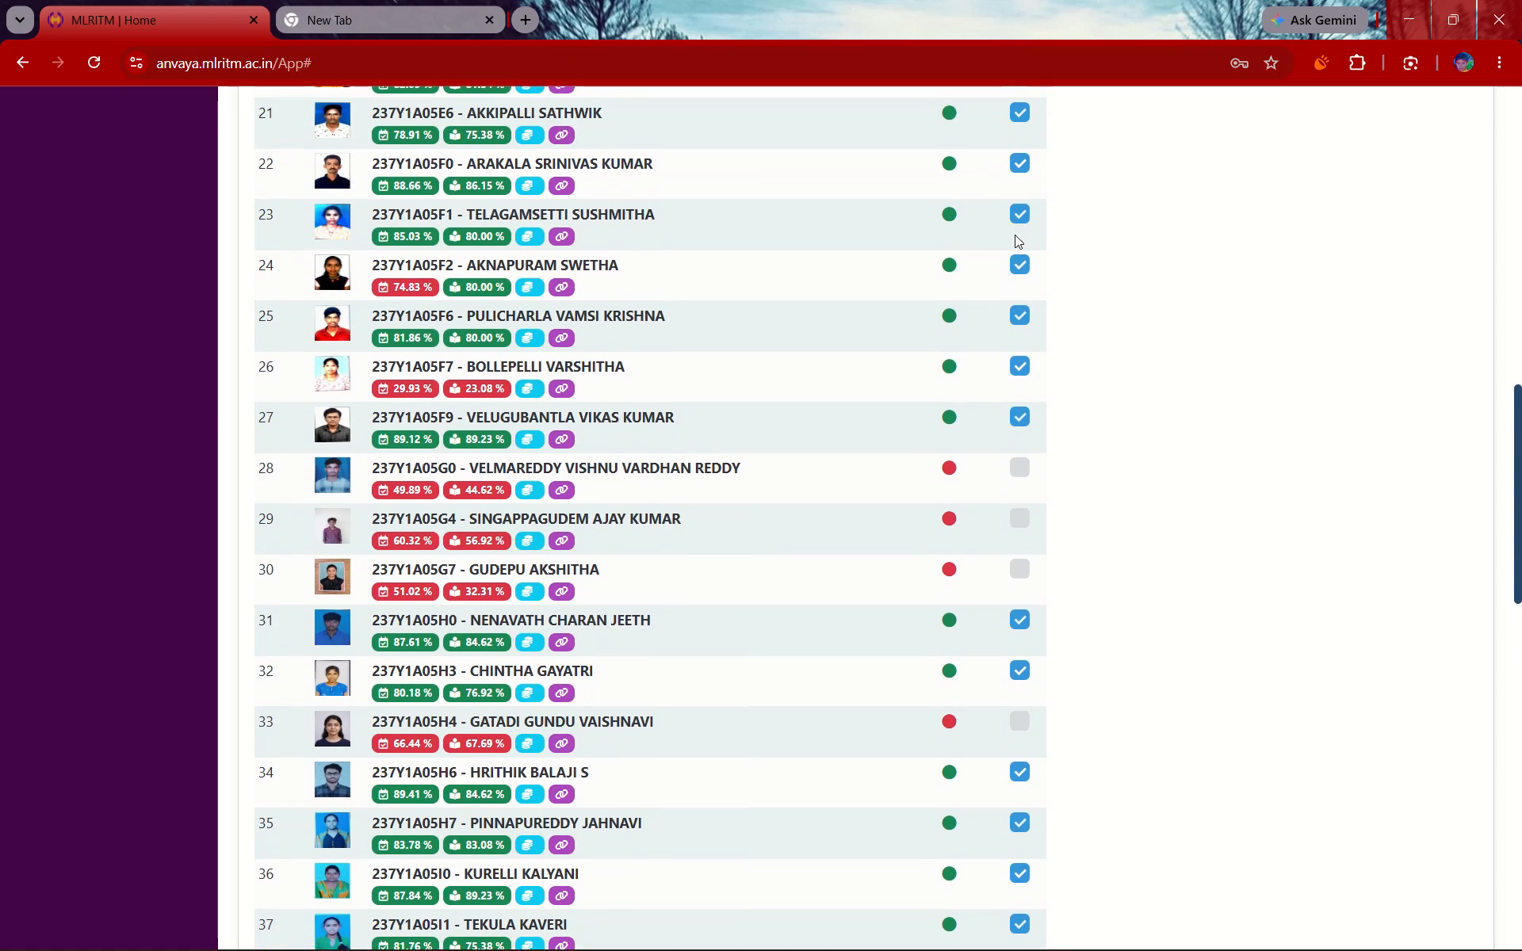
scroll(1012, 240, "up", 3)
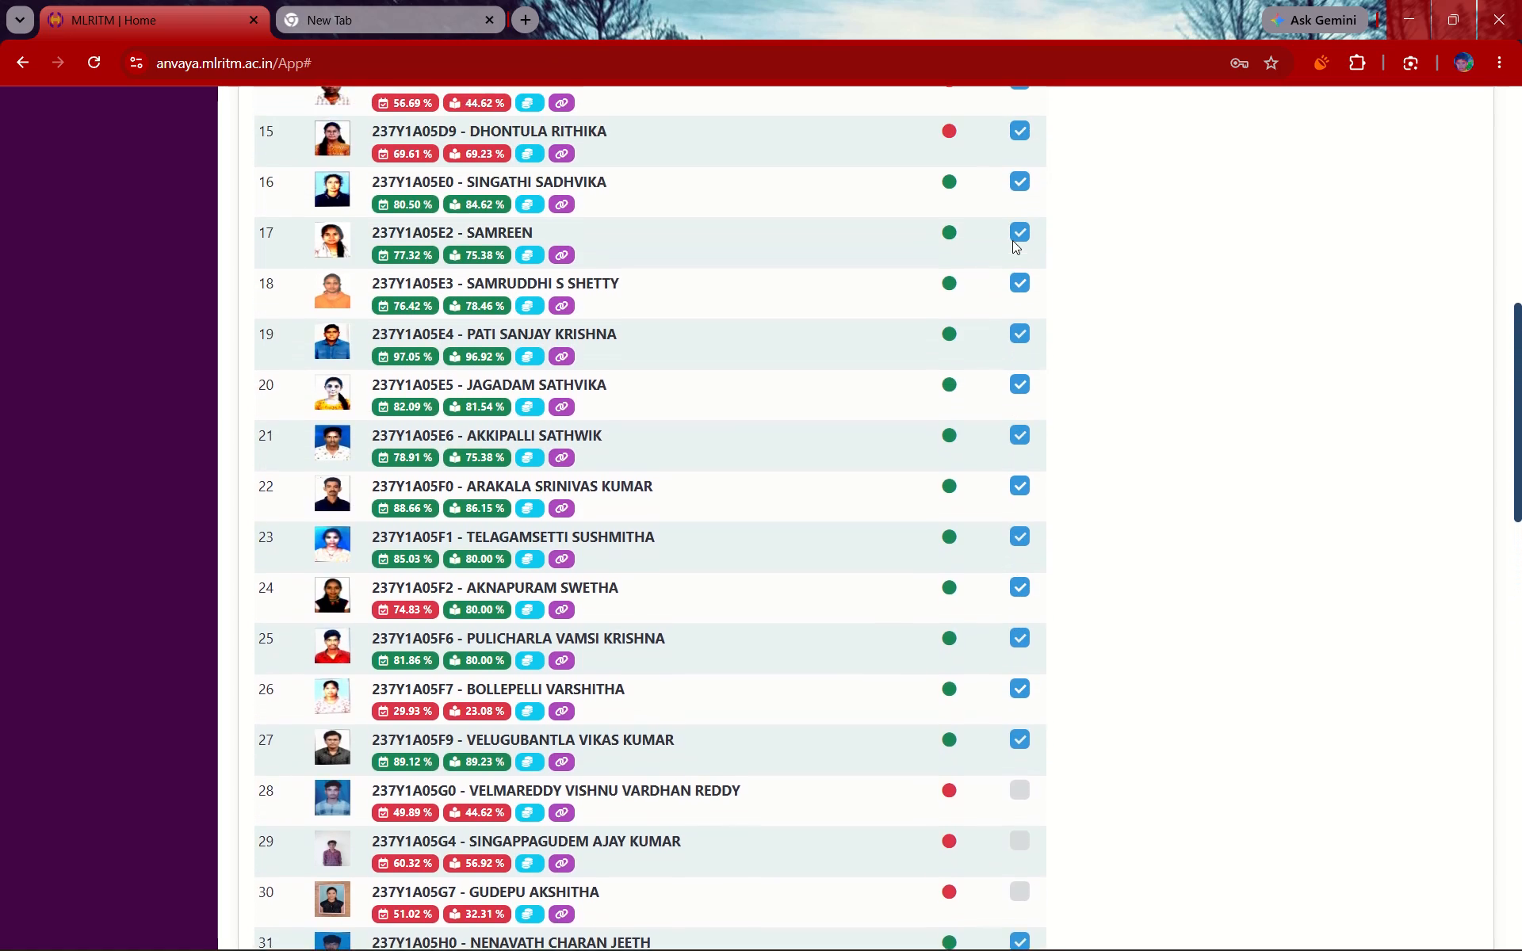
scroll(1012, 240, "up", 1)
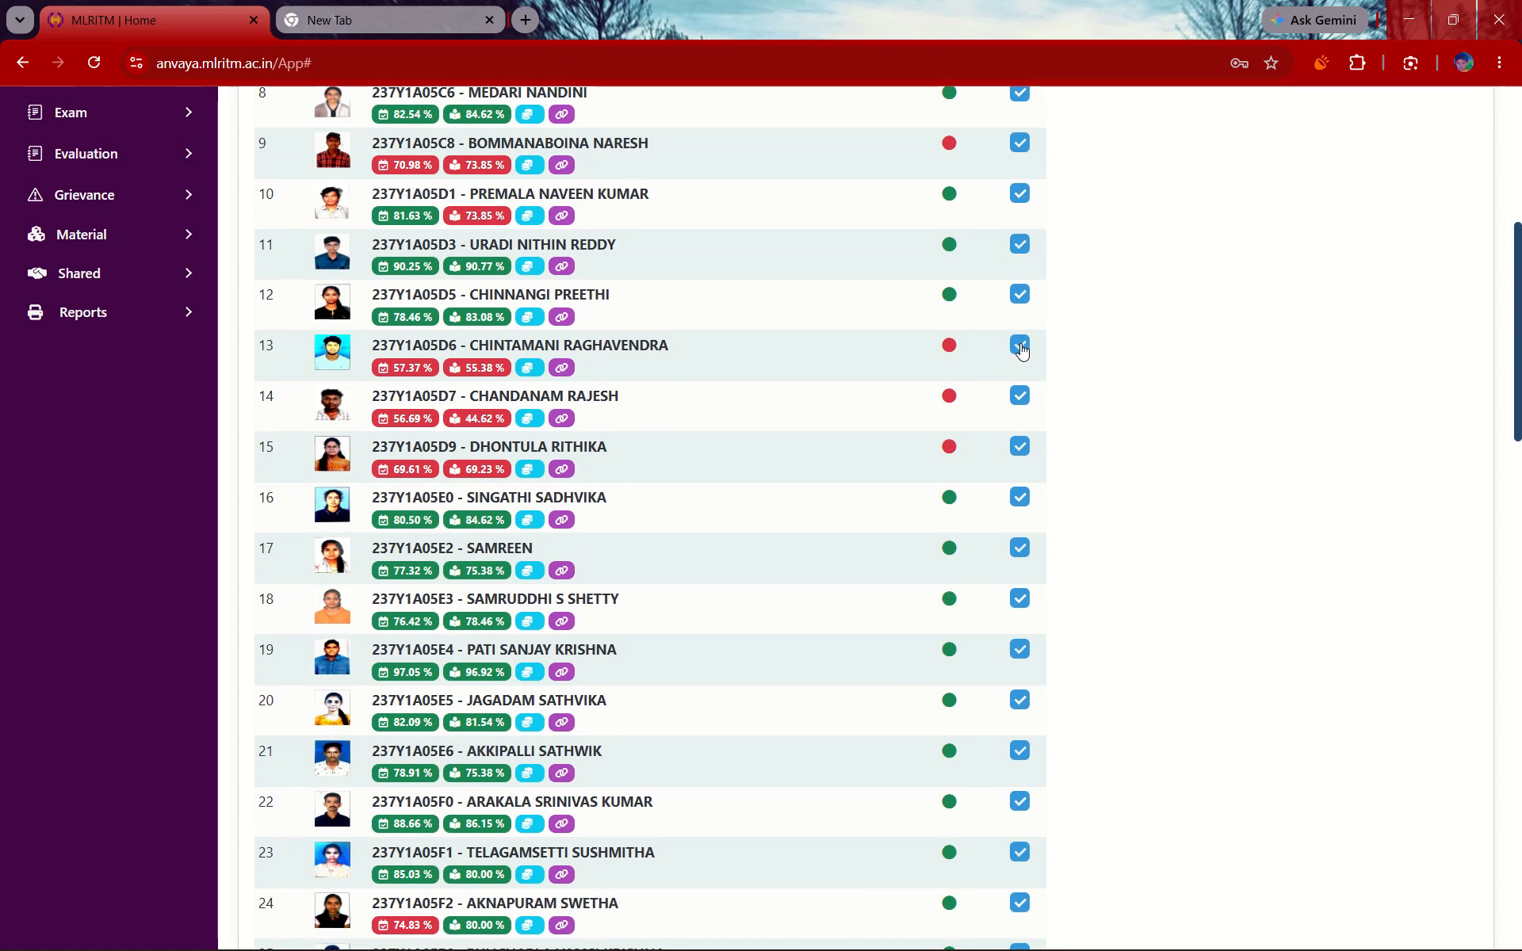
left_click(1020, 343)
left_click(1022, 387)
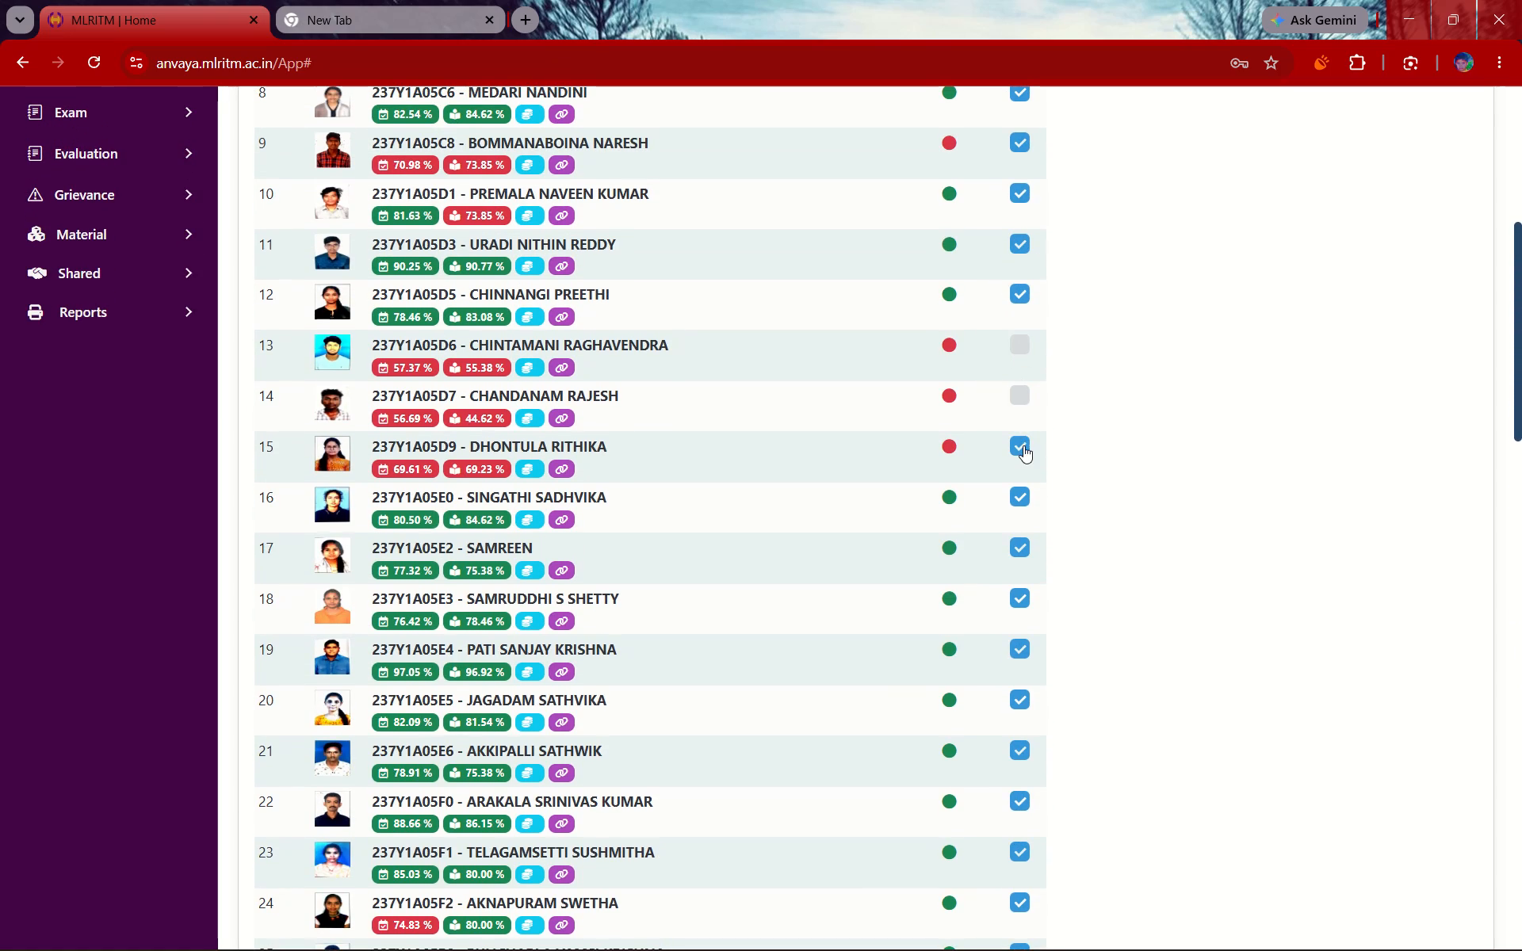
left_click(1023, 445)
Mark the student at serial number 5 absent and set the student at serial number 15 back to present.
scroll(1023, 445, "up", 3)
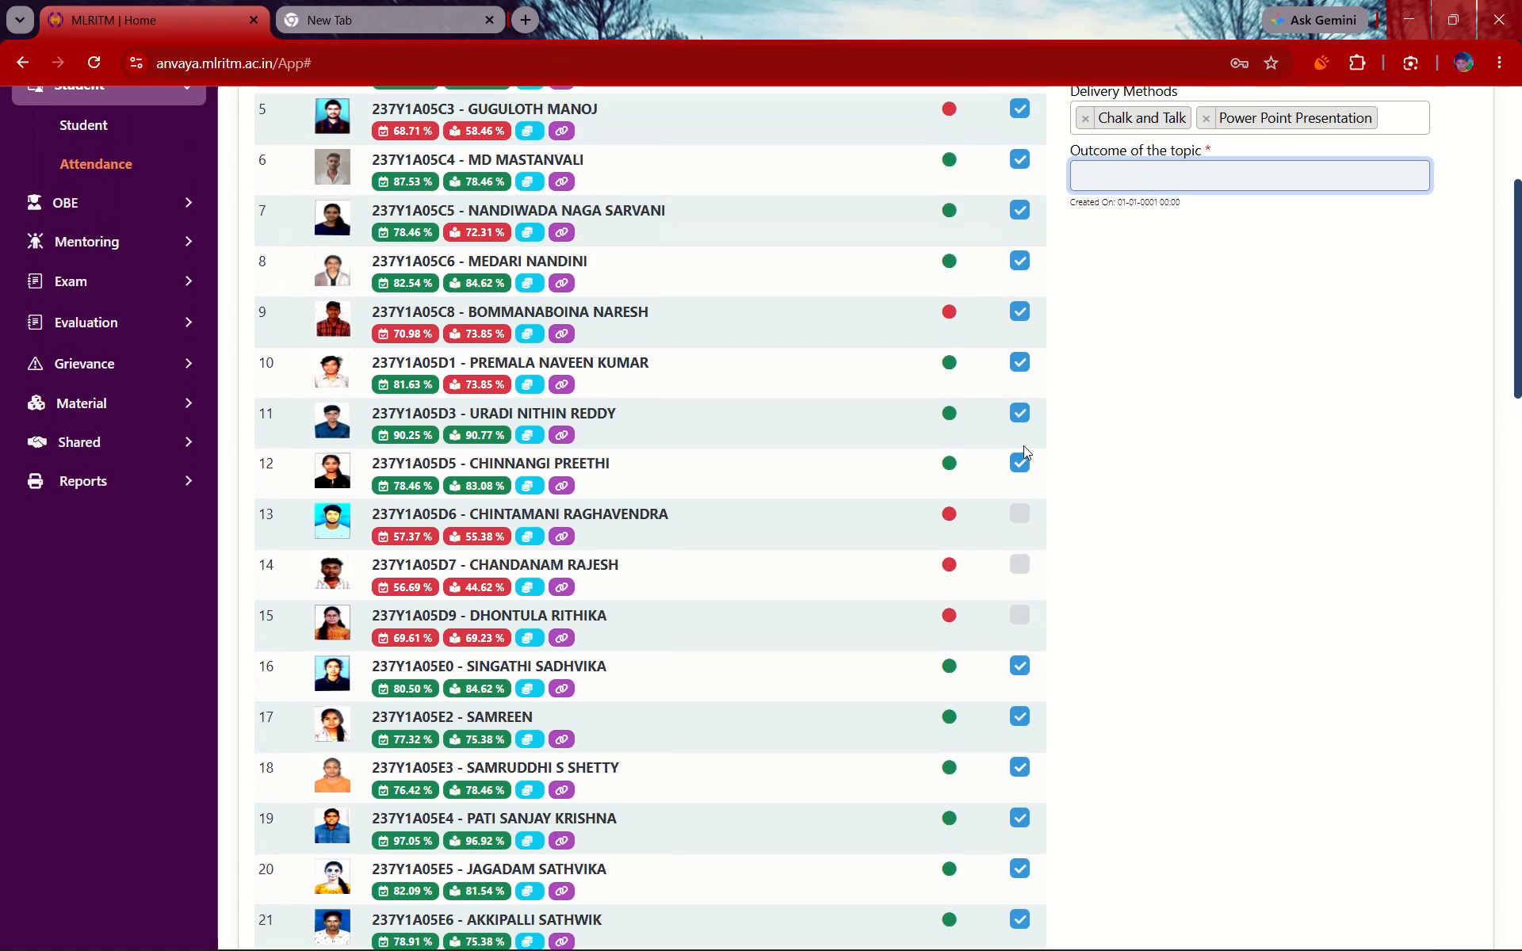
scroll(901, 329, "up", 2)
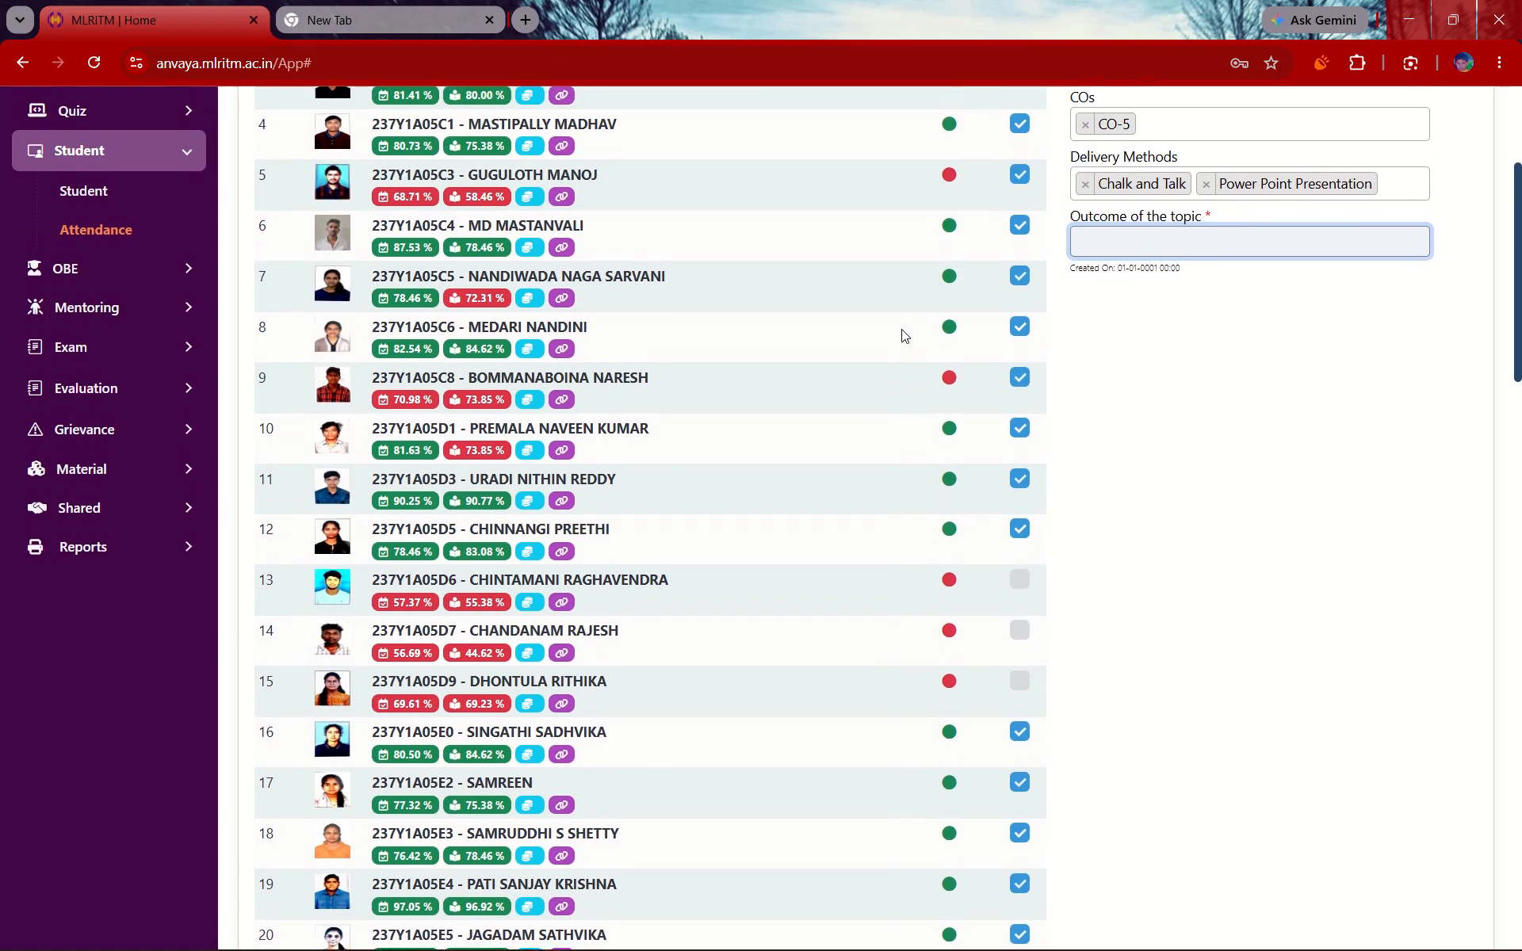
scroll(901, 329, "up", 2)
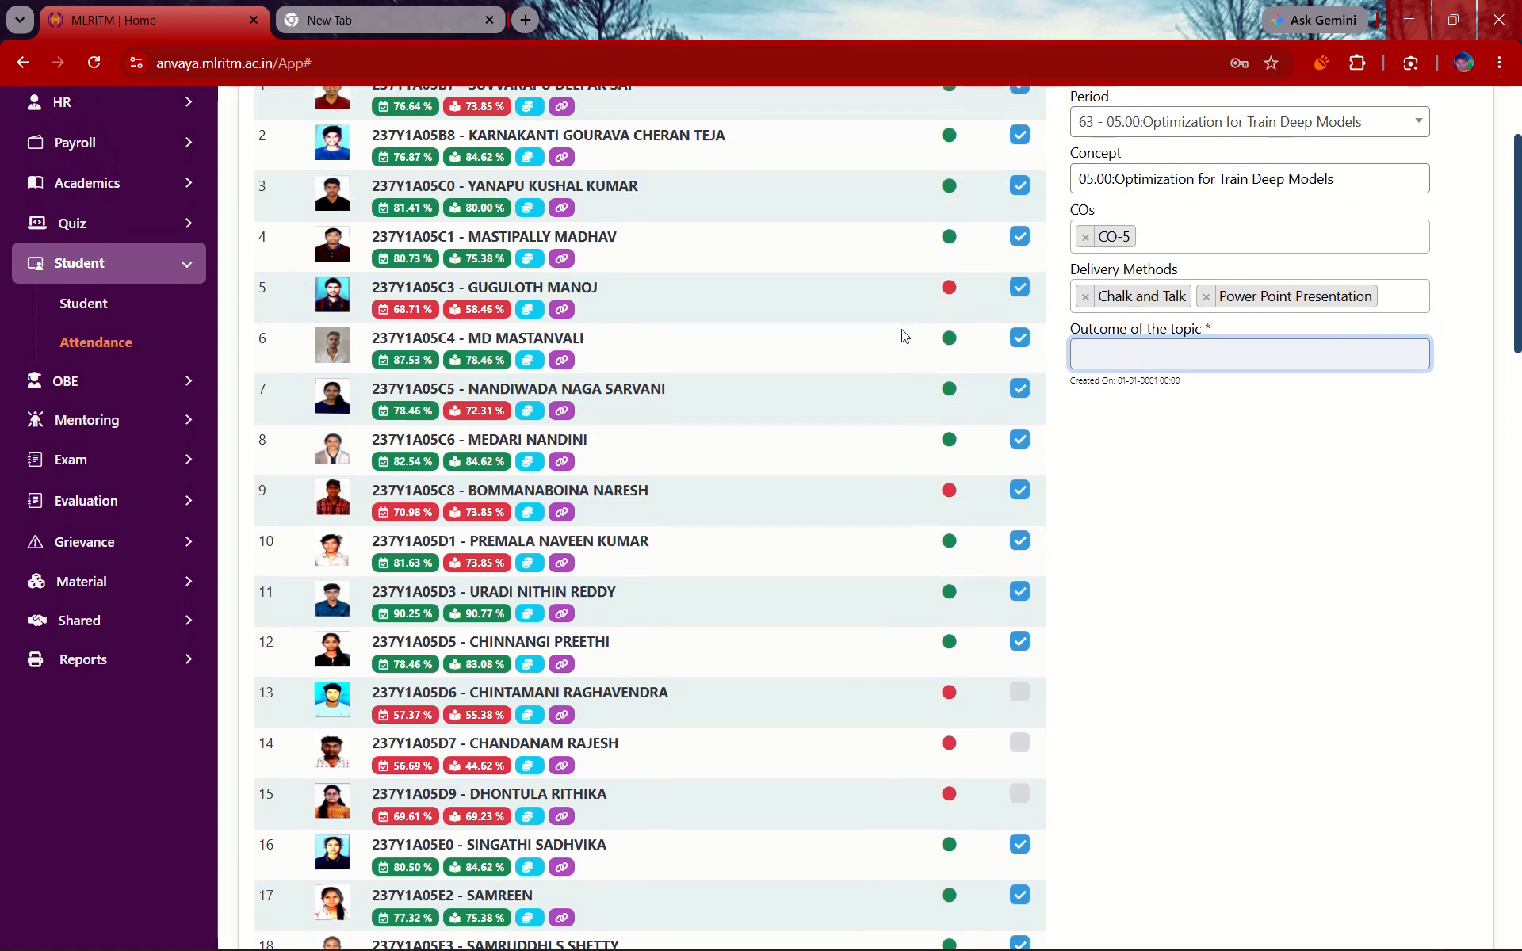
scroll(901, 329, "up", 3)
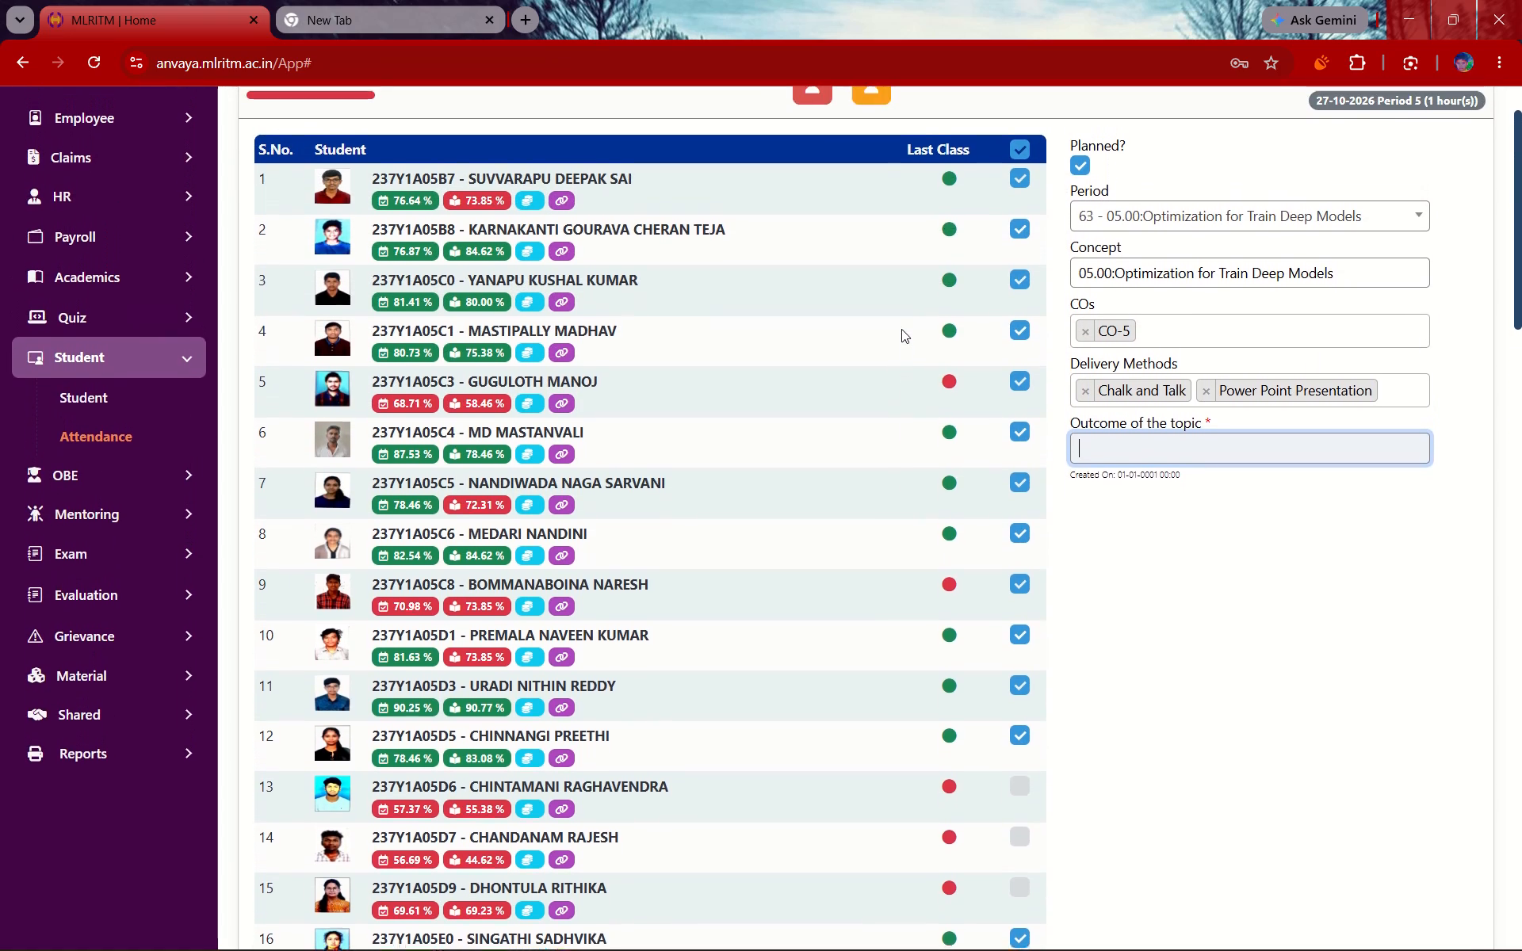
scroll(901, 329, "up", 3)
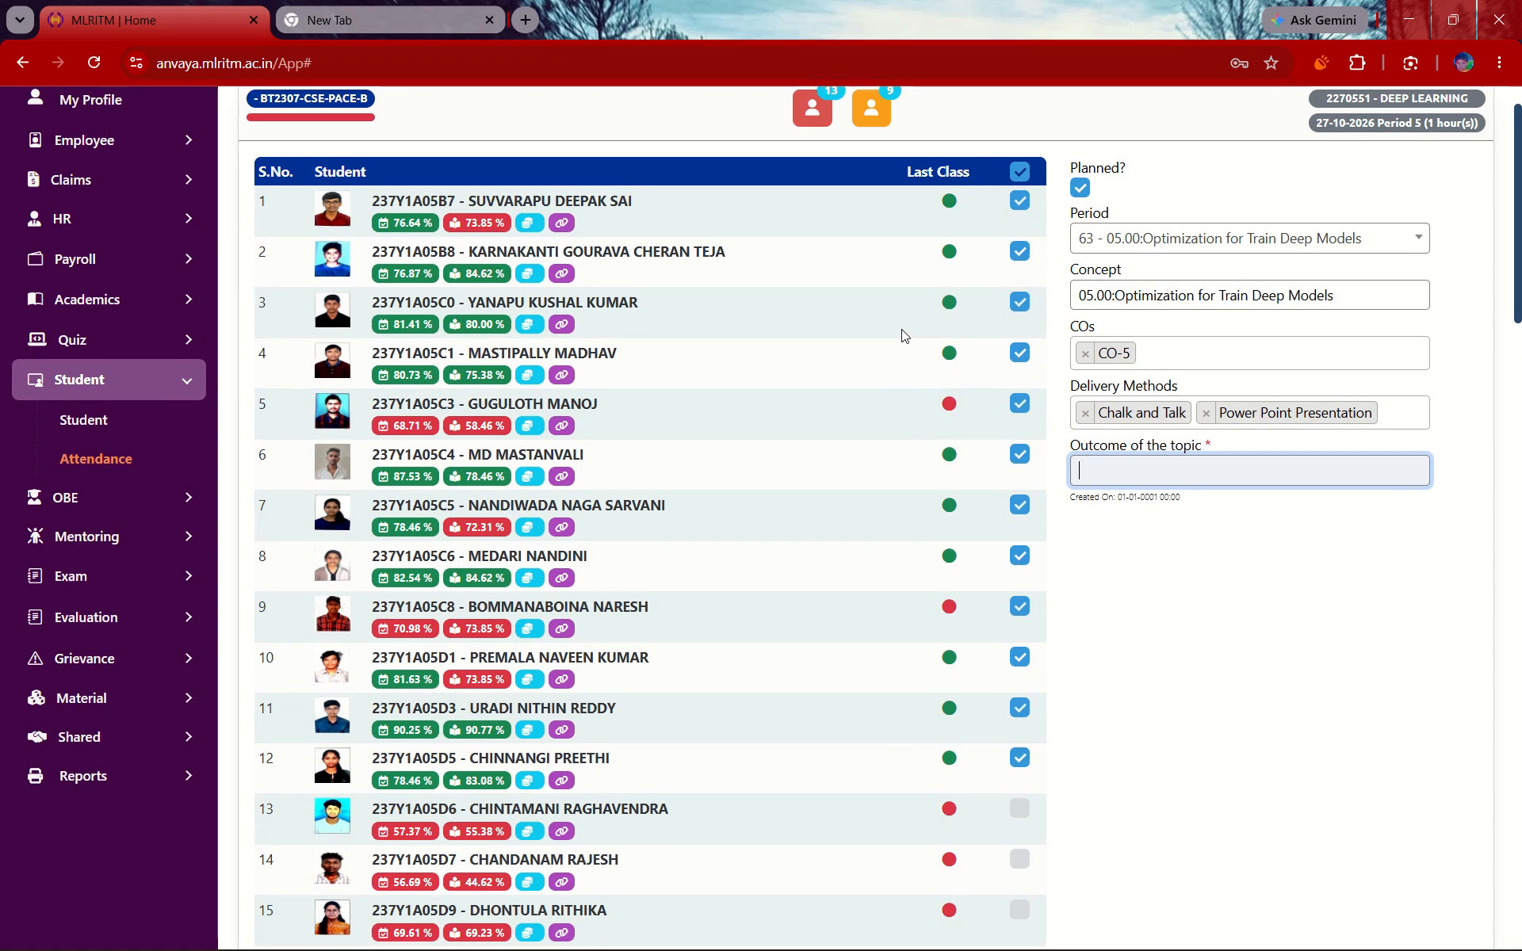
scroll(901, 329, "up", 2)
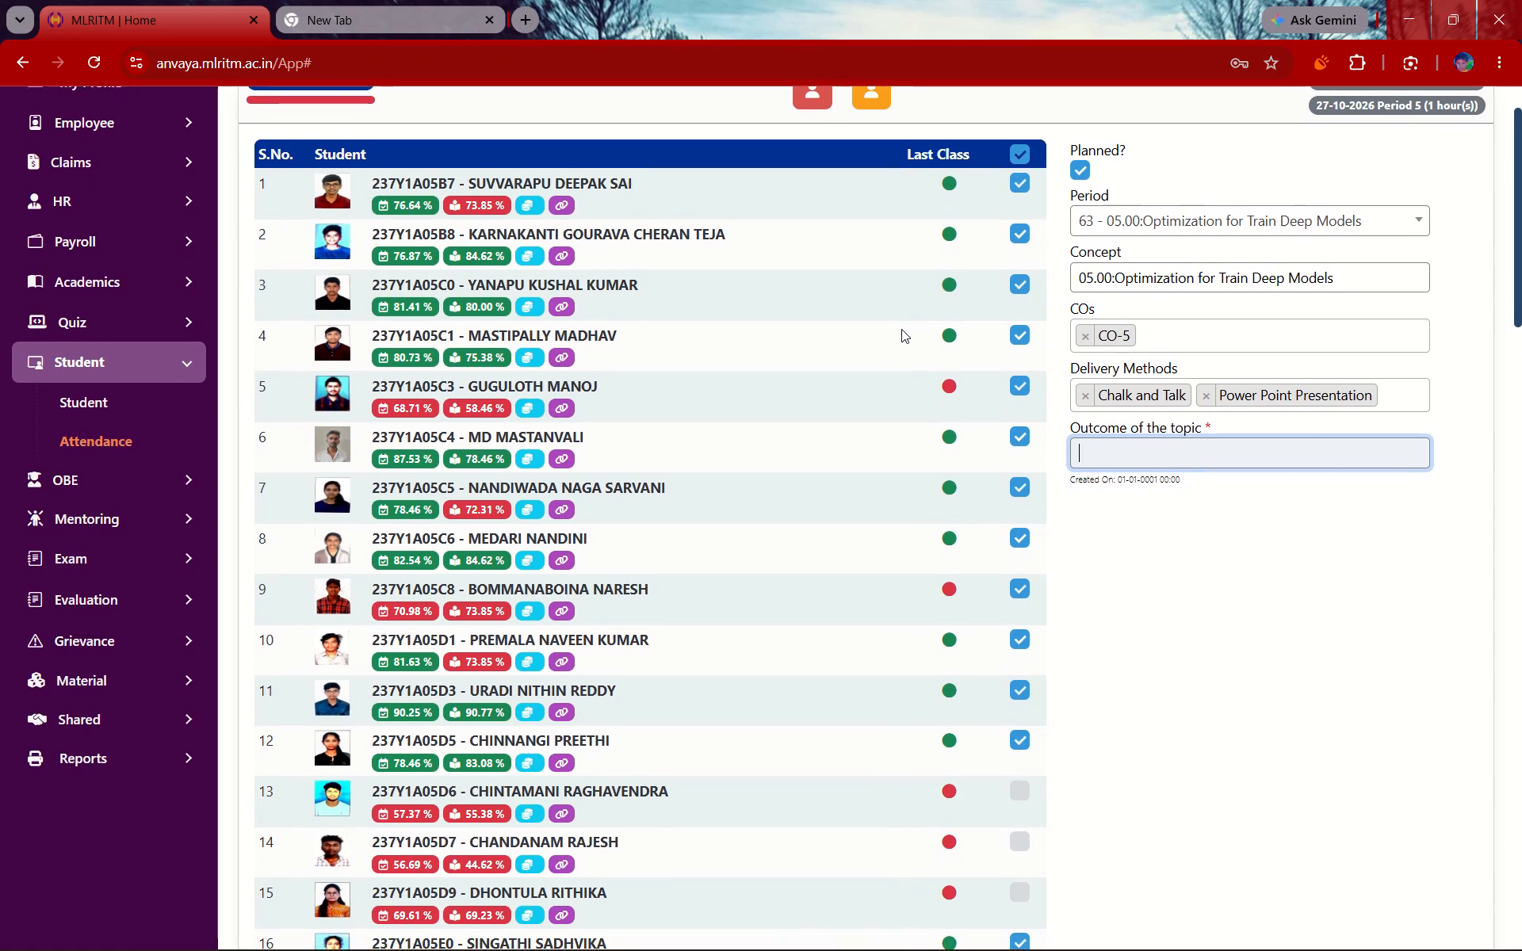
scroll(901, 329, "up", 2)
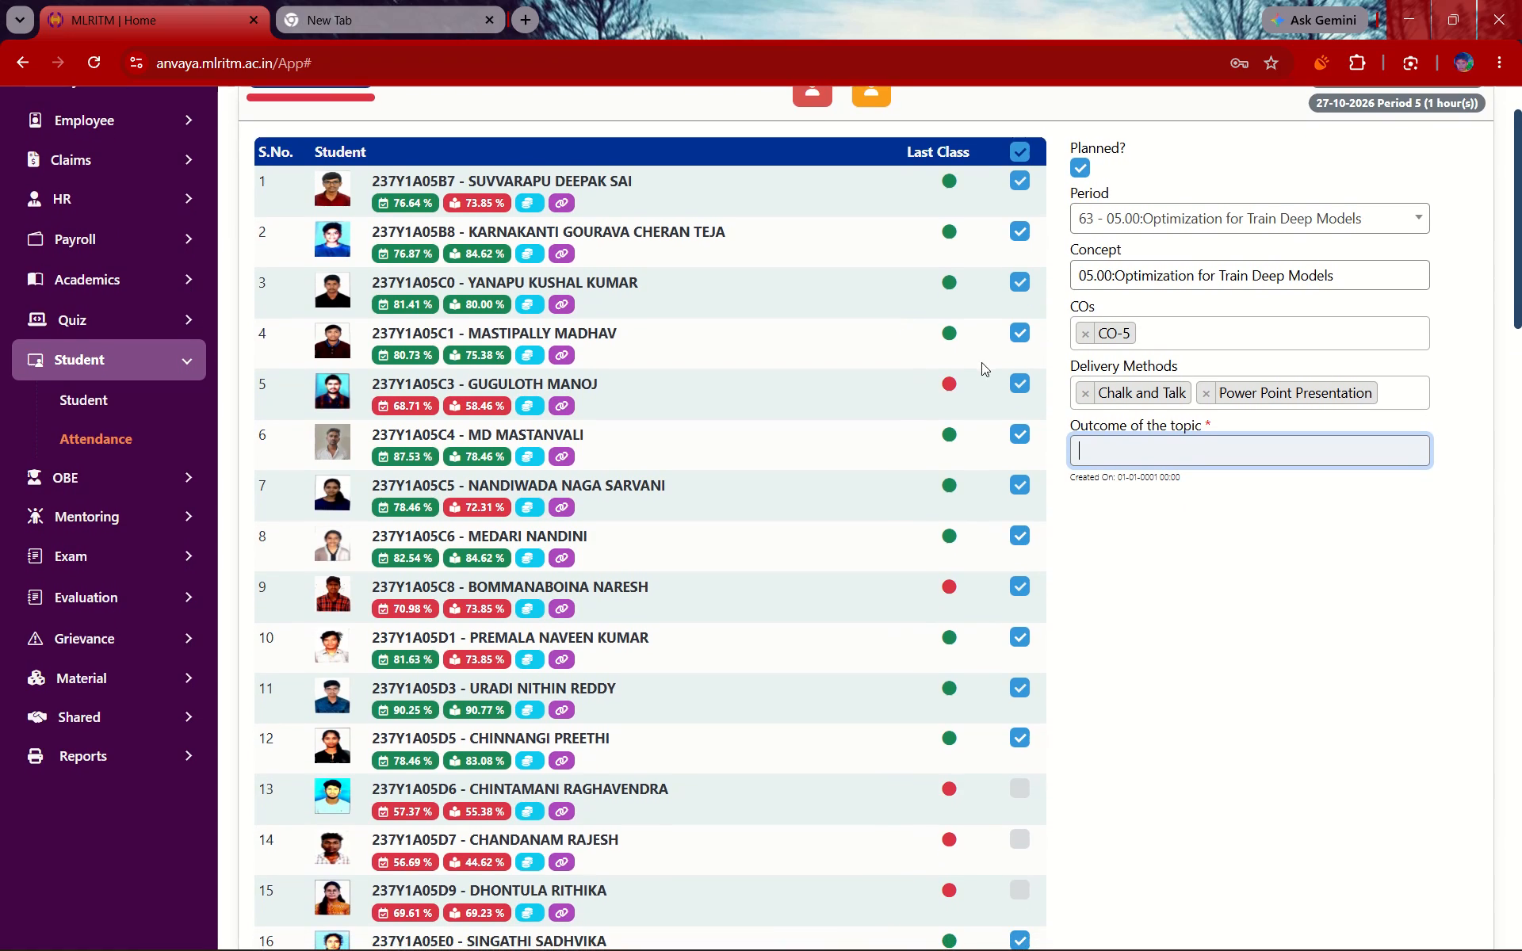
left_click(1019, 389)
scroll(1019, 389, "down", 2)
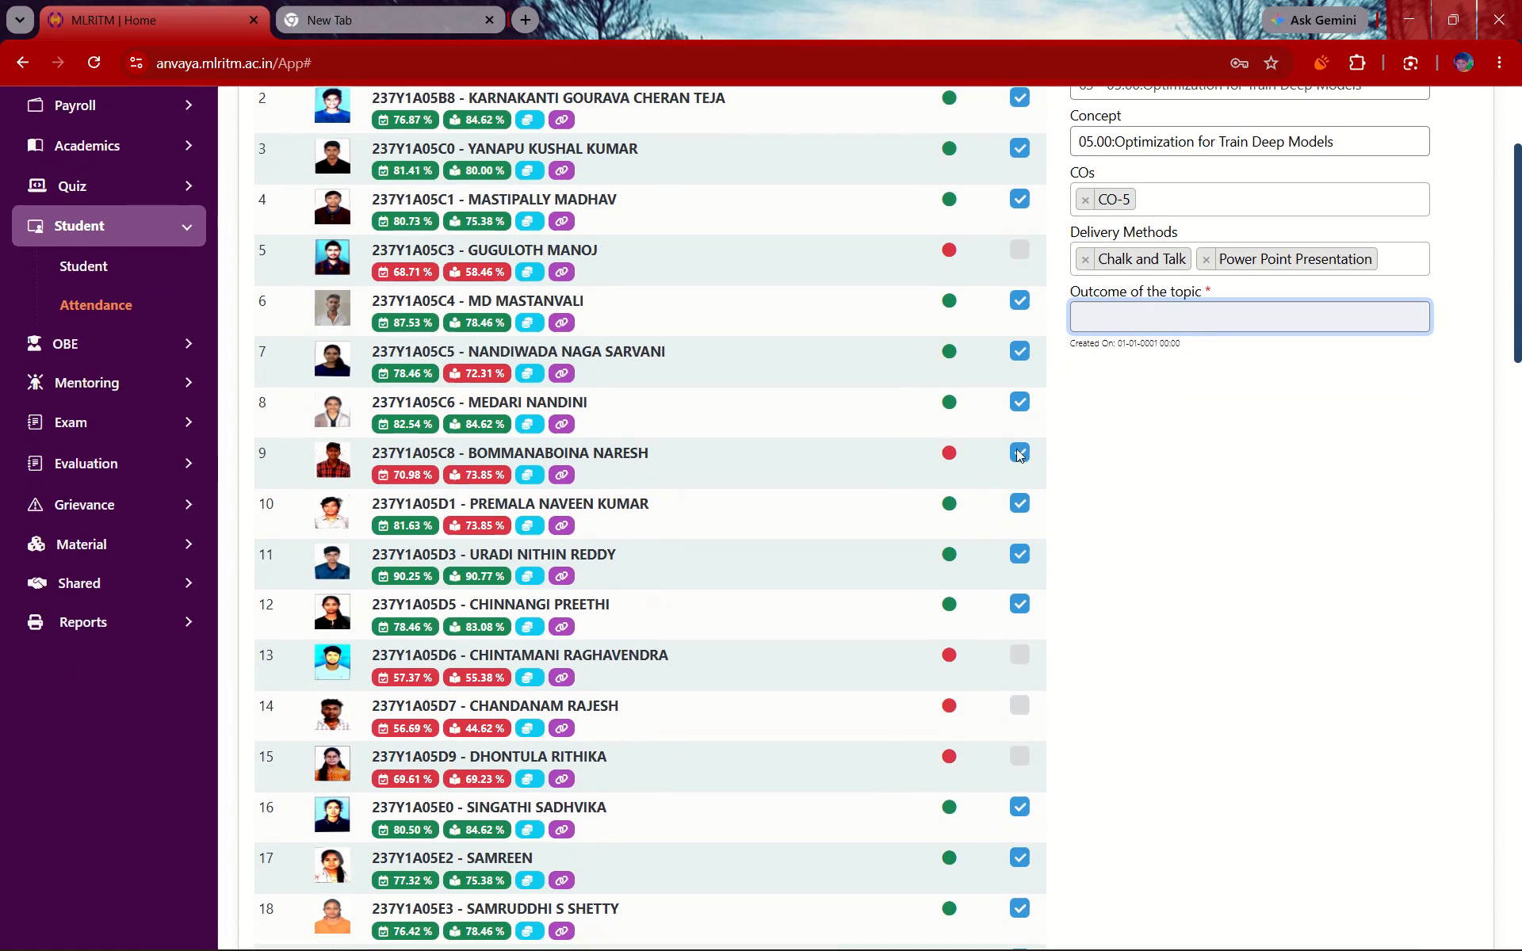
left_click(1019, 756)
Mark the student at serial number 11 absent.
scroll(1019, 756, "up", 1)
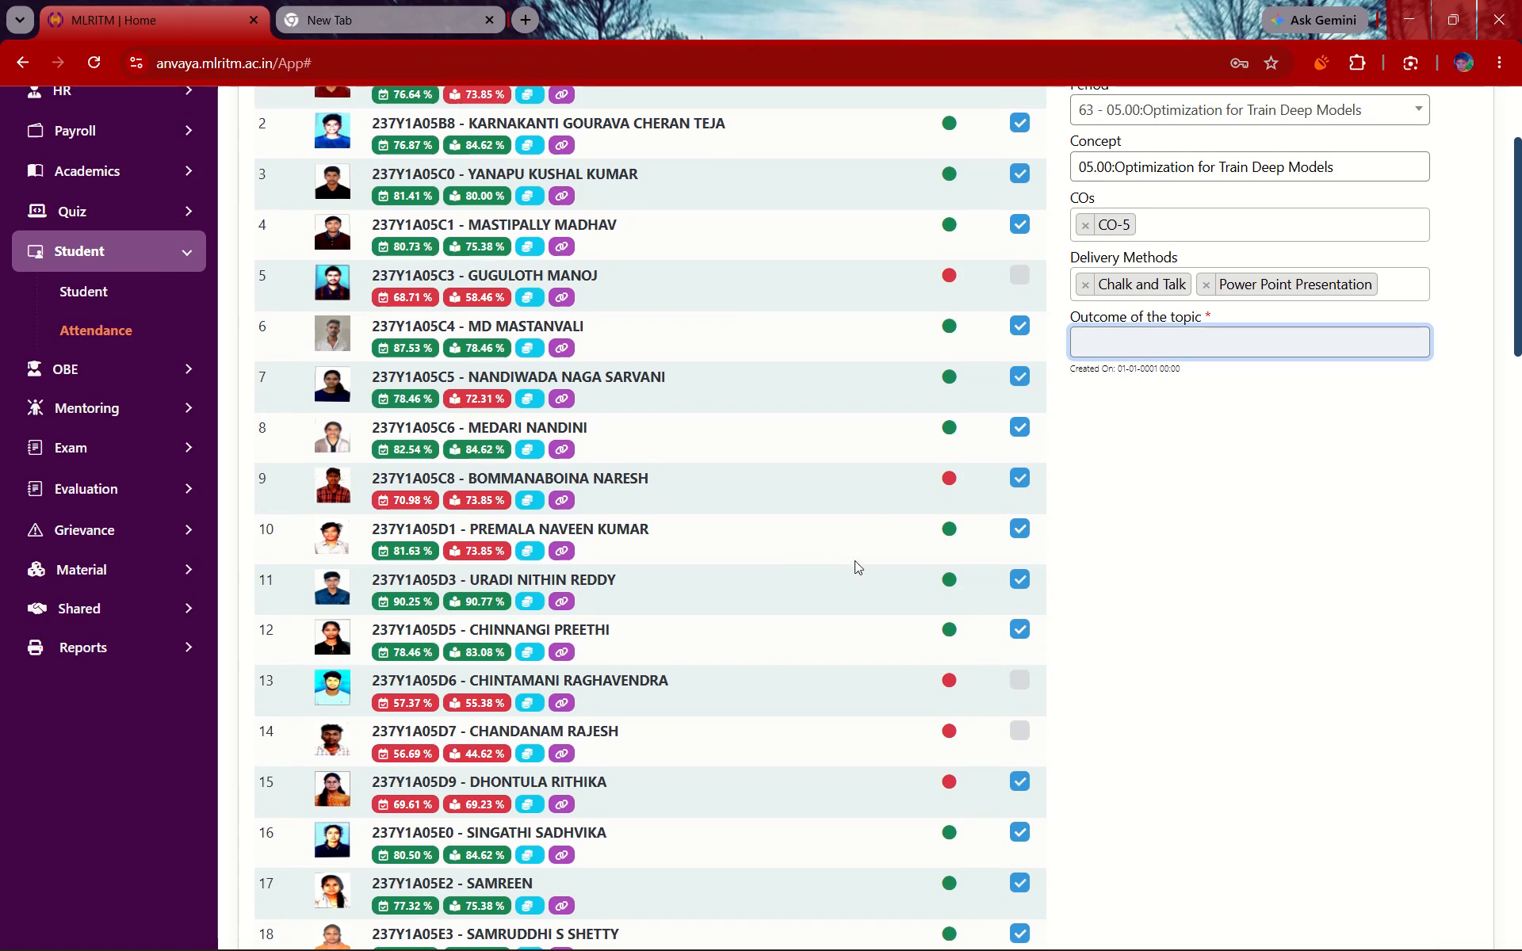
scroll(869, 515, "up", 1)
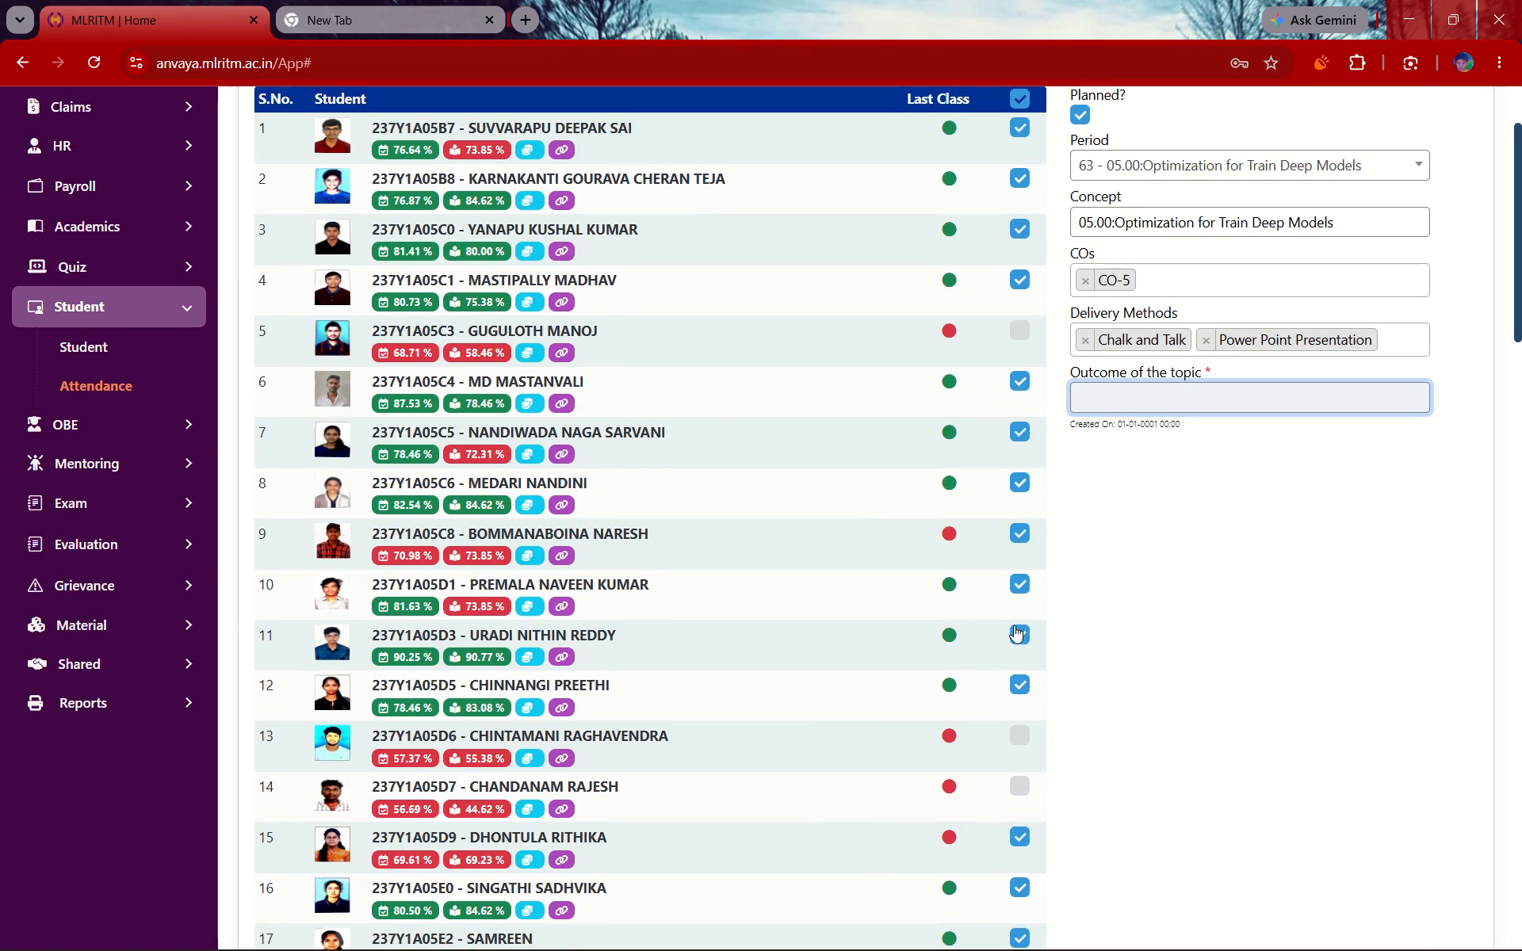
left_click(1023, 645)
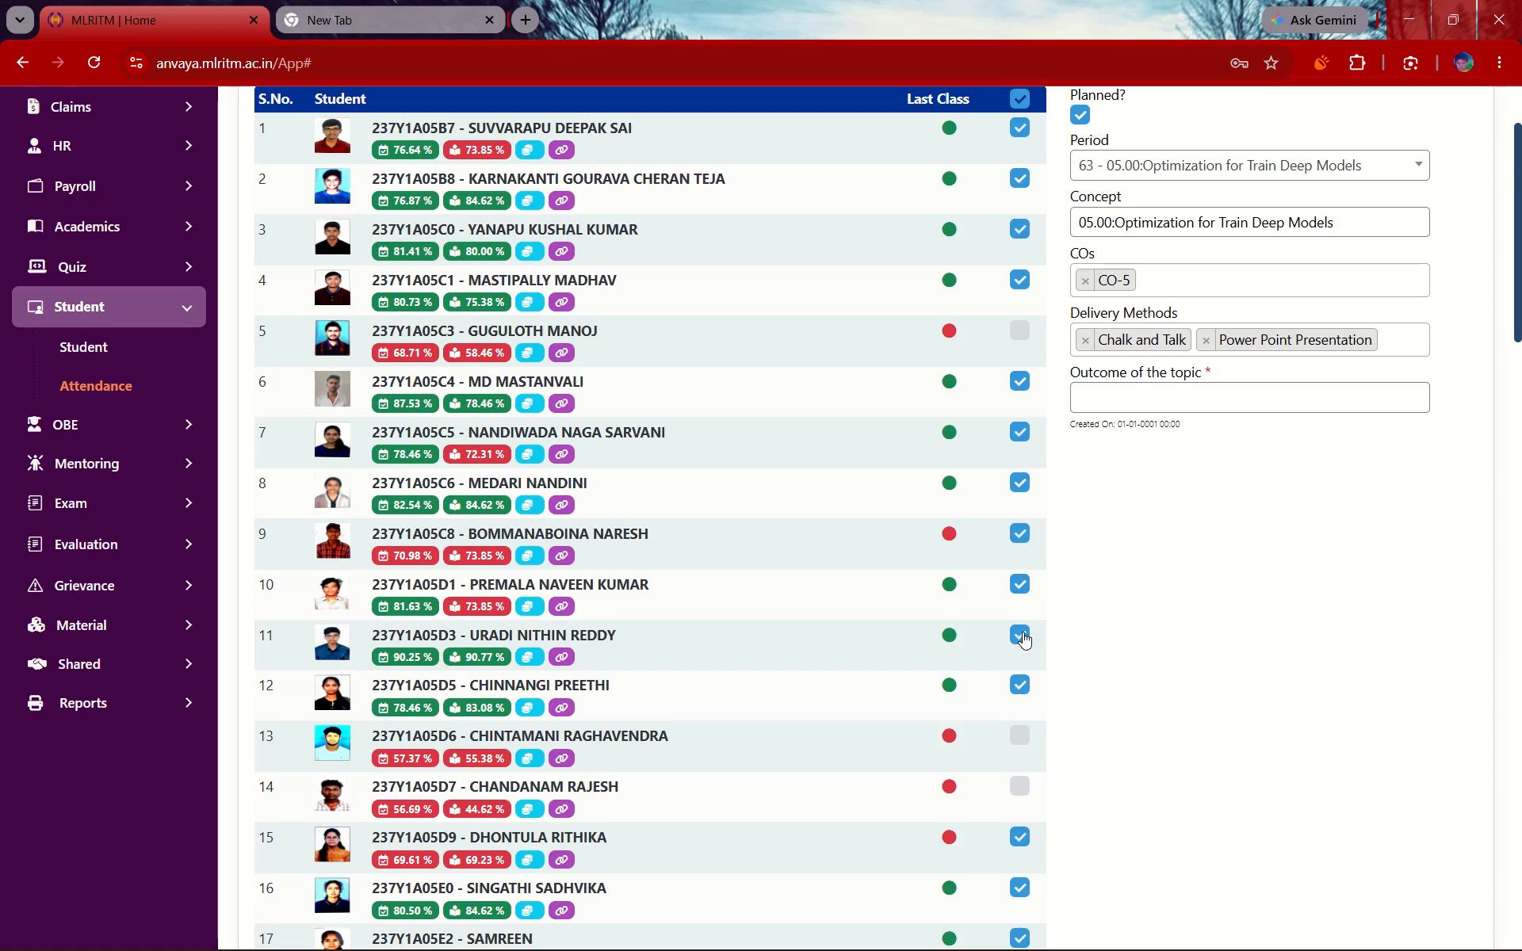
left_click(1023, 632)
Review the present and absent marks across the whole Period 5 student list, from the last serial number up to the first.
scroll(1023, 632, "down", 2)
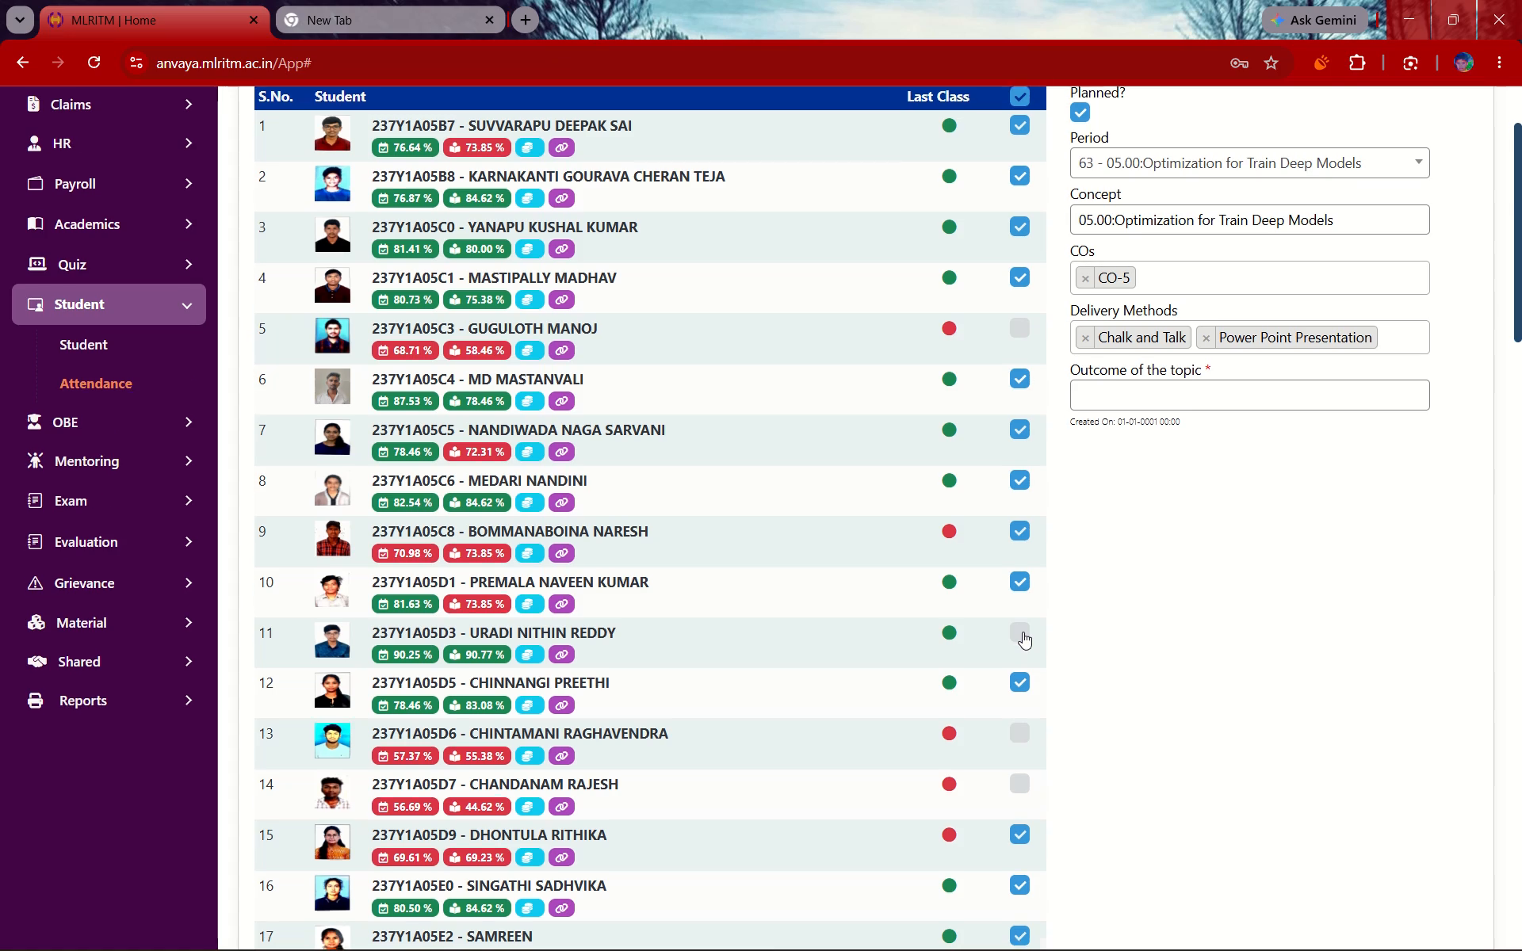
scroll(1023, 632, "down", 7)
scroll(1023, 632, "up", 1)
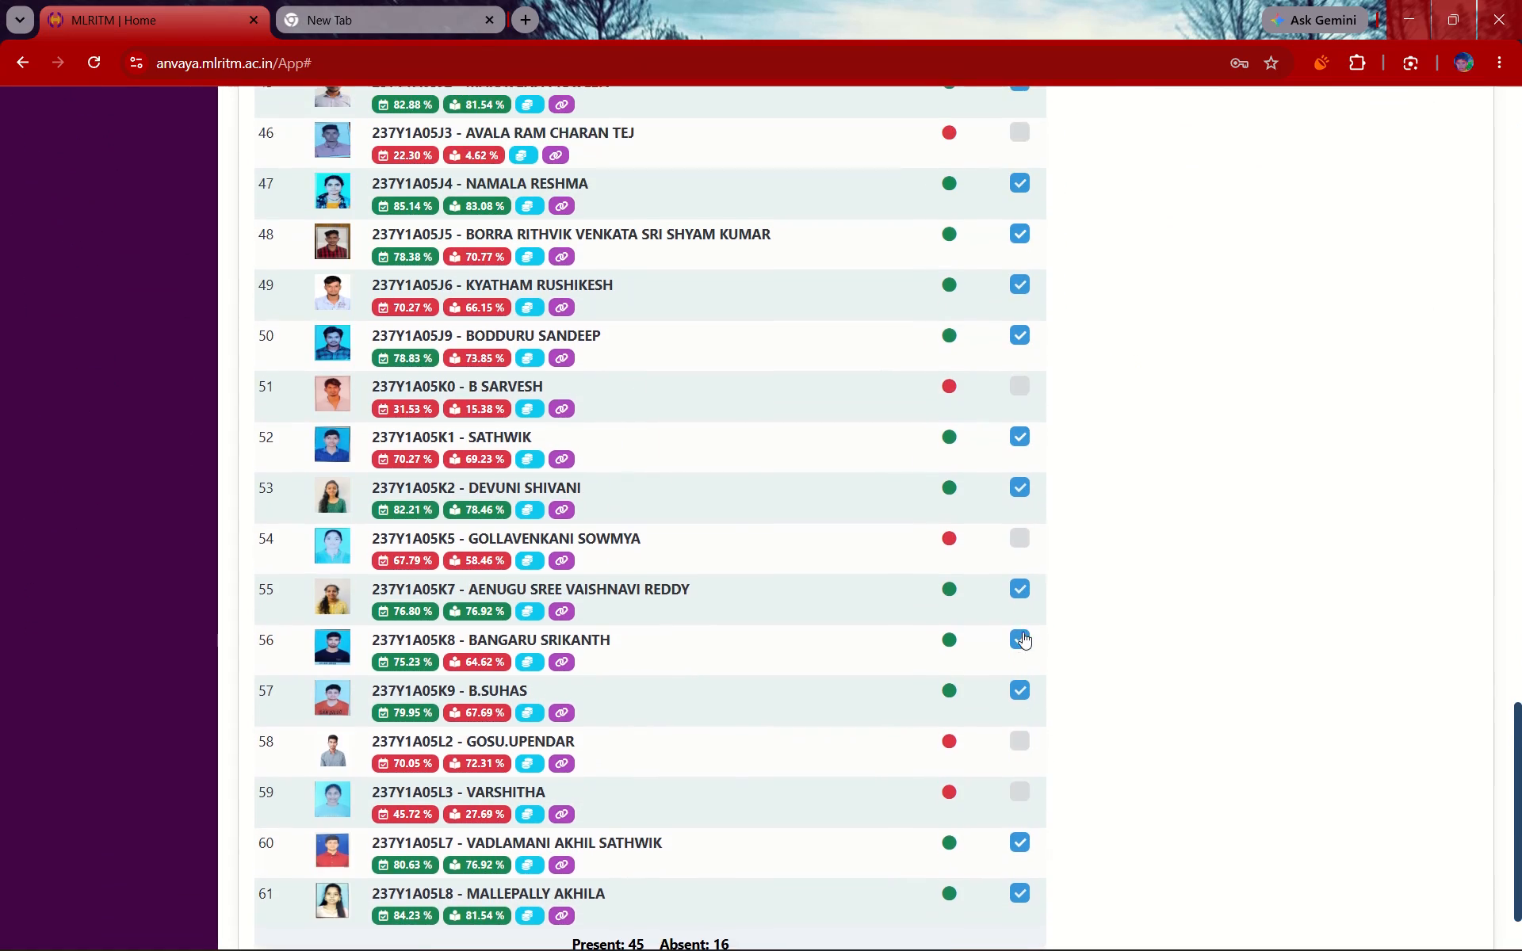
scroll(1023, 632, "up", 2)
scroll(1023, 632, "down", 4)
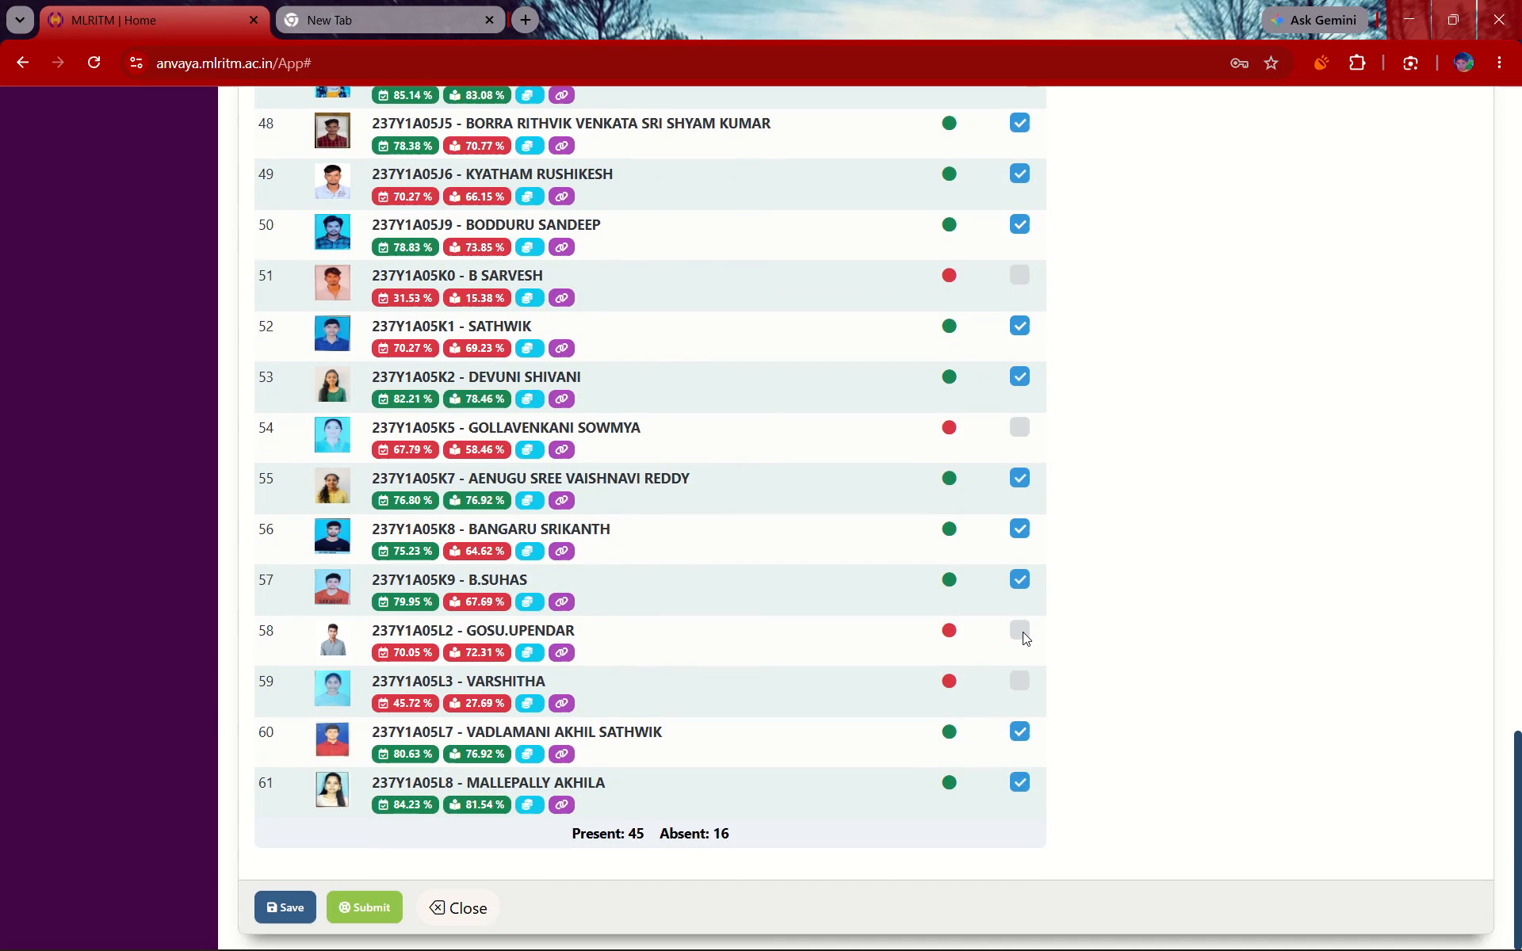
scroll(1023, 632, "up", 3)
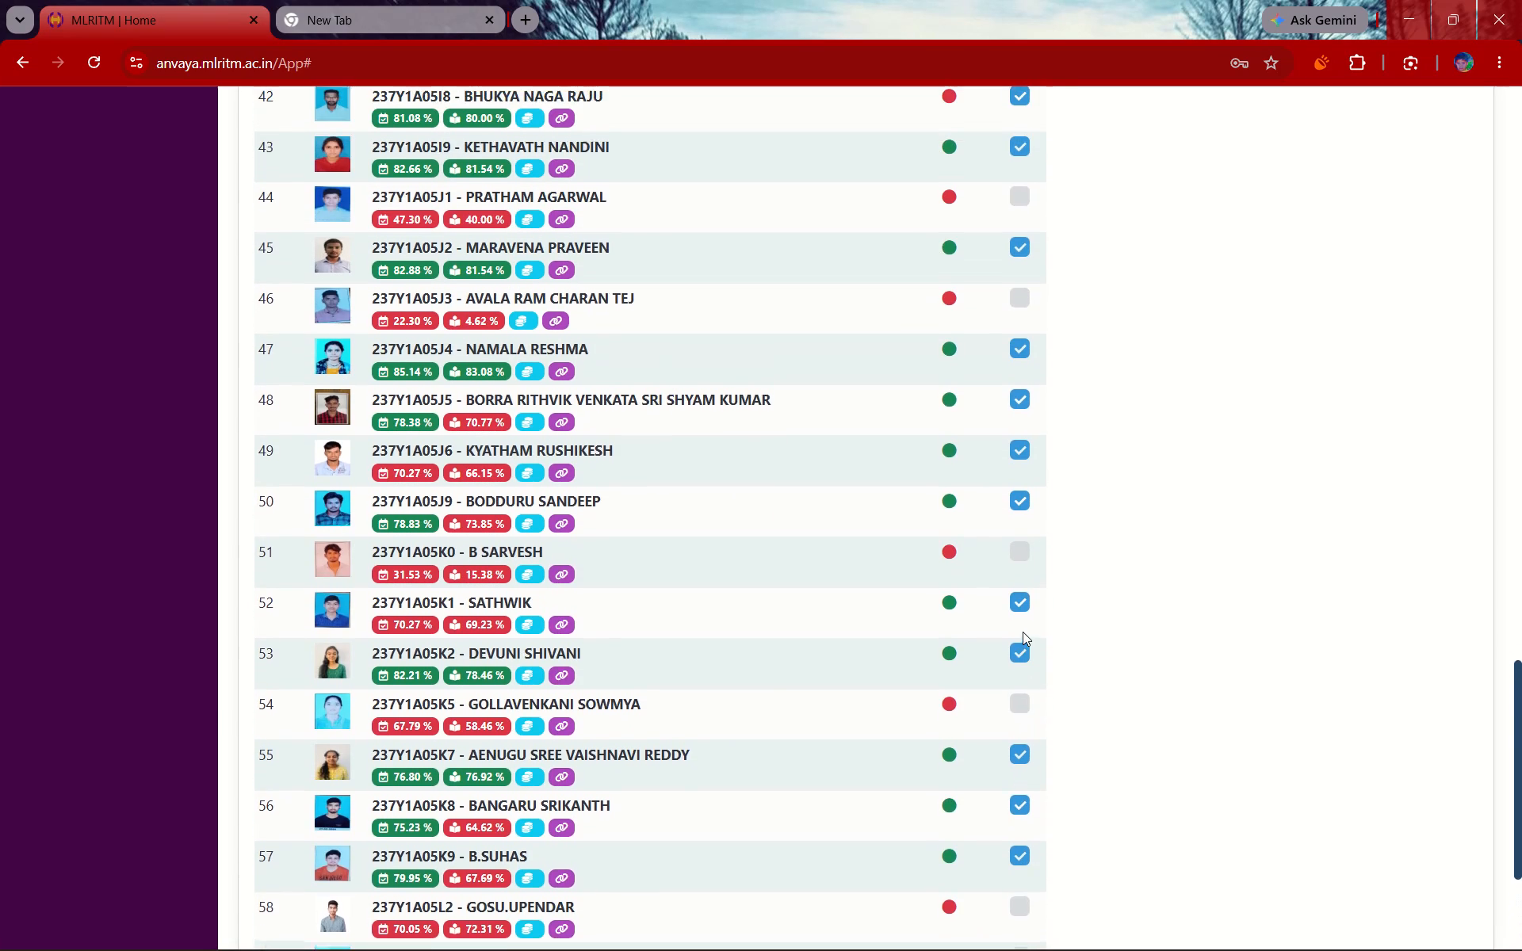
scroll(1023, 632, "up", 7)
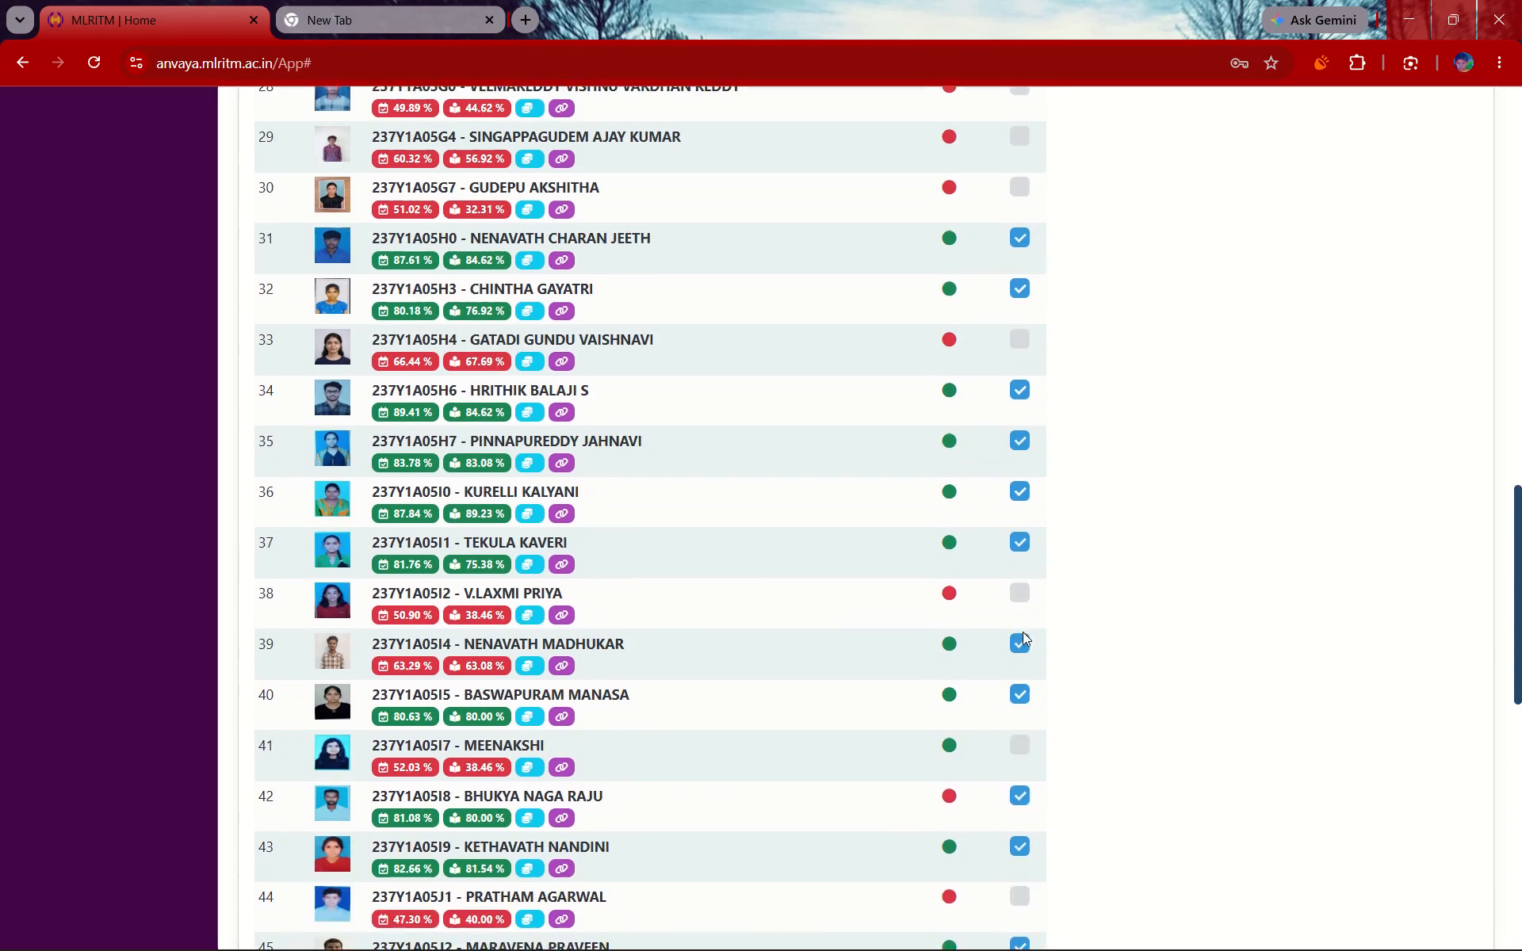
scroll(1023, 632, "up", 5)
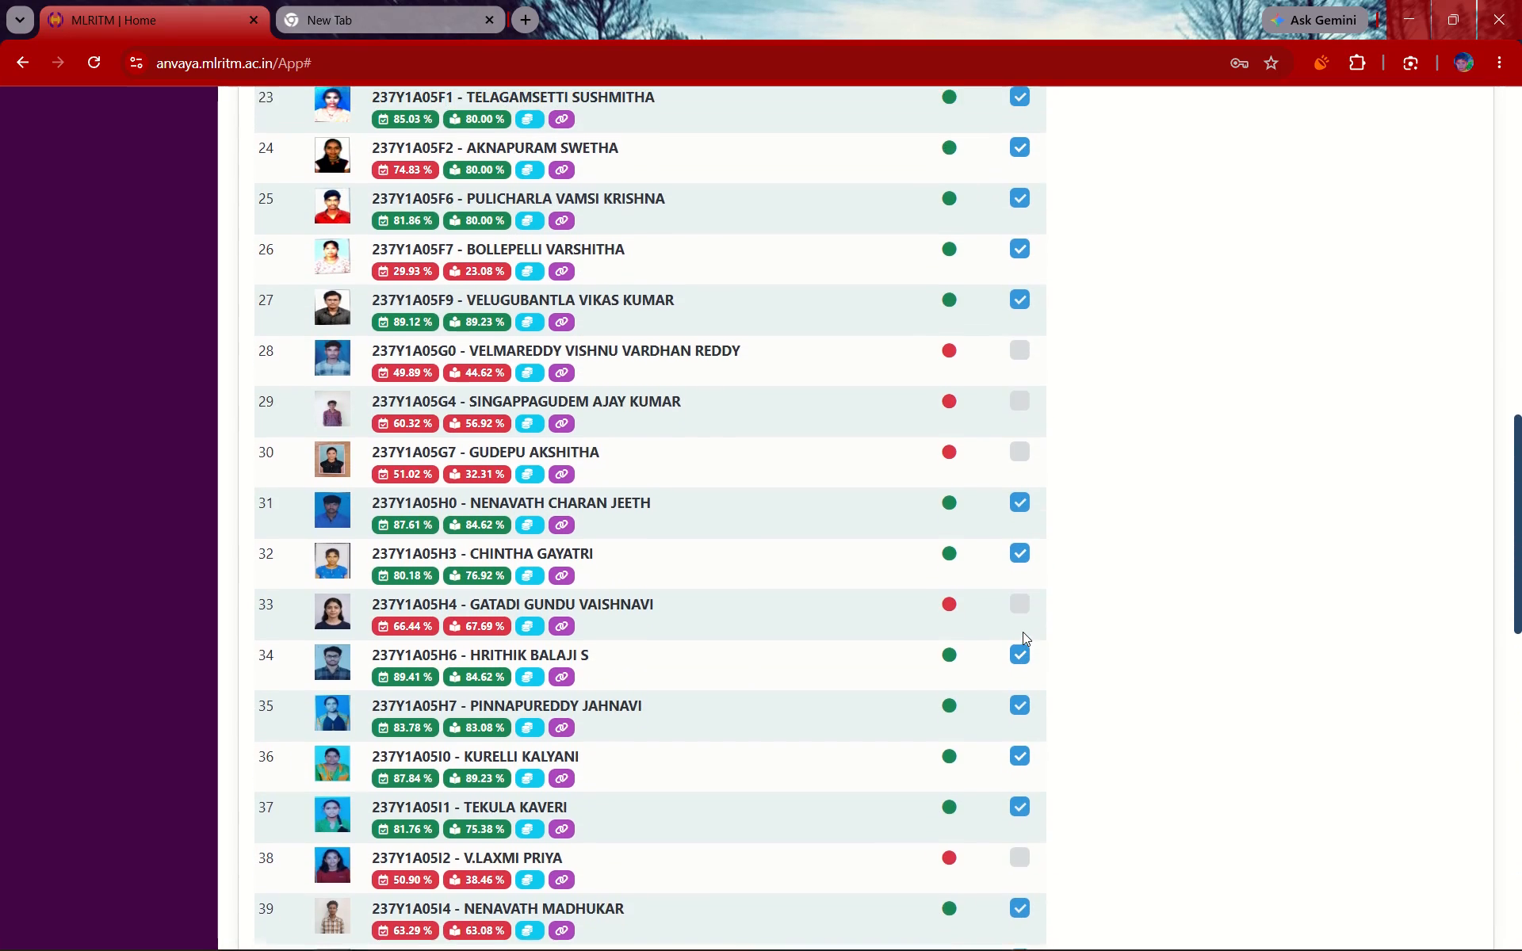
scroll(1023, 632, "up", 5)
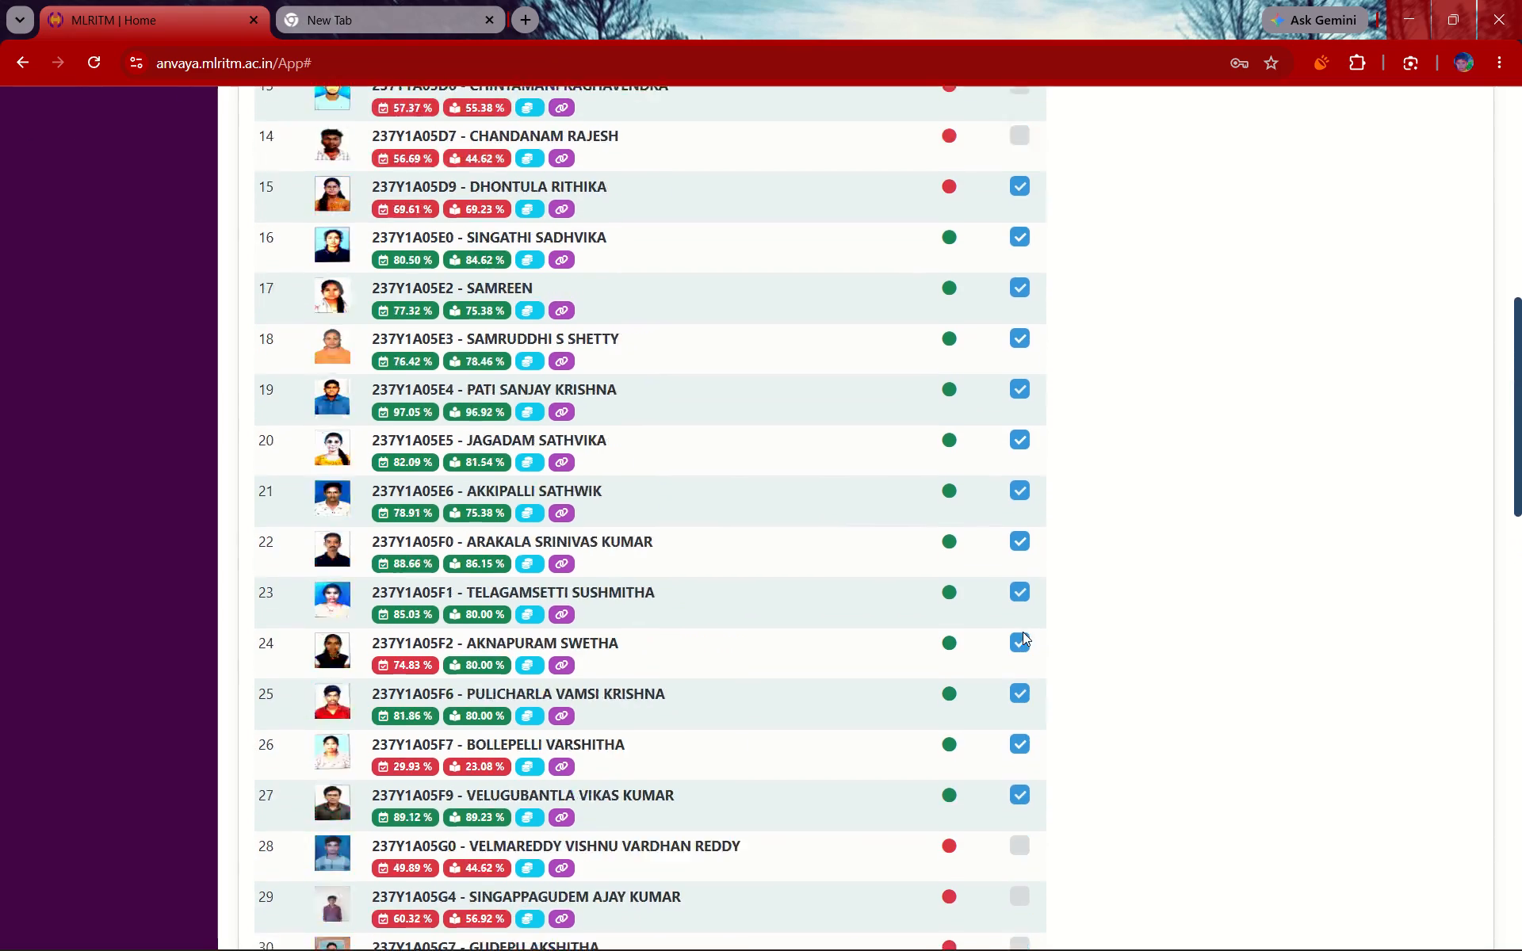
scroll(1023, 632, "up", 5)
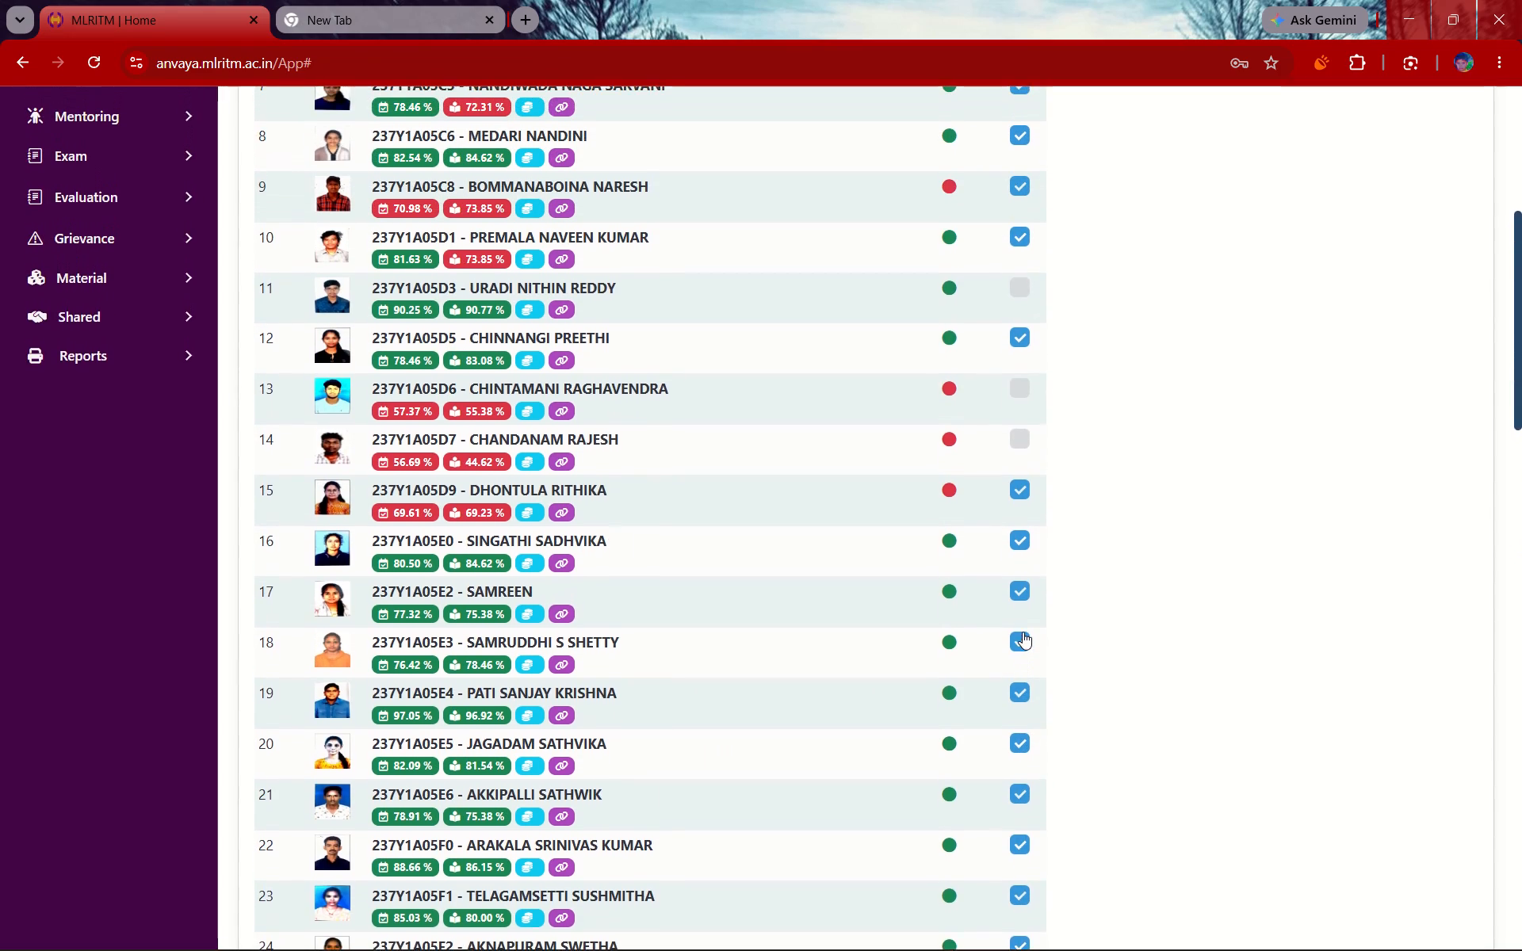
scroll(1023, 632, "up", 6)
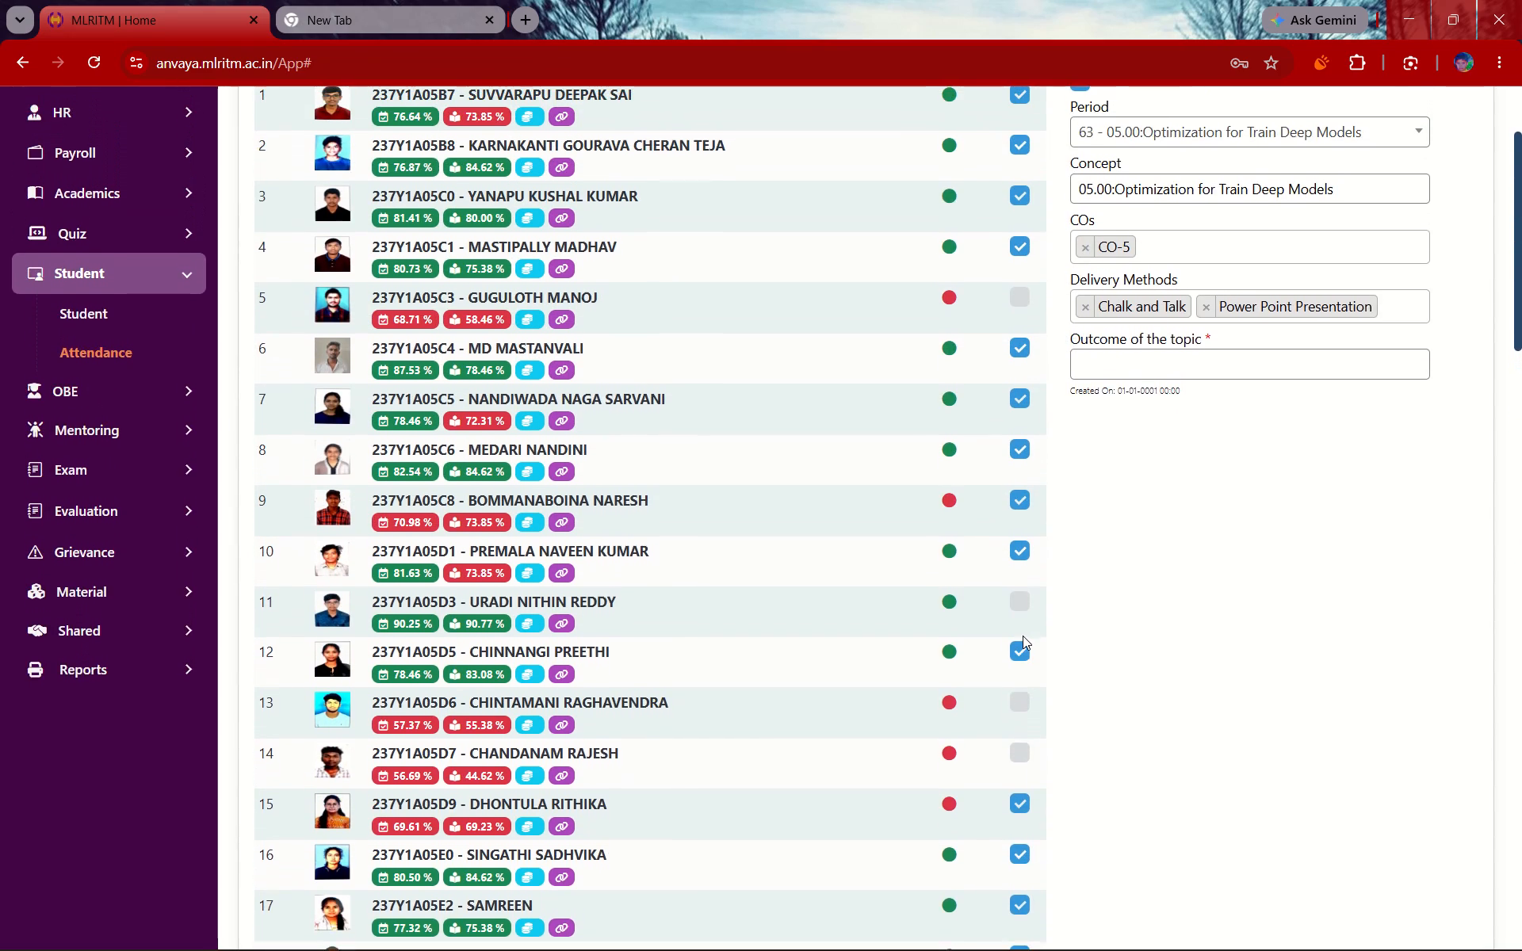
scroll(1023, 636, "up", 2)
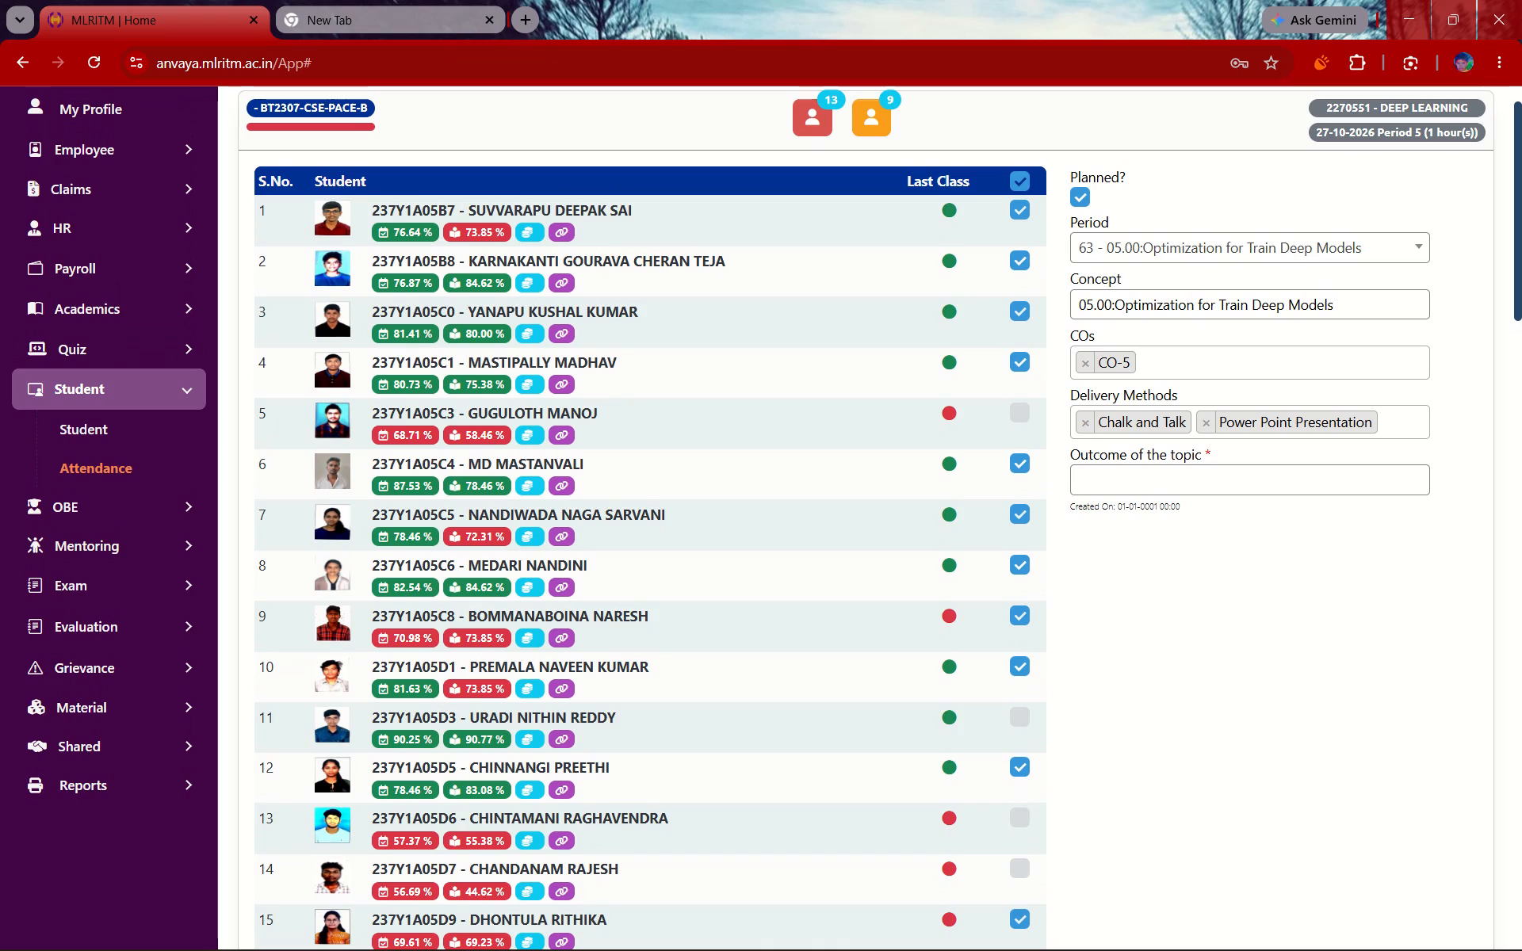
Enter "Students able to understand." as the outcome of the topic for Period 5.
left_click(1085, 487)
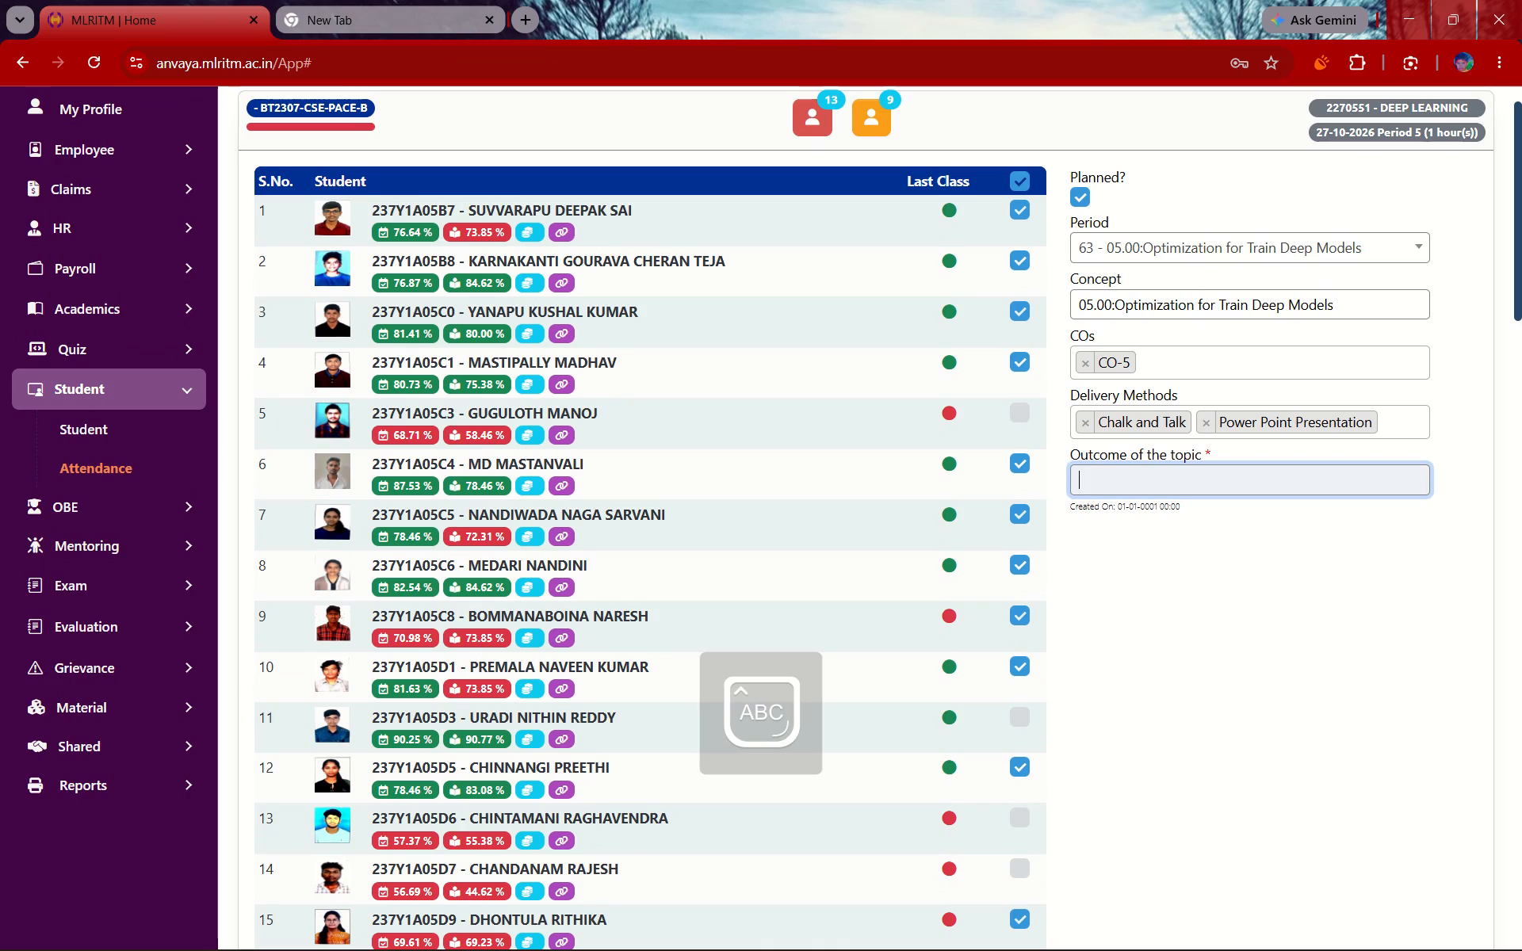
type("tudents able to")
key("space")
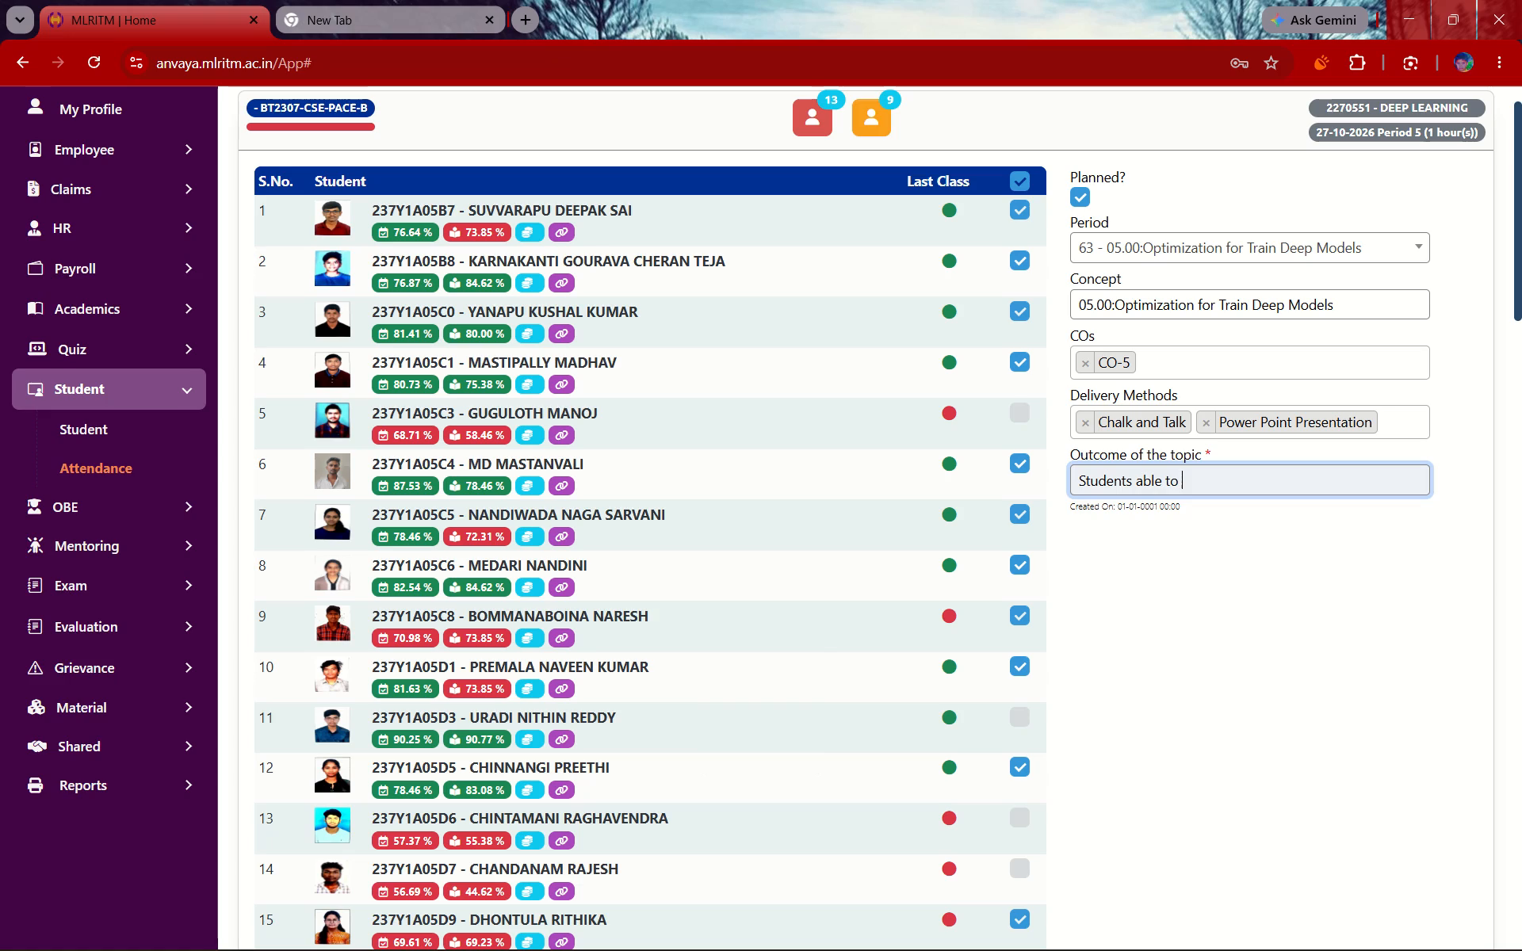
type("understand.")
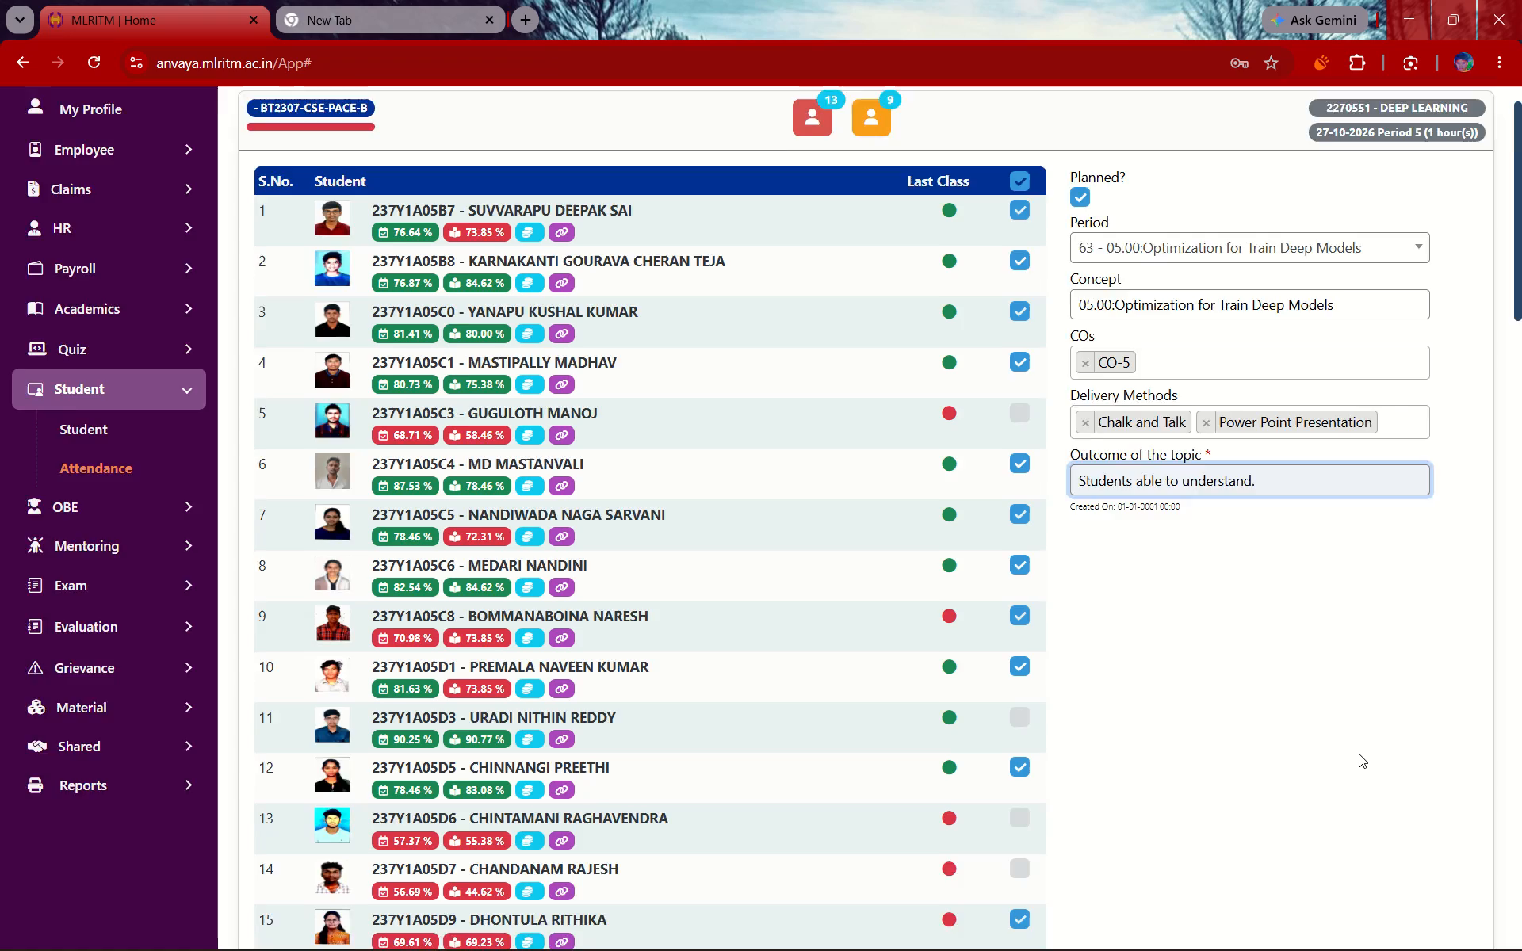
Submit the Period 5 Deep Learning attendance for 27-10-2026.
scroll(1359, 754, "down", 14)
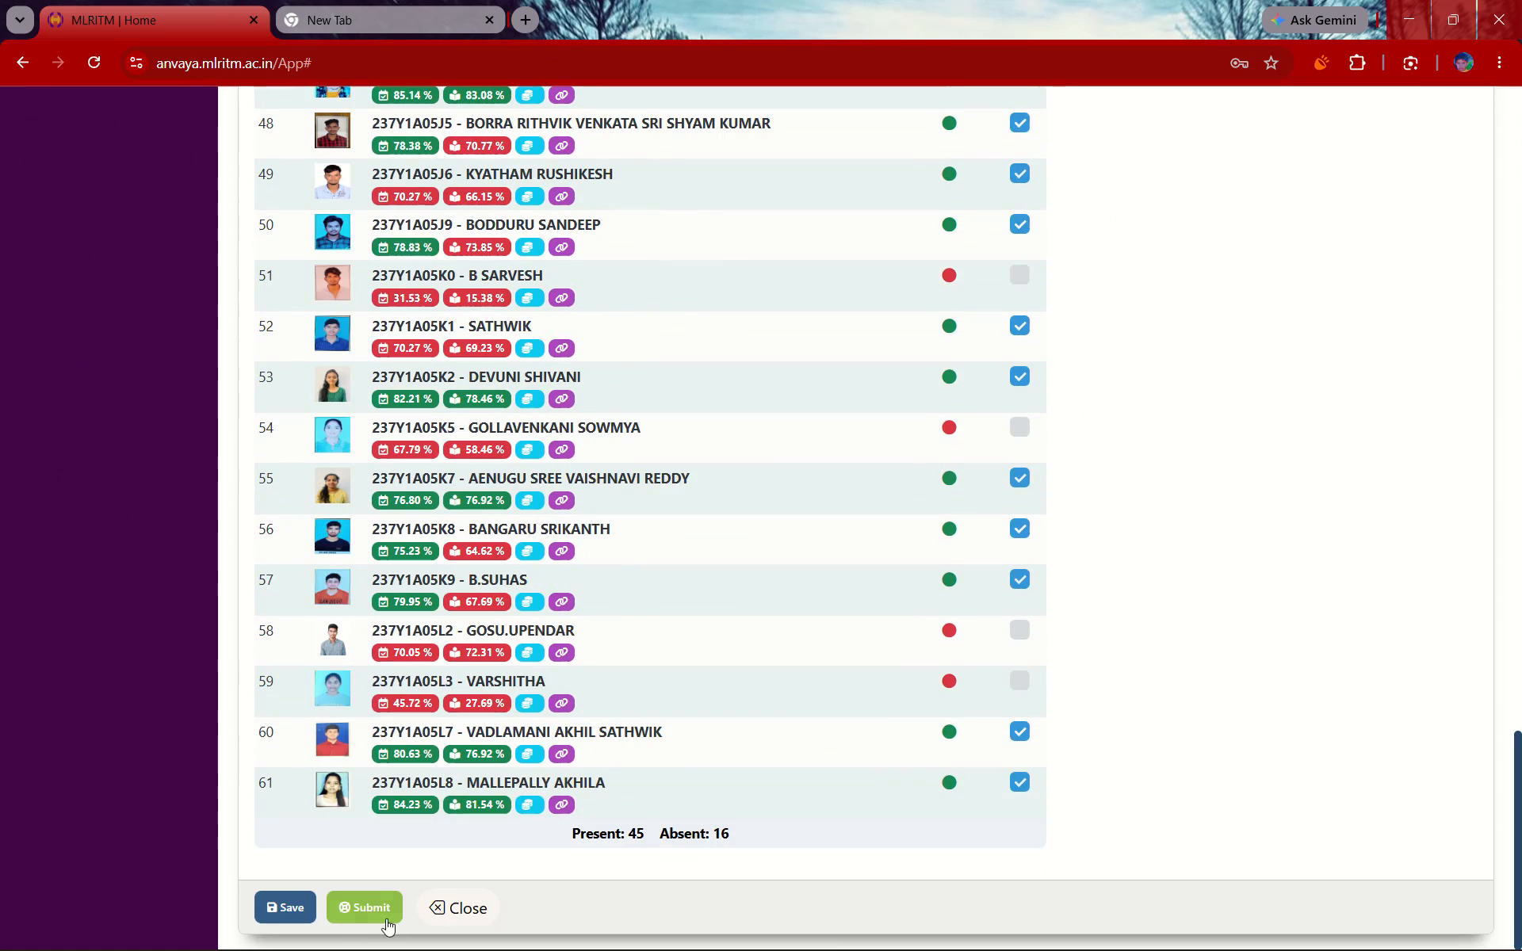
left_click(359, 911)
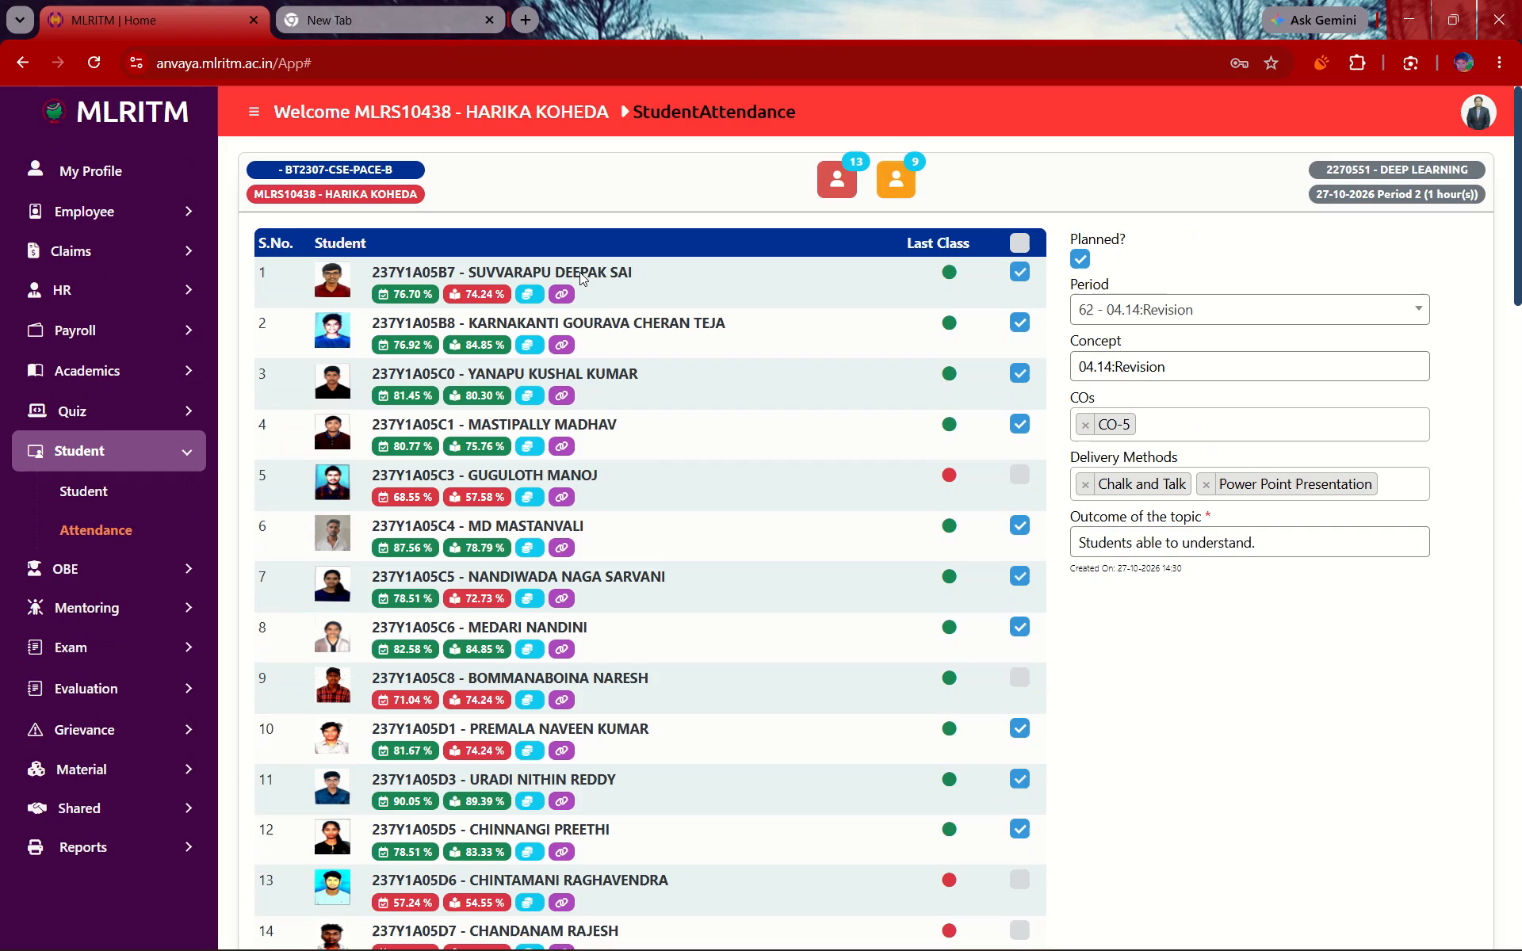
Look through the Period 2 attendance record for 27-10-2026, checking the marks in the student list.
scroll(353, 403, "down", 5)
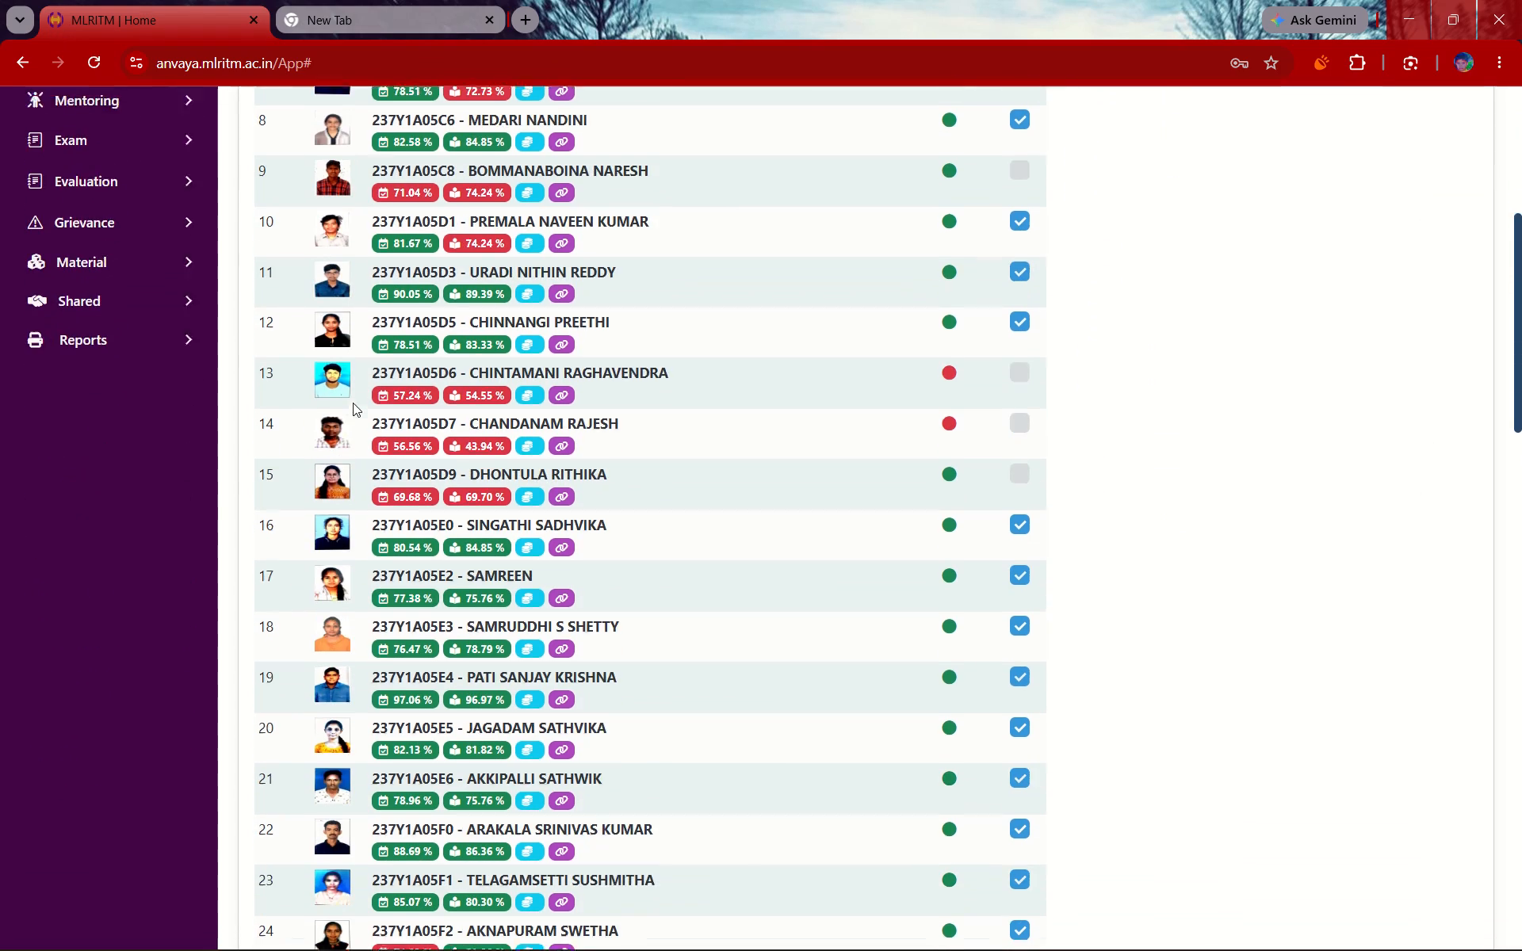
scroll(353, 403, "up", 2)
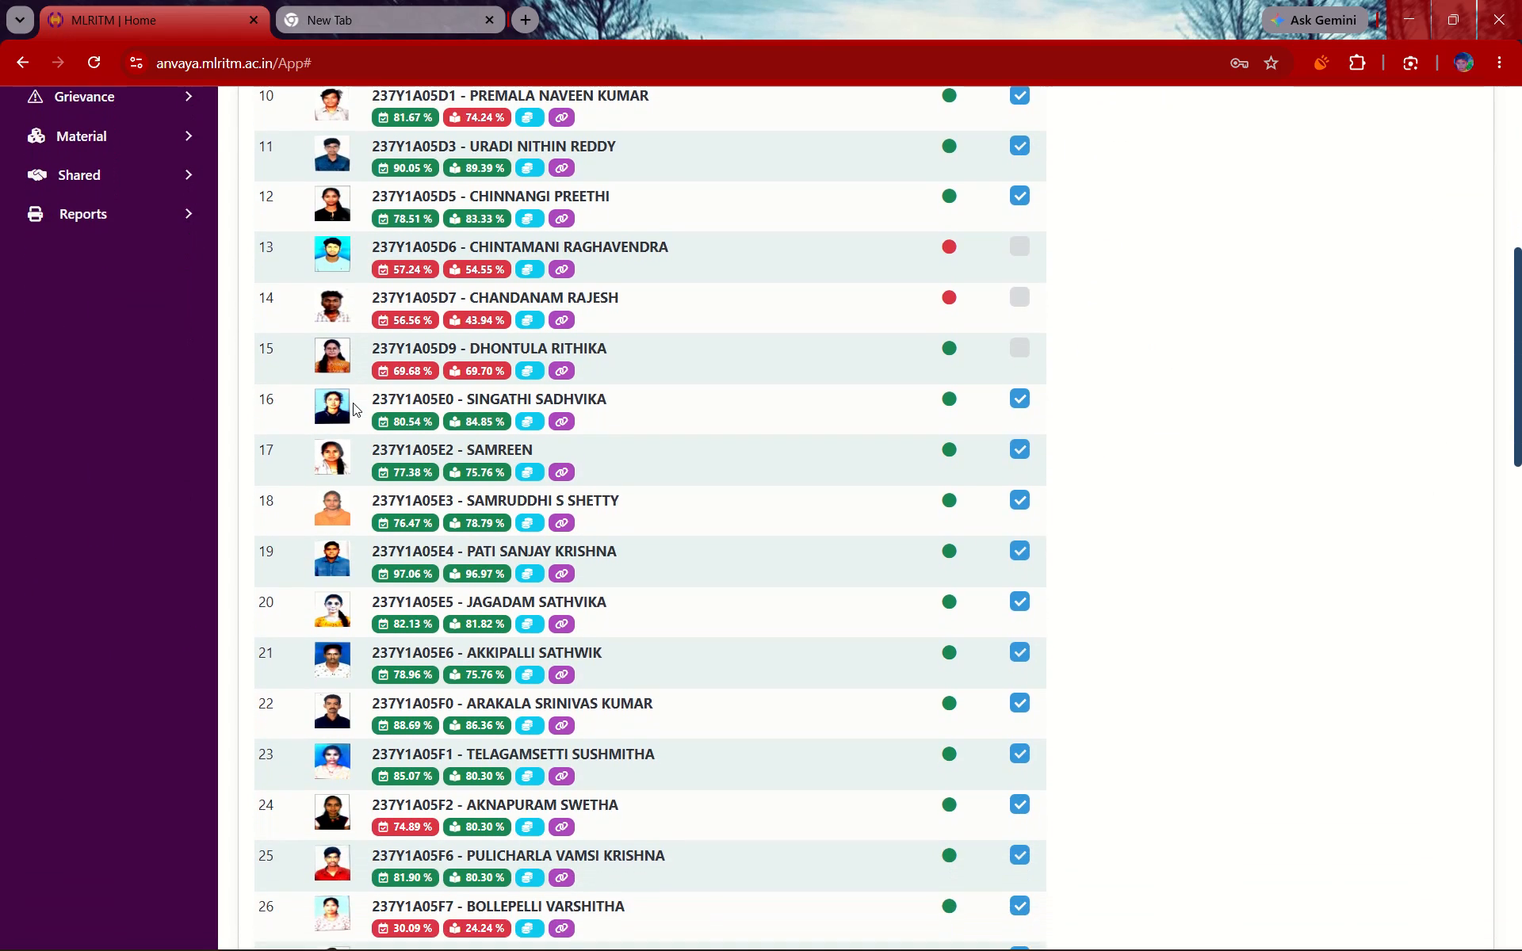
scroll(353, 403, "up", 1)
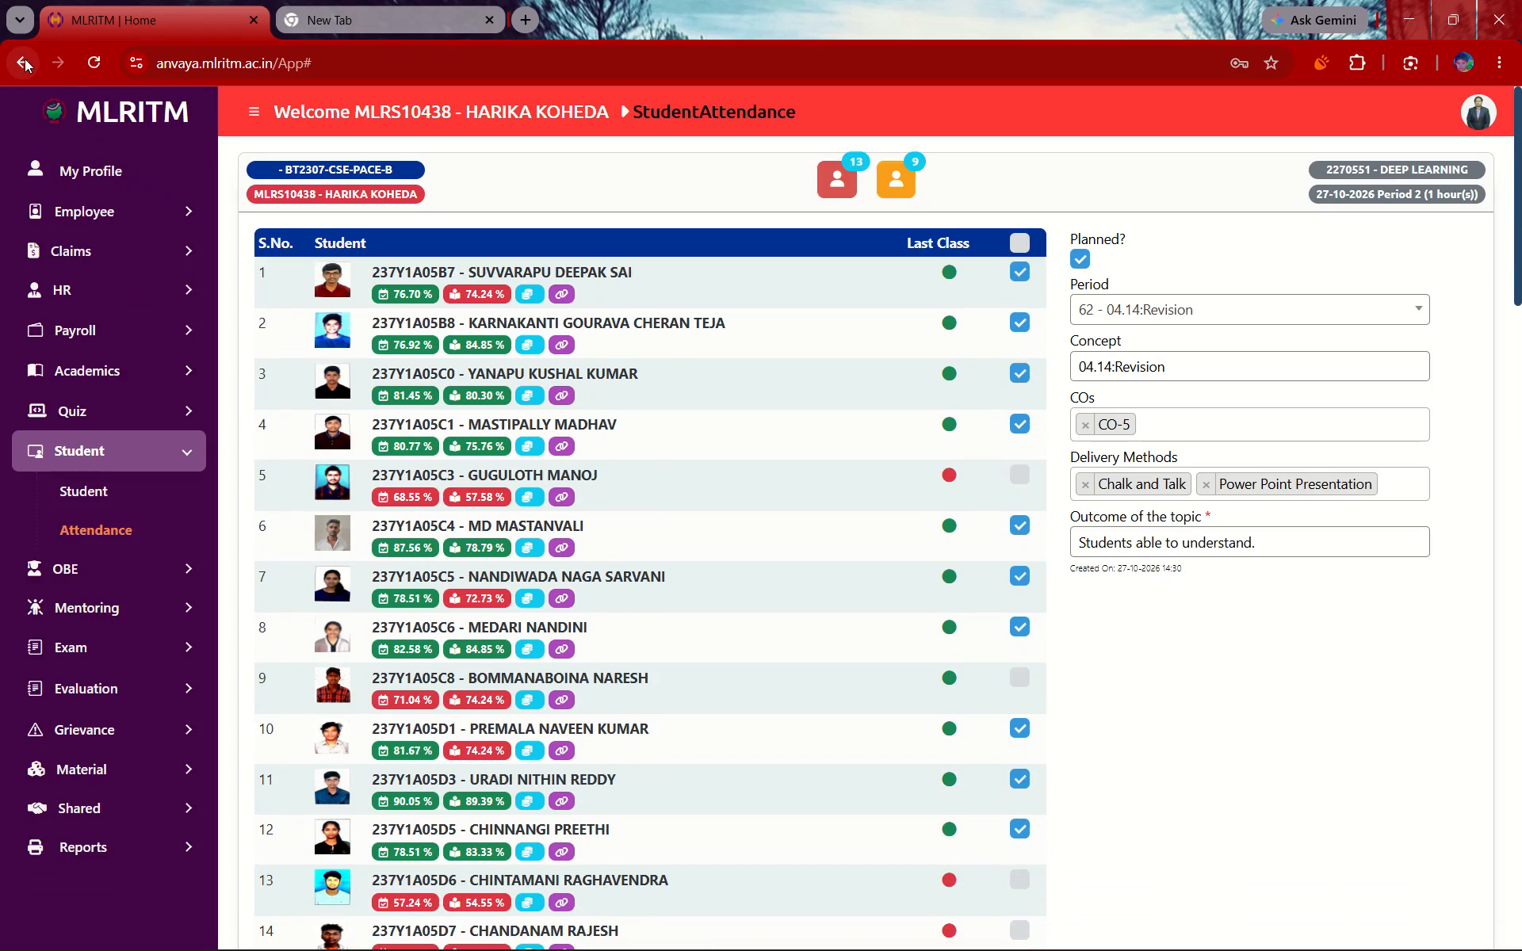
Leave the attendance record and close the MLRITM portal's browser tab, keeping the new tab open.
left_click(25, 59)
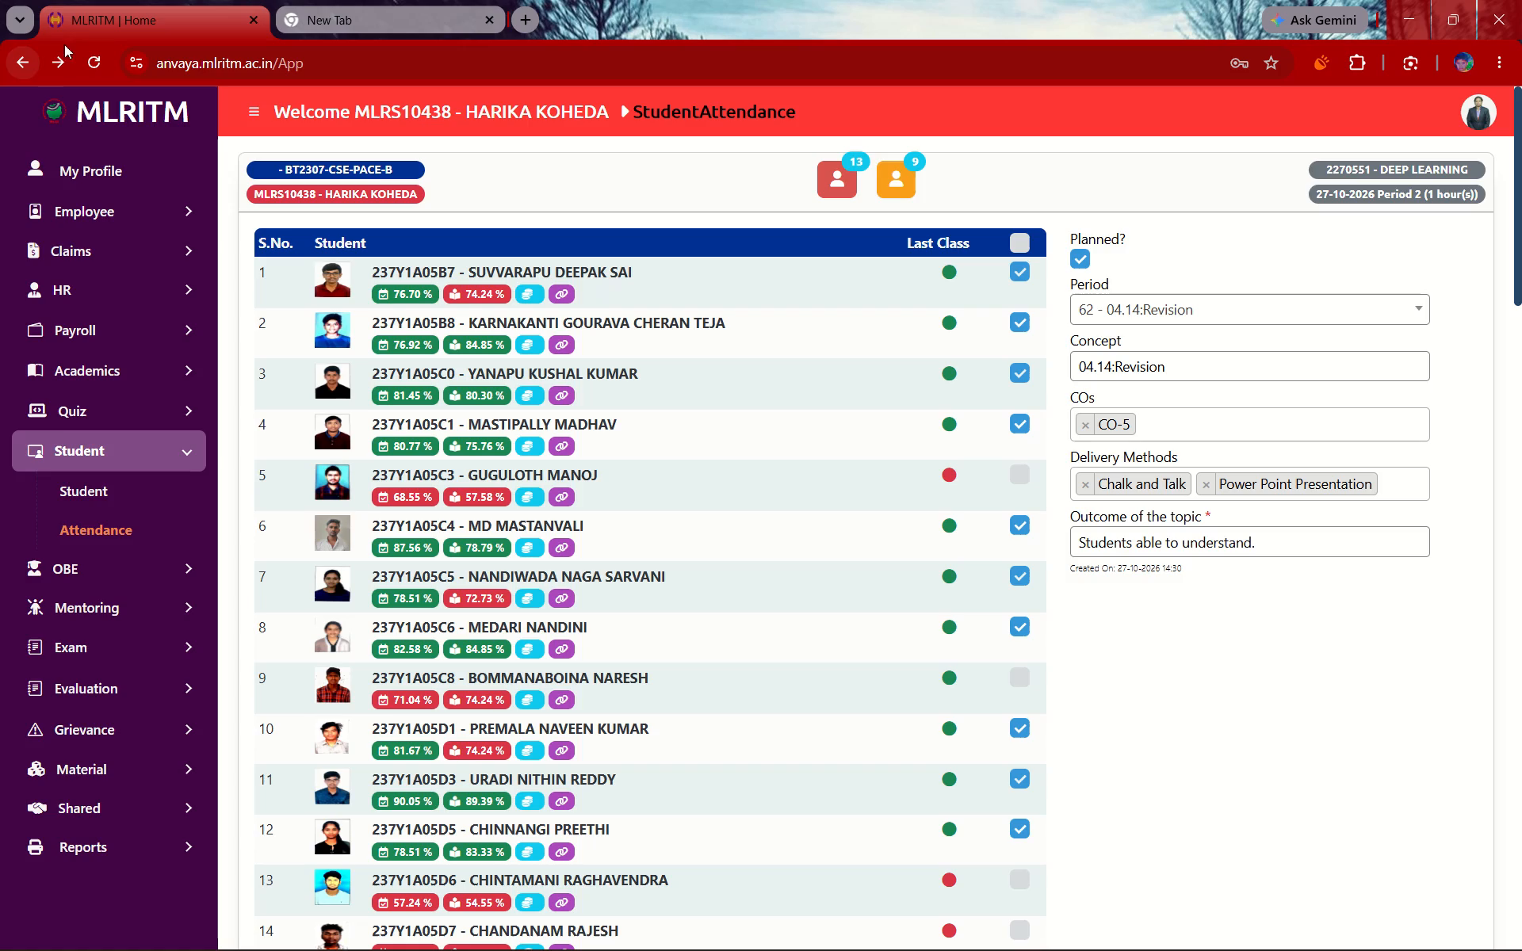
left_click(300, 0)
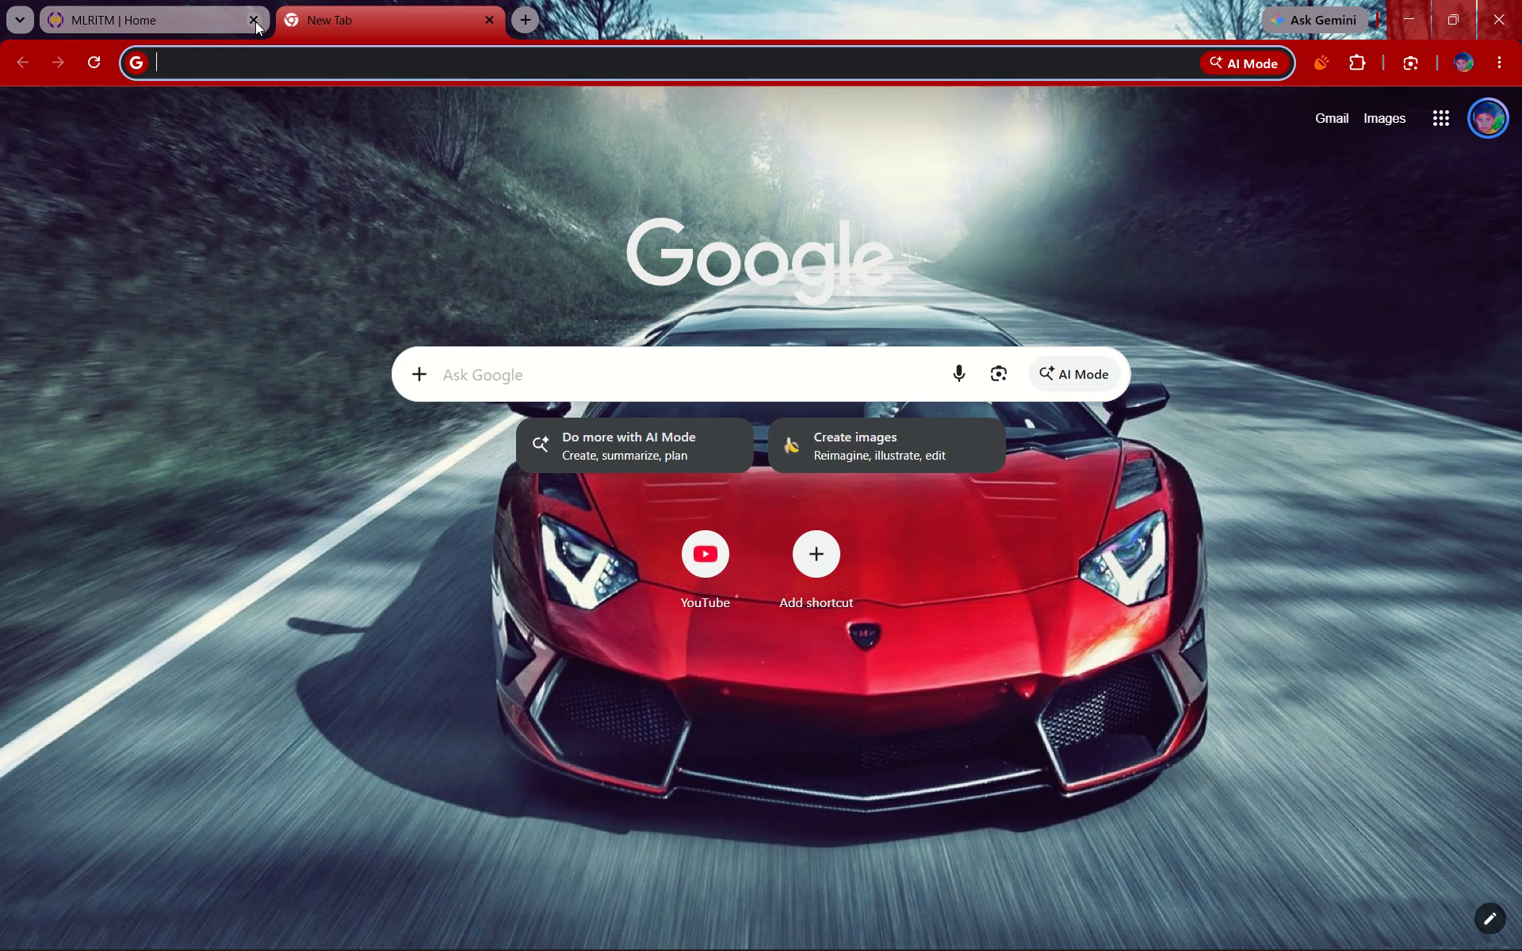
left_click(255, 21)
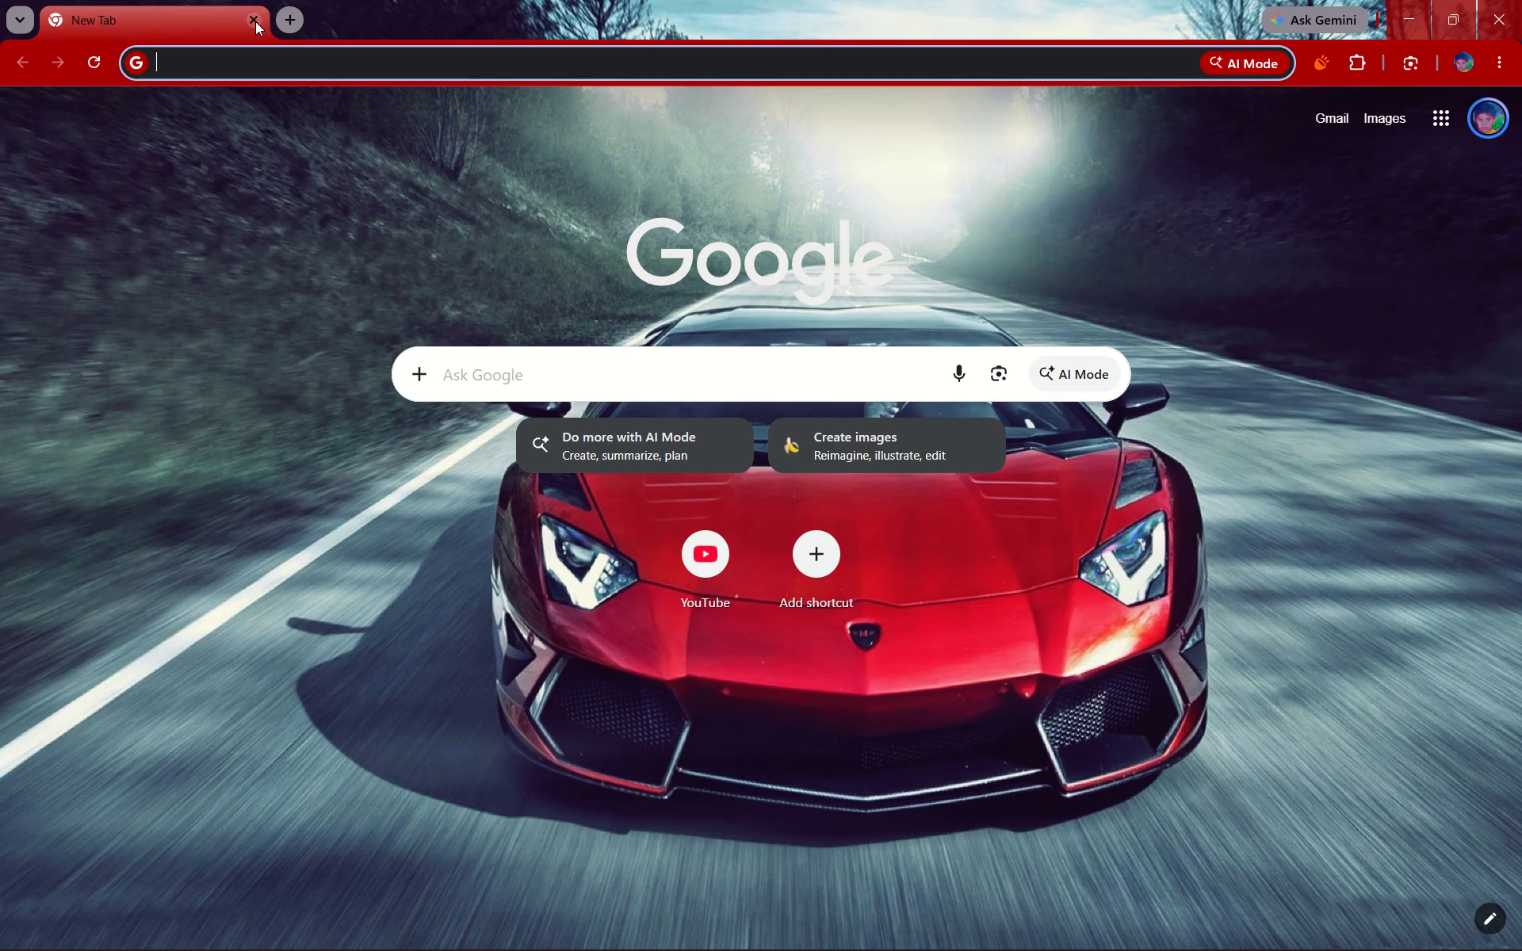